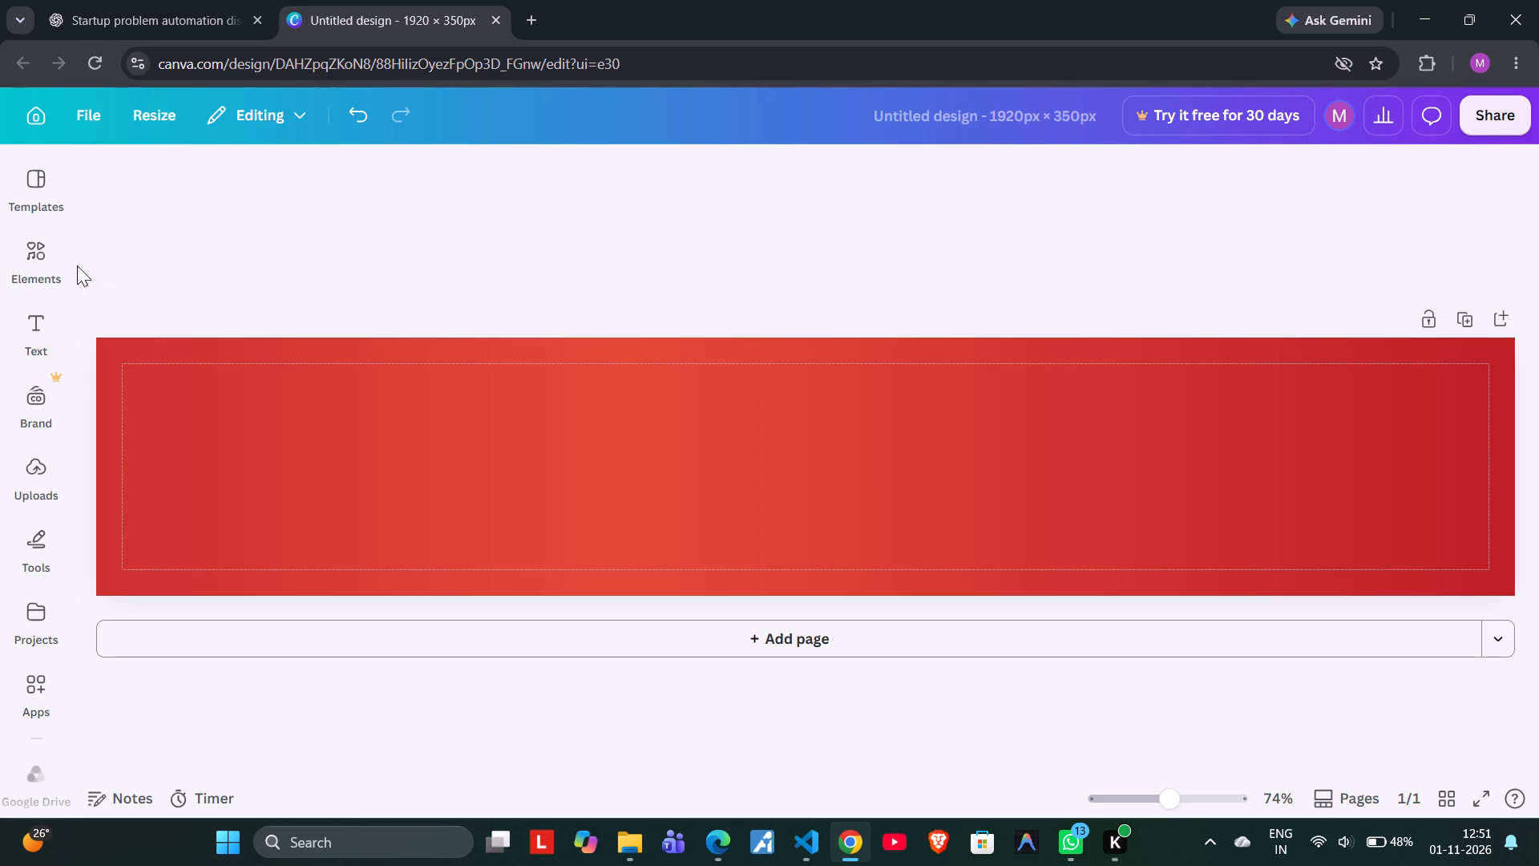
{"action": "left_click", "coordinate": [26, 334]}
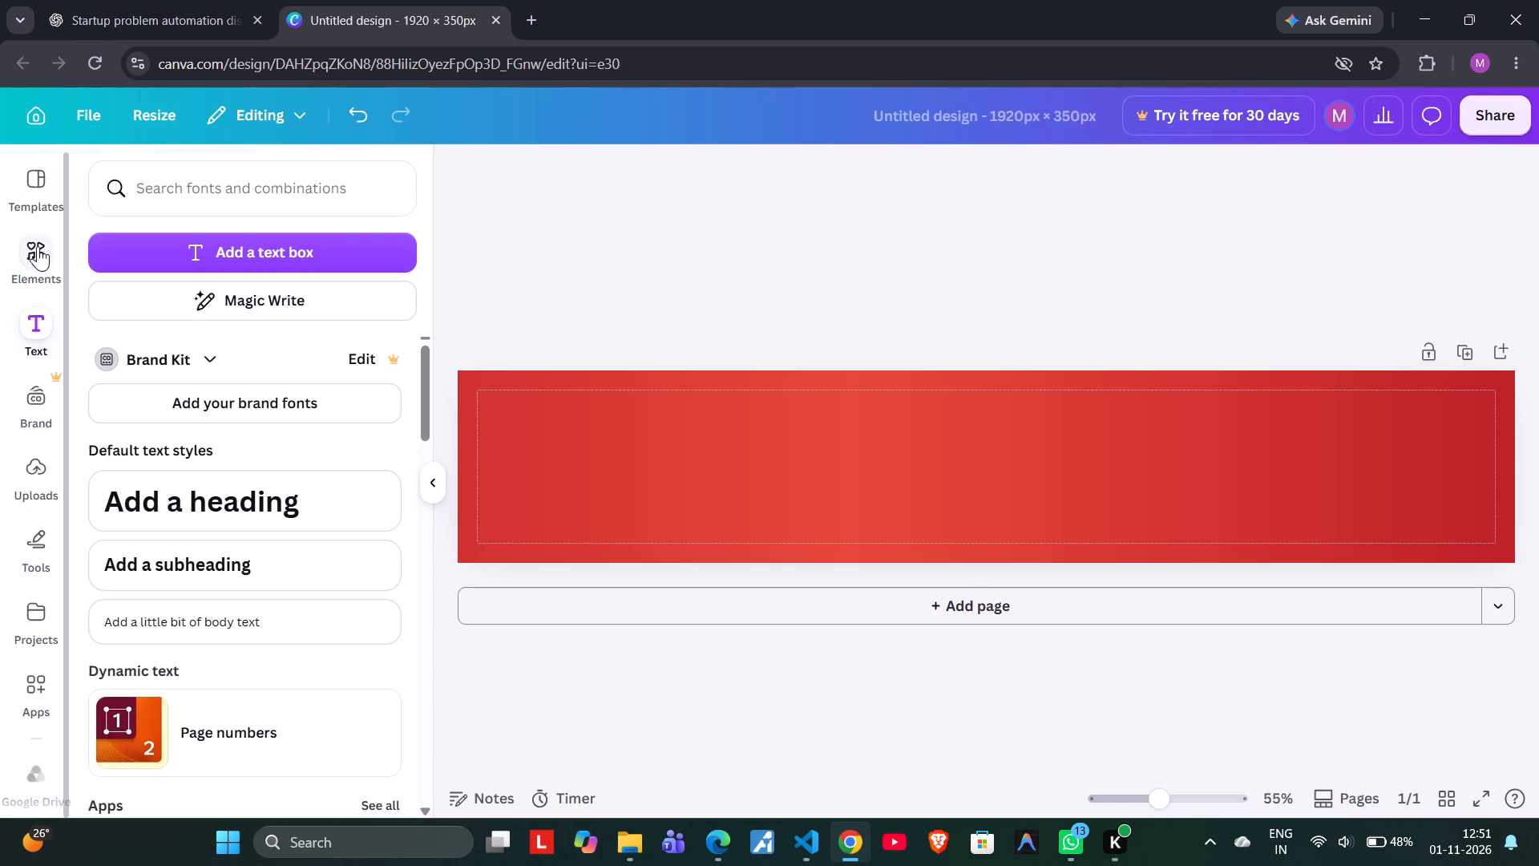
{"action": "scroll", "coordinate": [36, 293], "scroll_direction": "up", "scroll_amount": 1}
{"action": "scroll", "coordinate": [228, 386], "scroll_direction": "down", "scroll_amount": 2}
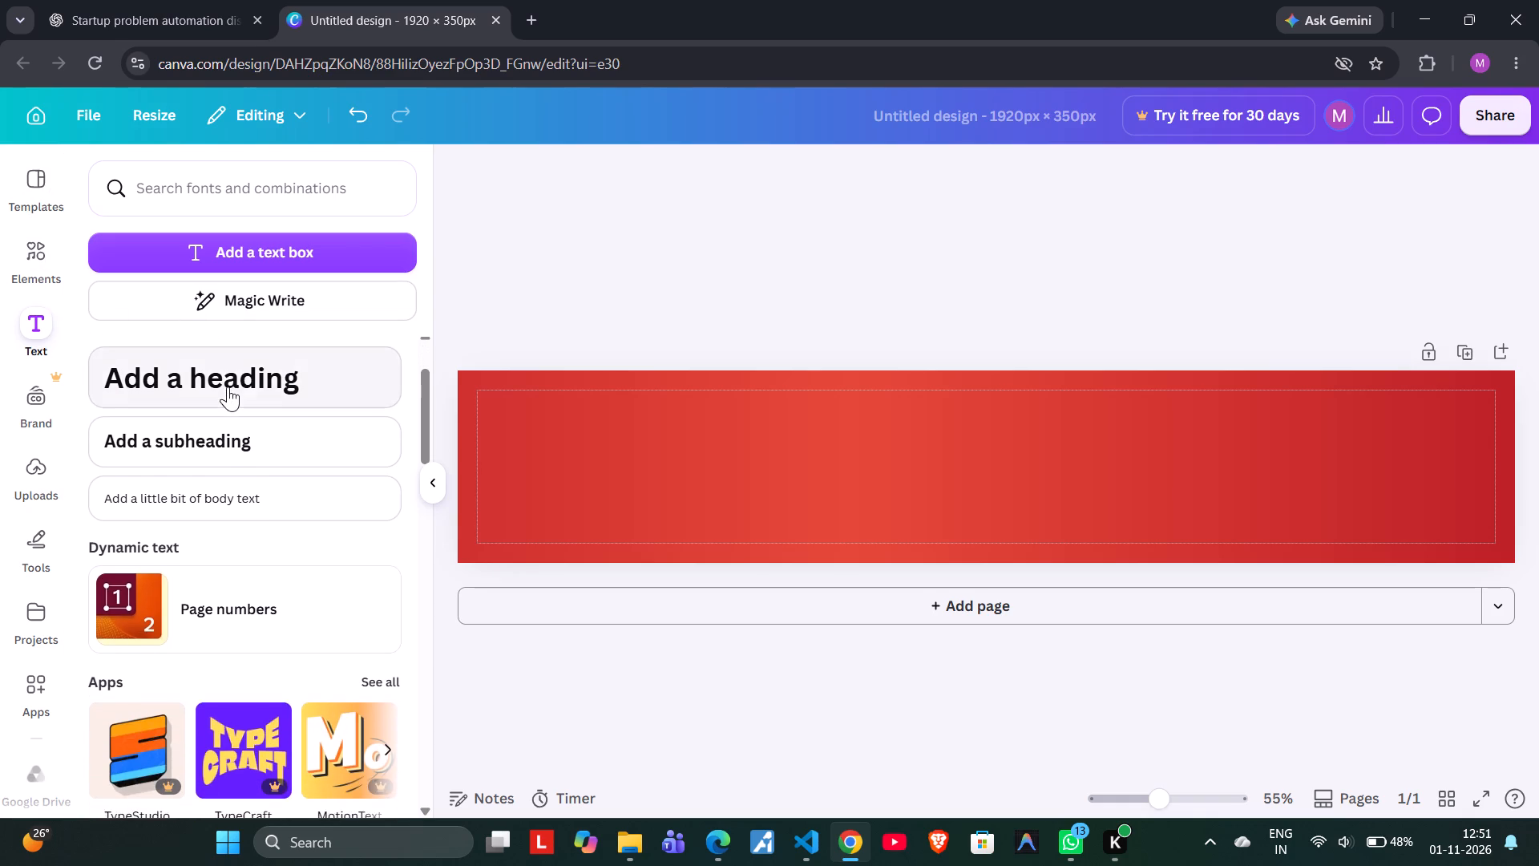
{"action": "scroll", "coordinate": [228, 386], "scroll_direction": "down", "scroll_amount": 2}
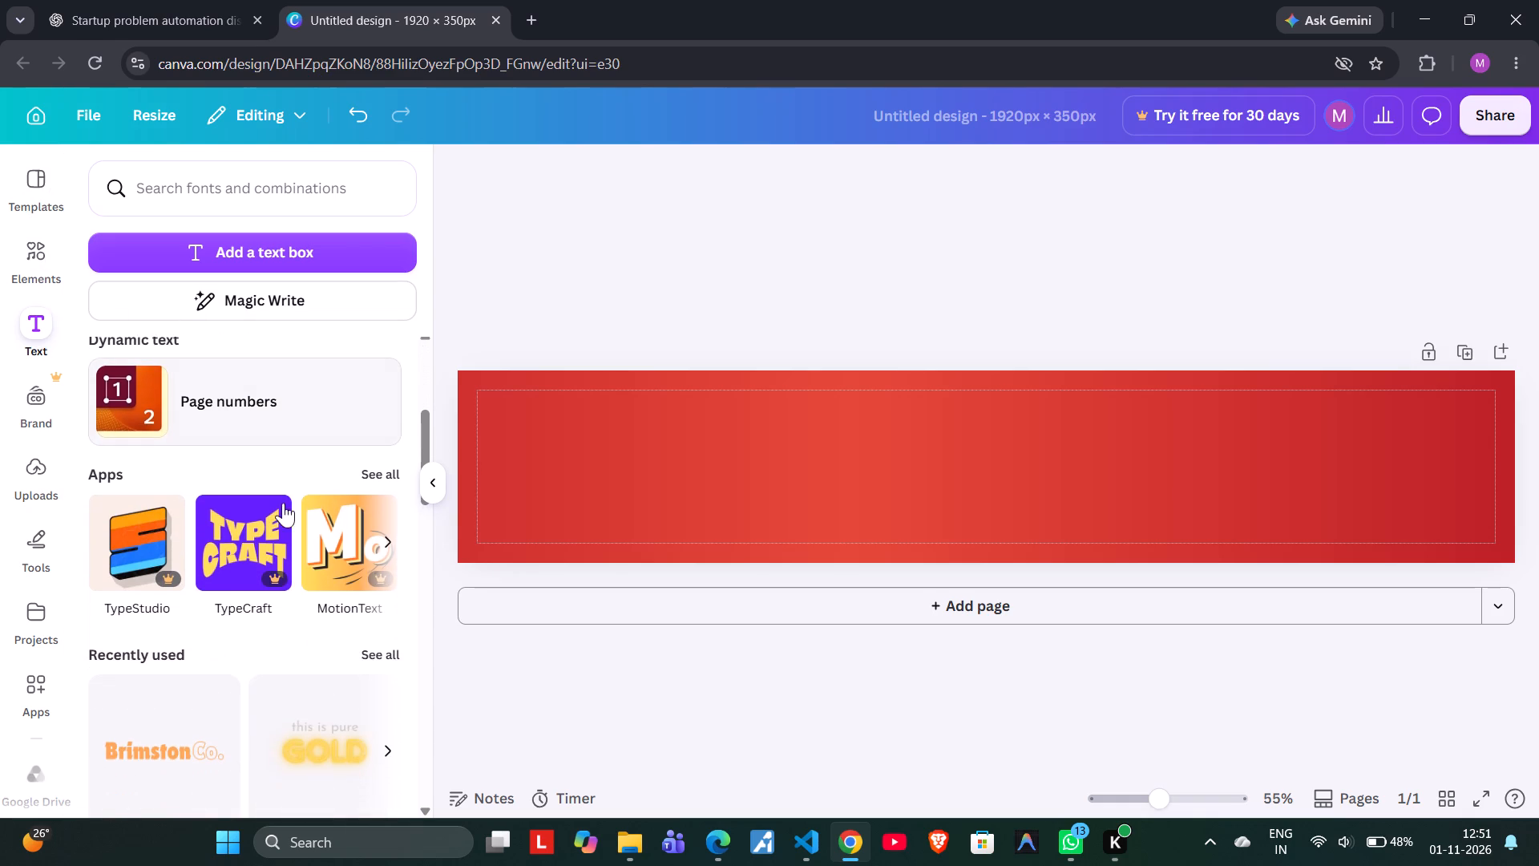
{"action": "scroll", "coordinate": [283, 524], "scroll_direction": "left", "scroll_amount": 4}
{"action": "scroll", "coordinate": [283, 524], "scroll_direction": "right", "scroll_amount": 1}
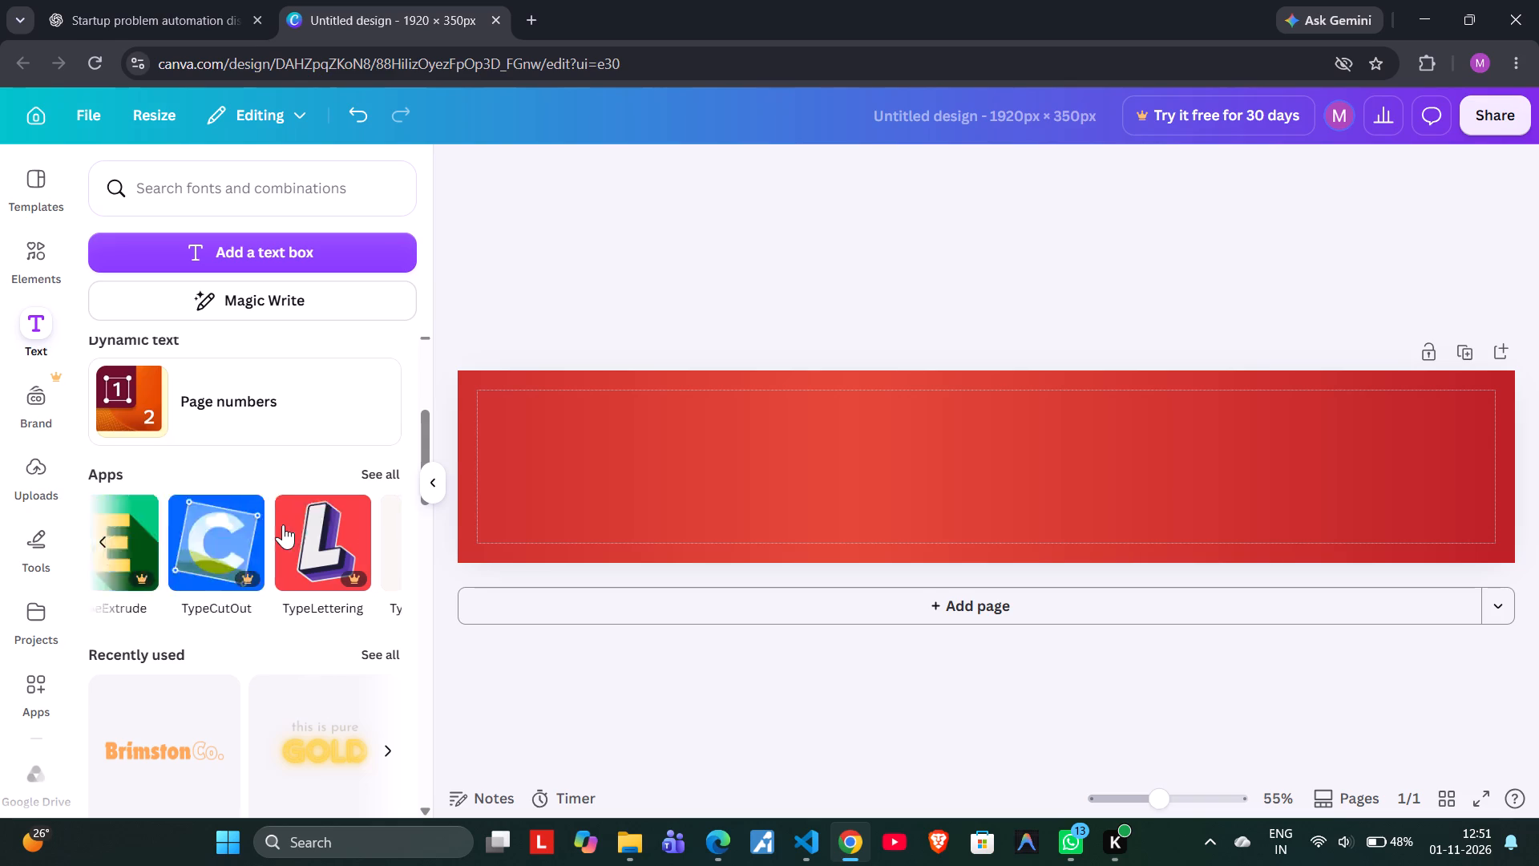
{"action": "scroll", "coordinate": [283, 524], "scroll_direction": "right", "scroll_amount": 2}
{"action": "scroll", "coordinate": [283, 524], "scroll_direction": "up", "scroll_amount": 6}
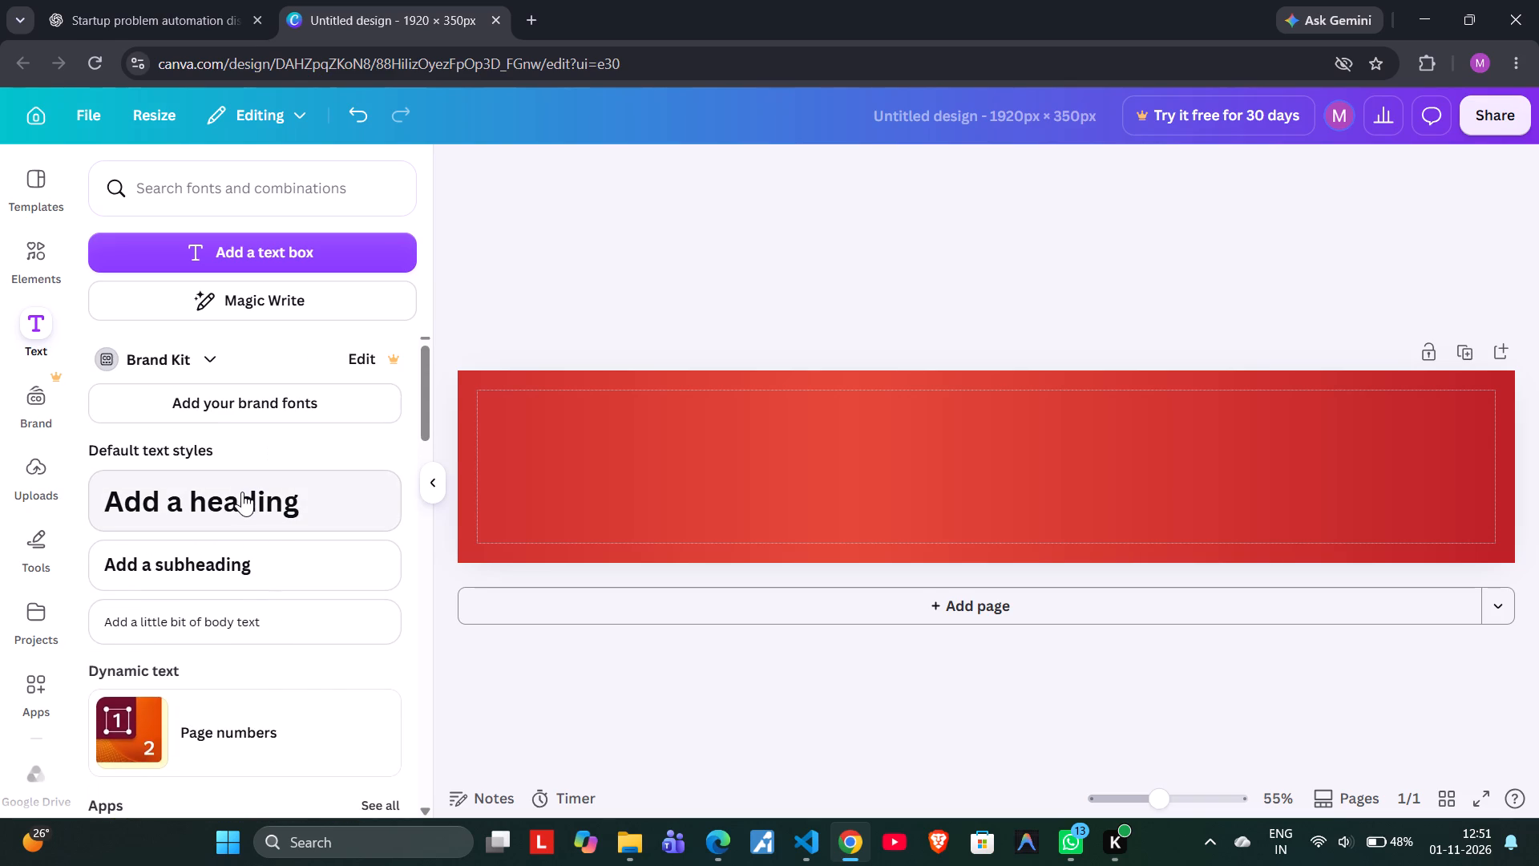
Browse the red burgundy ribbon element results, first the graphics and then all categories, for something suitable for the banner.
{"action": "left_click", "coordinate": [25, 257]}
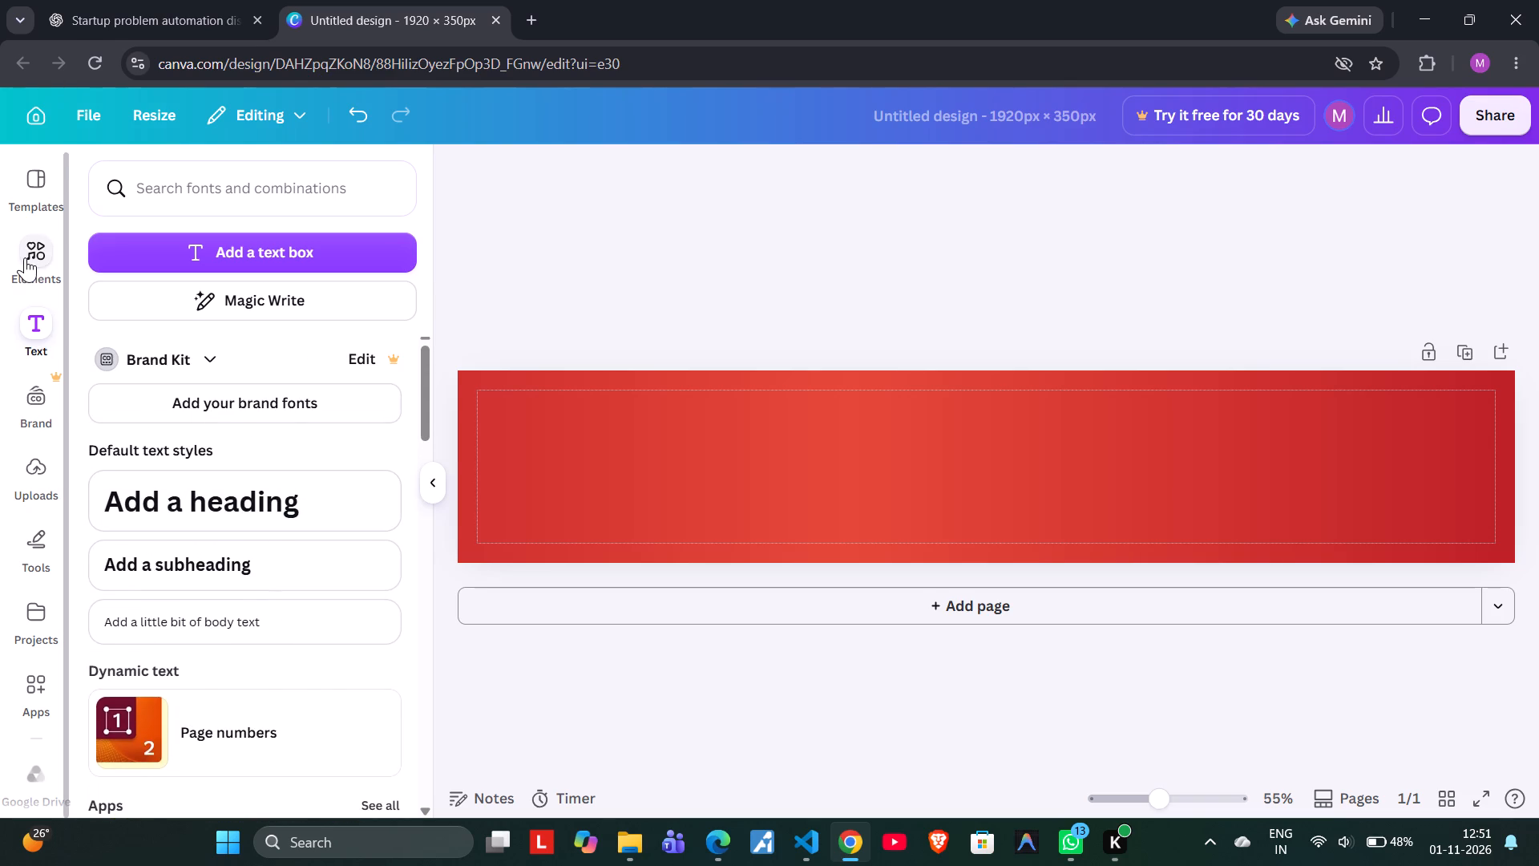
{"action": "scroll", "coordinate": [312, 491], "scroll_direction": "up", "scroll_amount": 5}
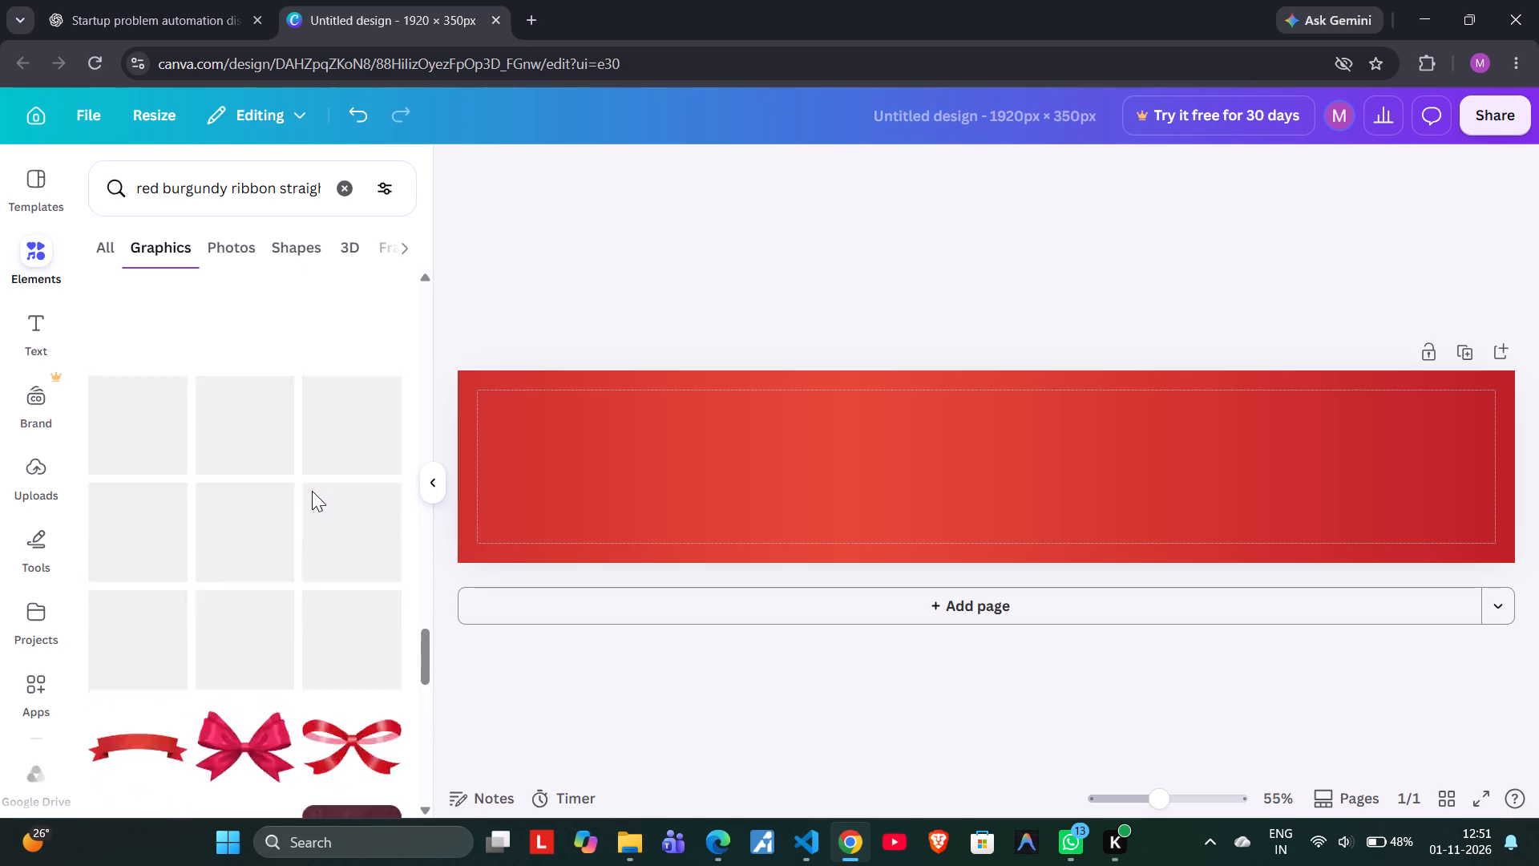
{"action": "scroll", "coordinate": [312, 491], "scroll_direction": "up", "scroll_amount": 1}
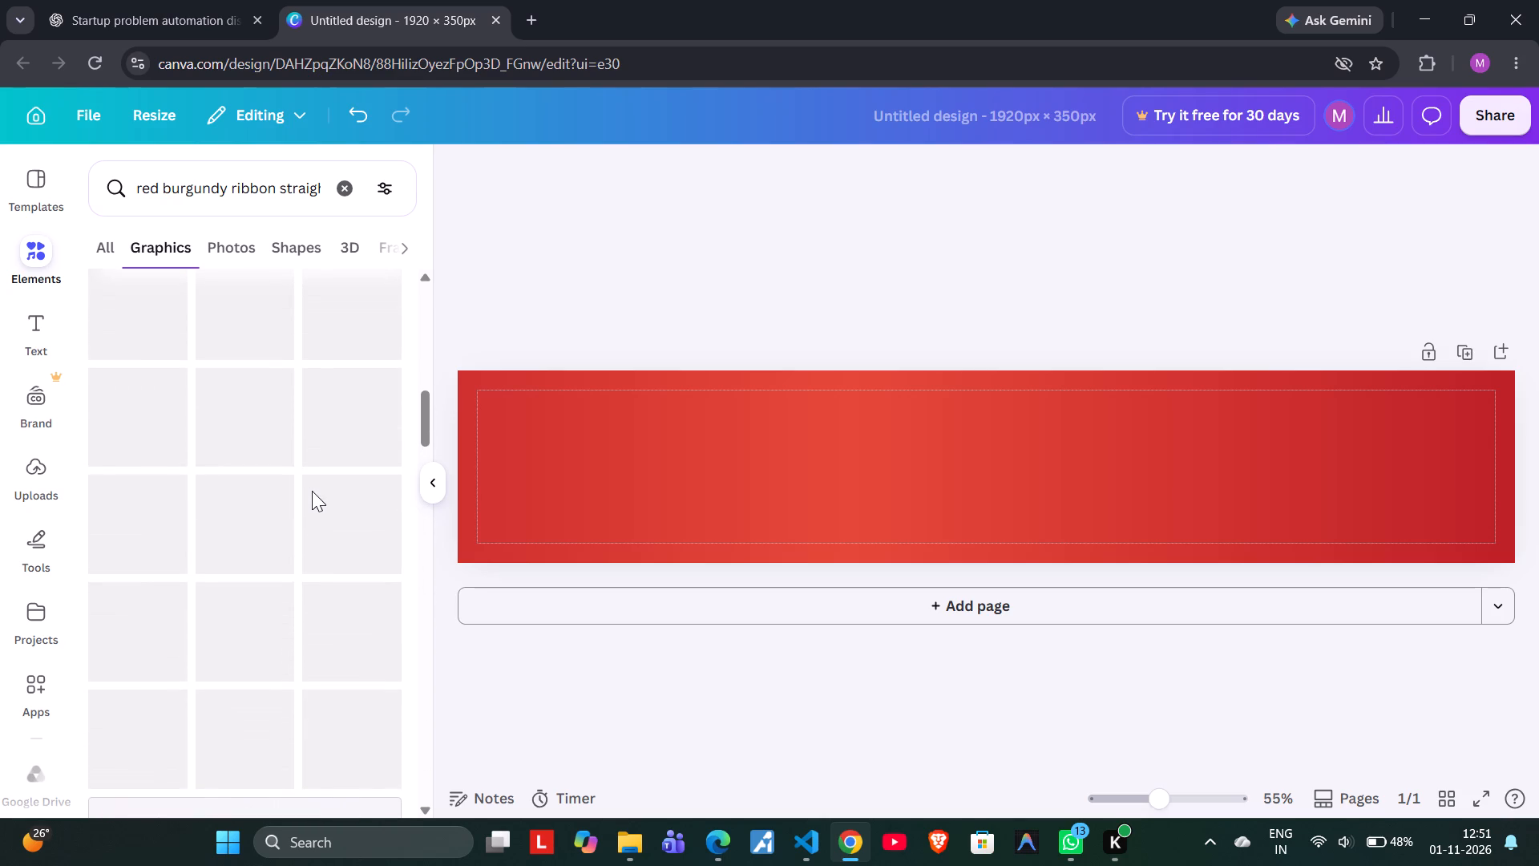
{"action": "scroll", "coordinate": [265, 239], "scroll_direction": "left", "scroll_amount": 1}
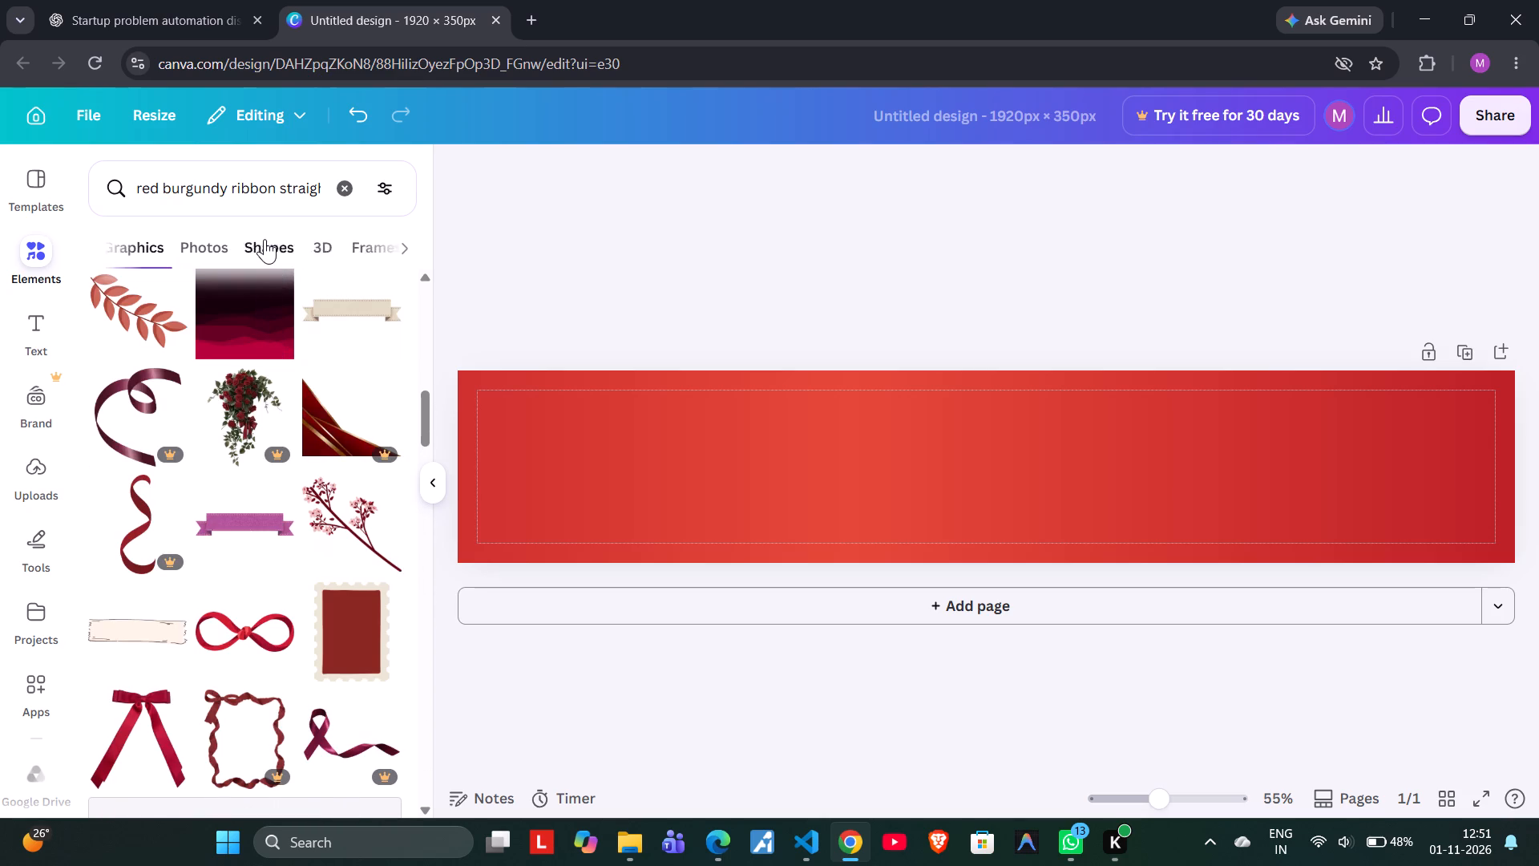
{"action": "scroll", "coordinate": [265, 239], "scroll_direction": "left", "scroll_amount": 1}
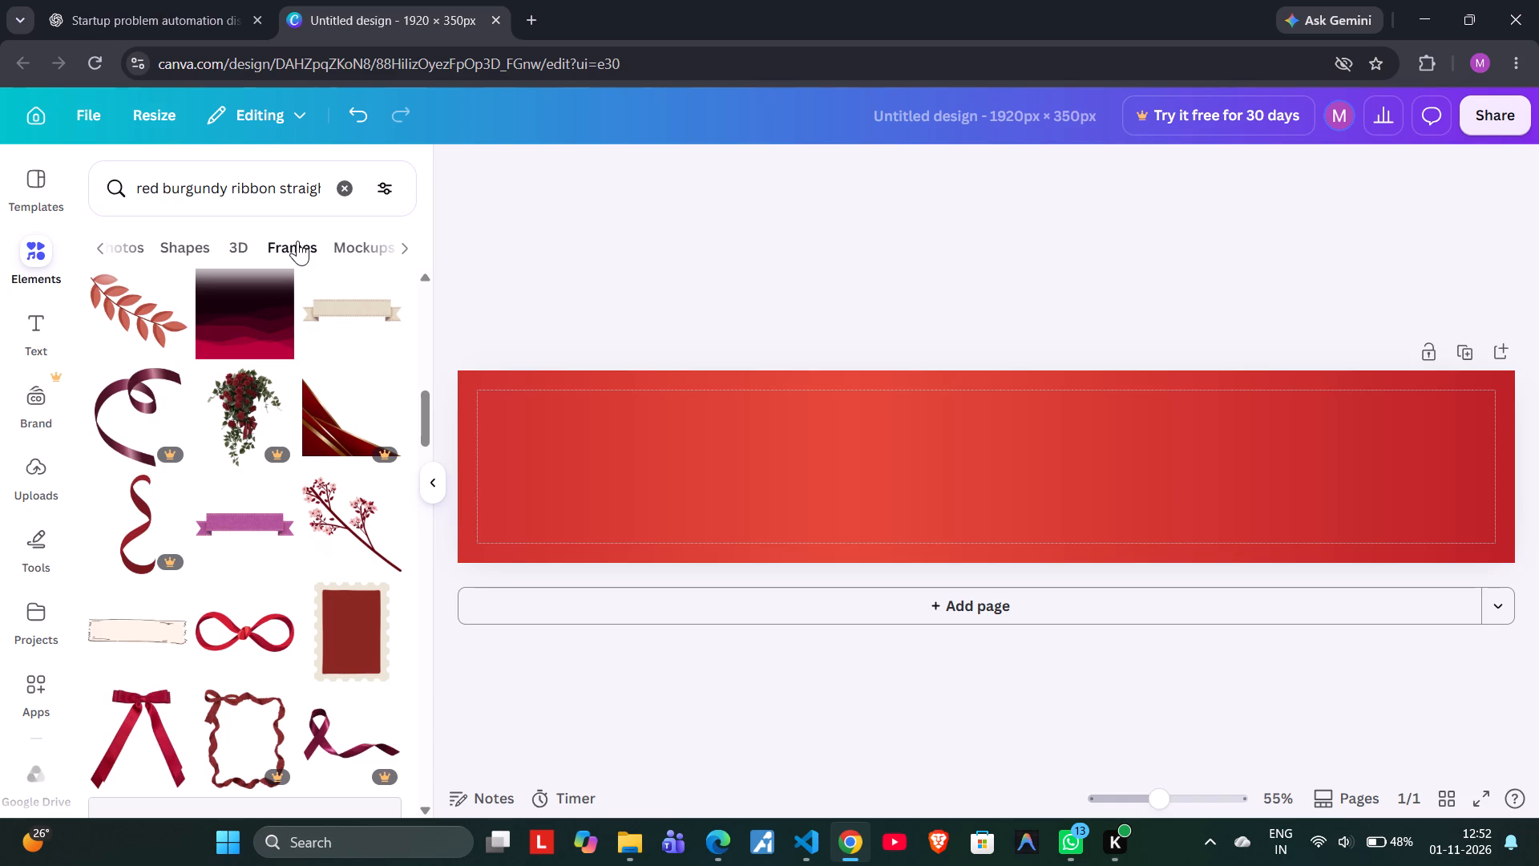
{"action": "scroll", "coordinate": [307, 369], "scroll_direction": "up", "scroll_amount": 1}
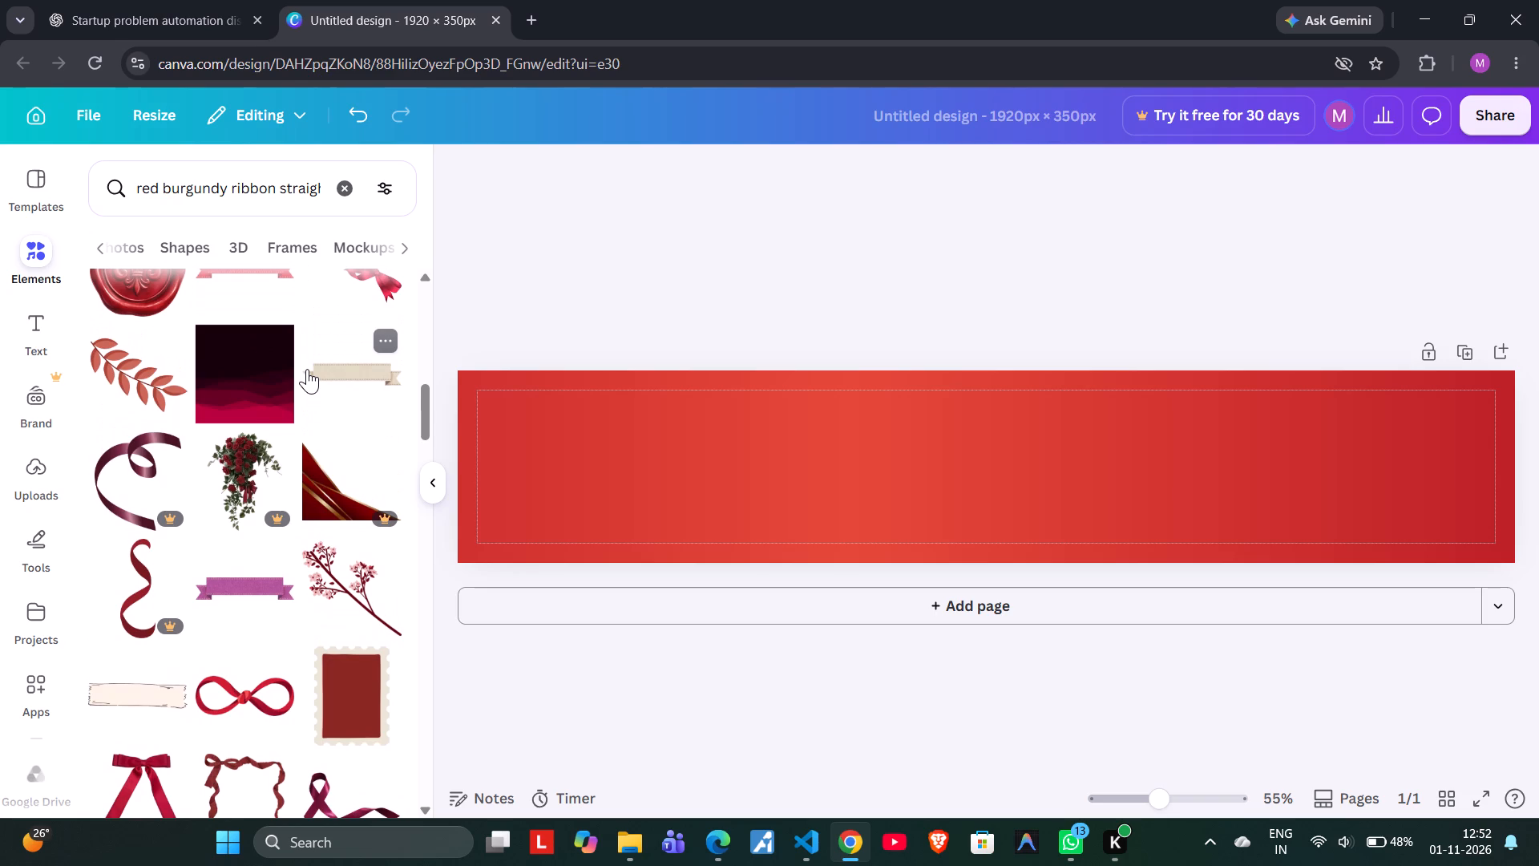
{"action": "scroll", "coordinate": [307, 369], "scroll_direction": "up", "scroll_amount": 4}
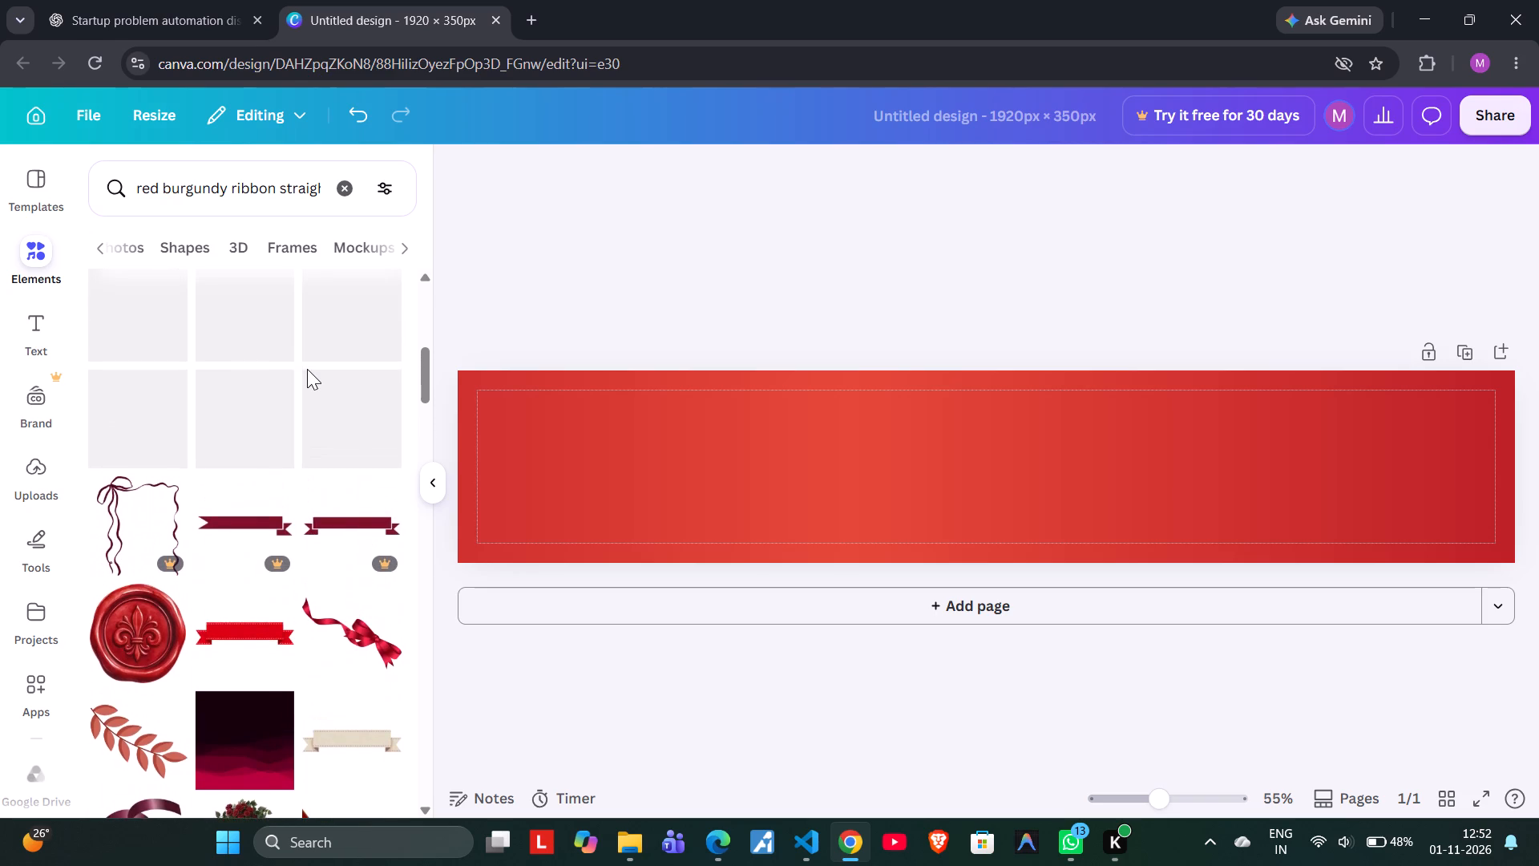
{"action": "scroll", "coordinate": [307, 369], "scroll_direction": "up", "scroll_amount": 6}
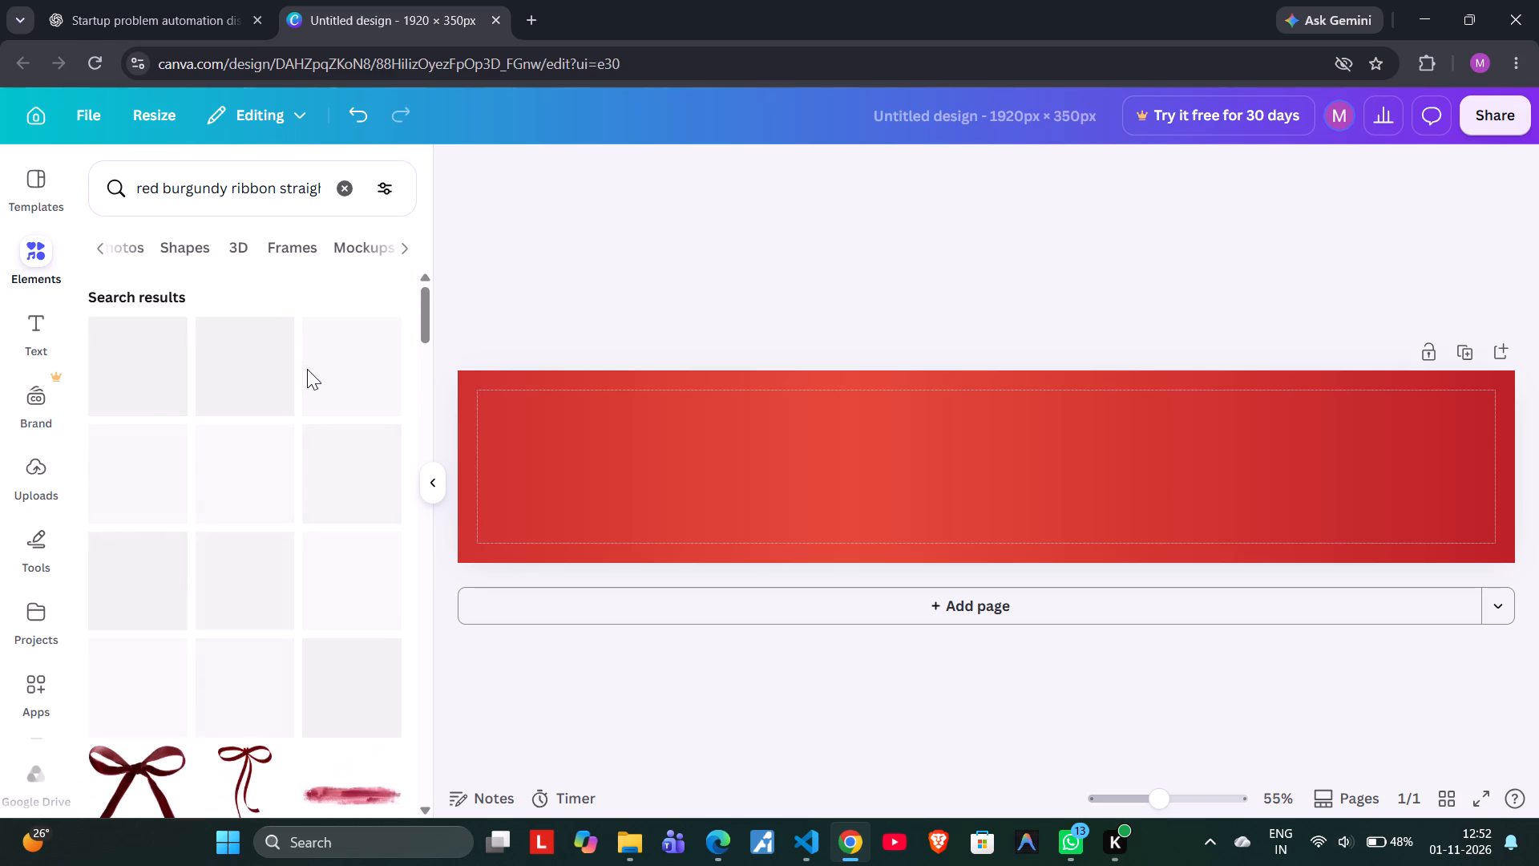
{"action": "scroll", "coordinate": [307, 369], "scroll_direction": "up", "scroll_amount": 1}
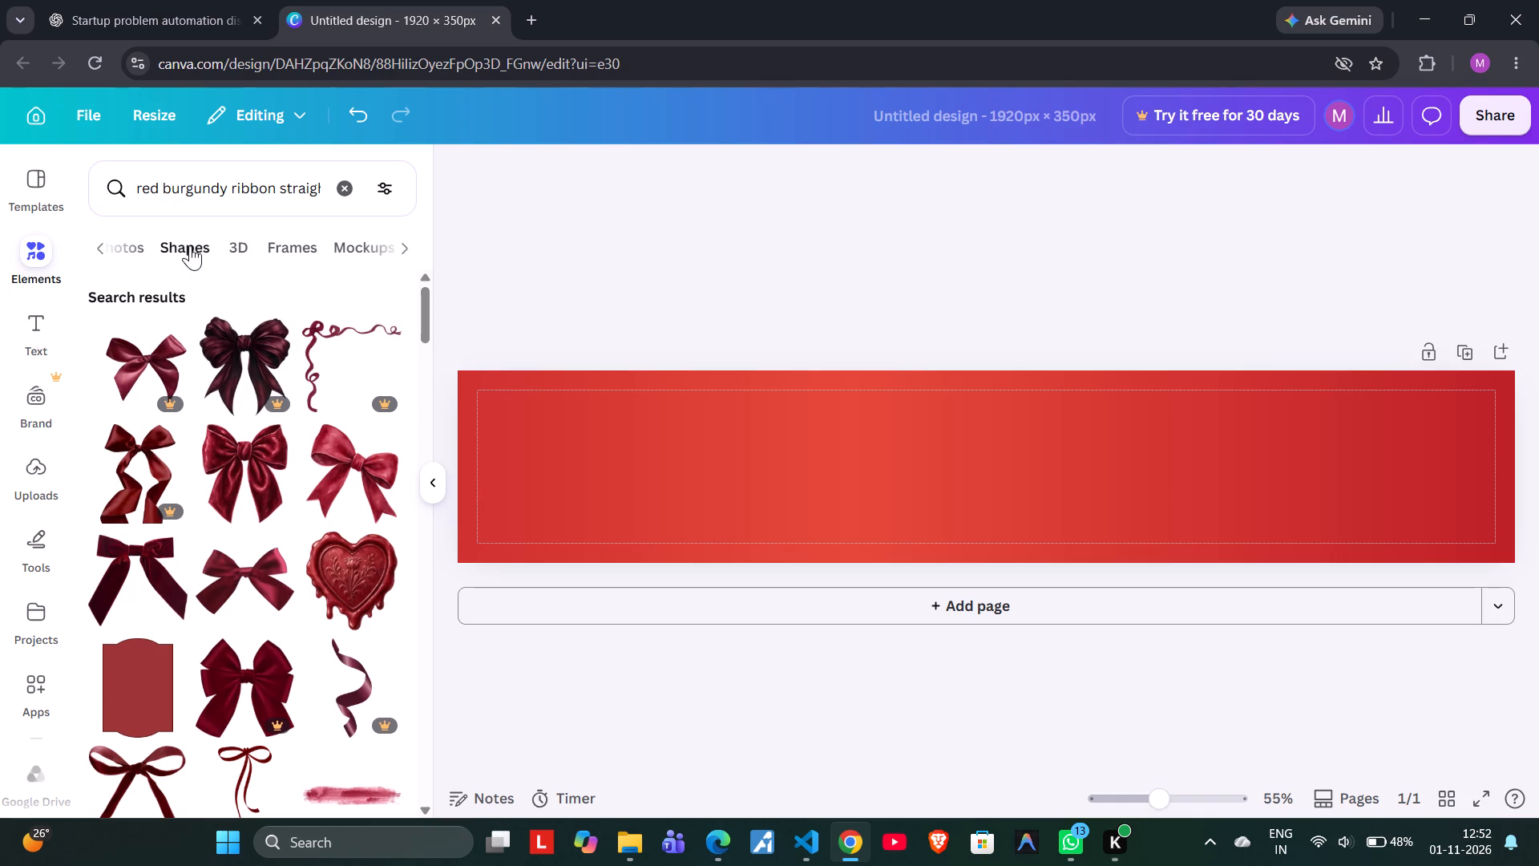
{"action": "scroll", "coordinate": [194, 242], "scroll_direction": "right", "scroll_amount": 3}
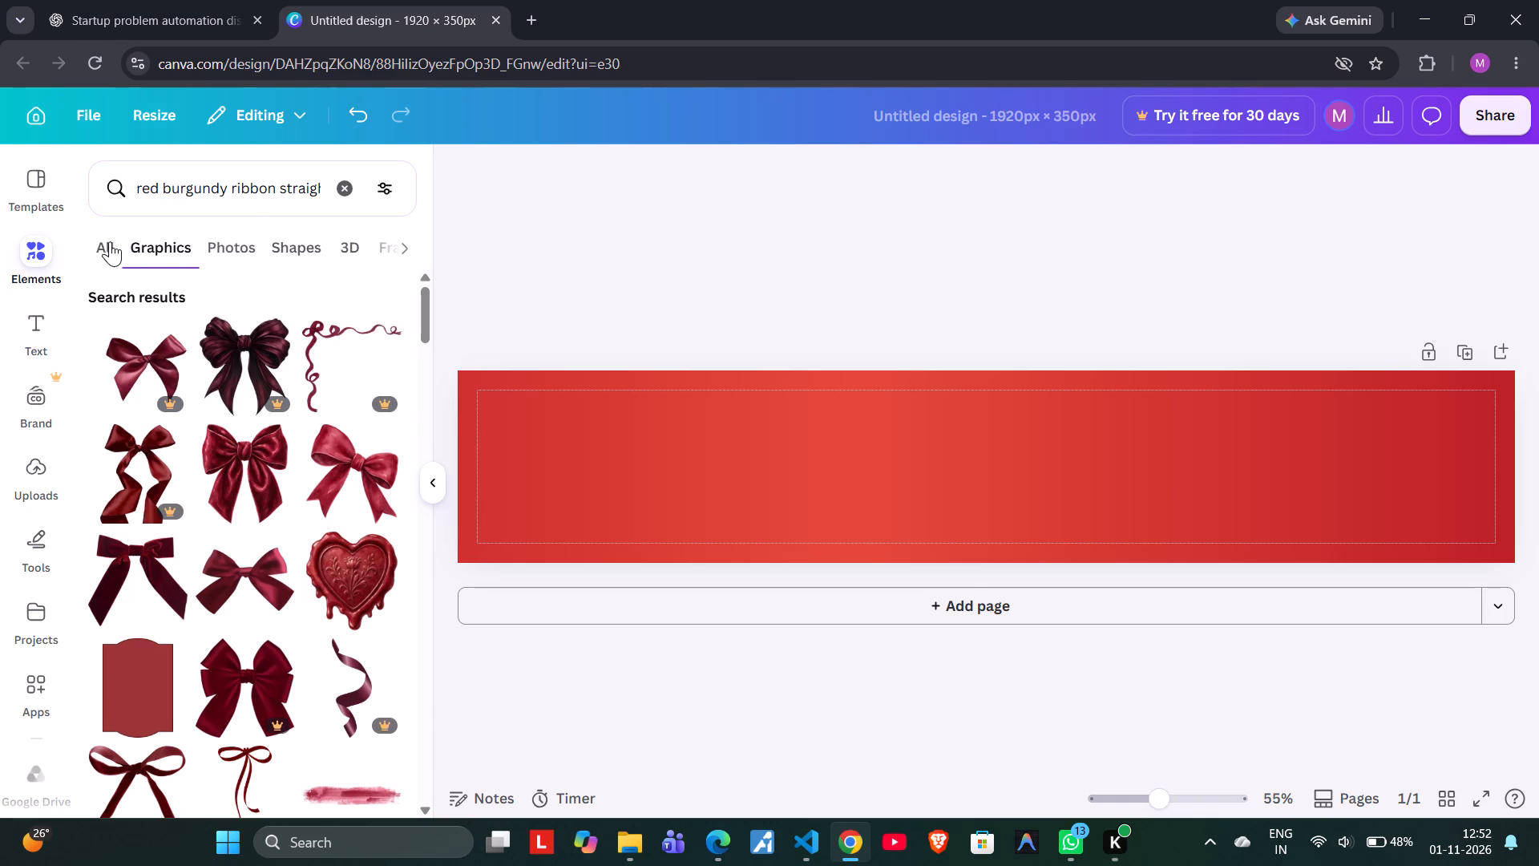
{"action": "left_click", "coordinate": [102, 241]}
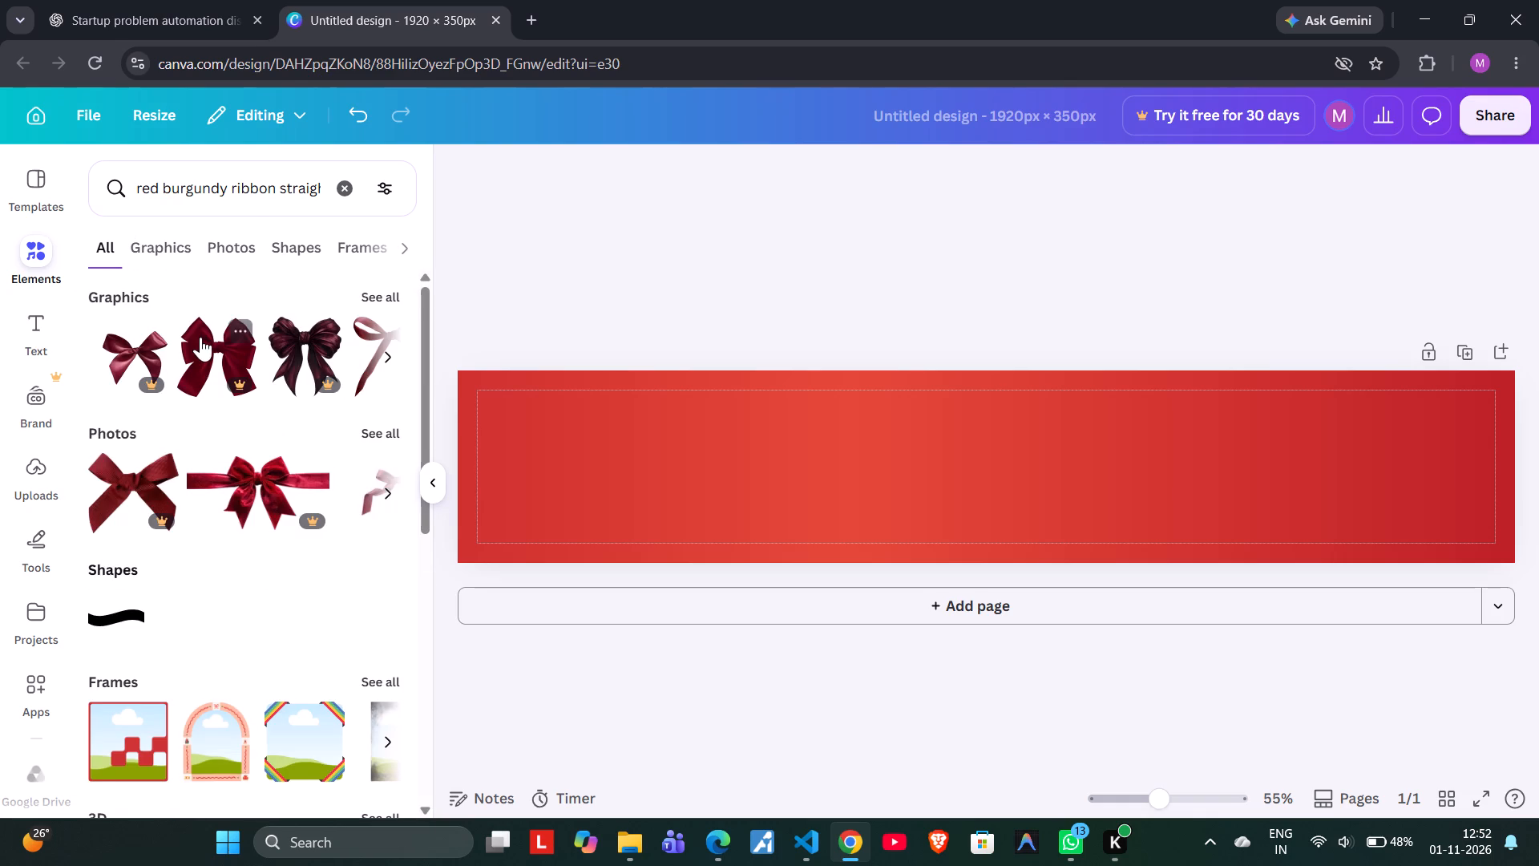
{"action": "scroll", "coordinate": [200, 337], "scroll_direction": "down", "scroll_amount": 1}
{"action": "left_click", "coordinate": [34, 194]}
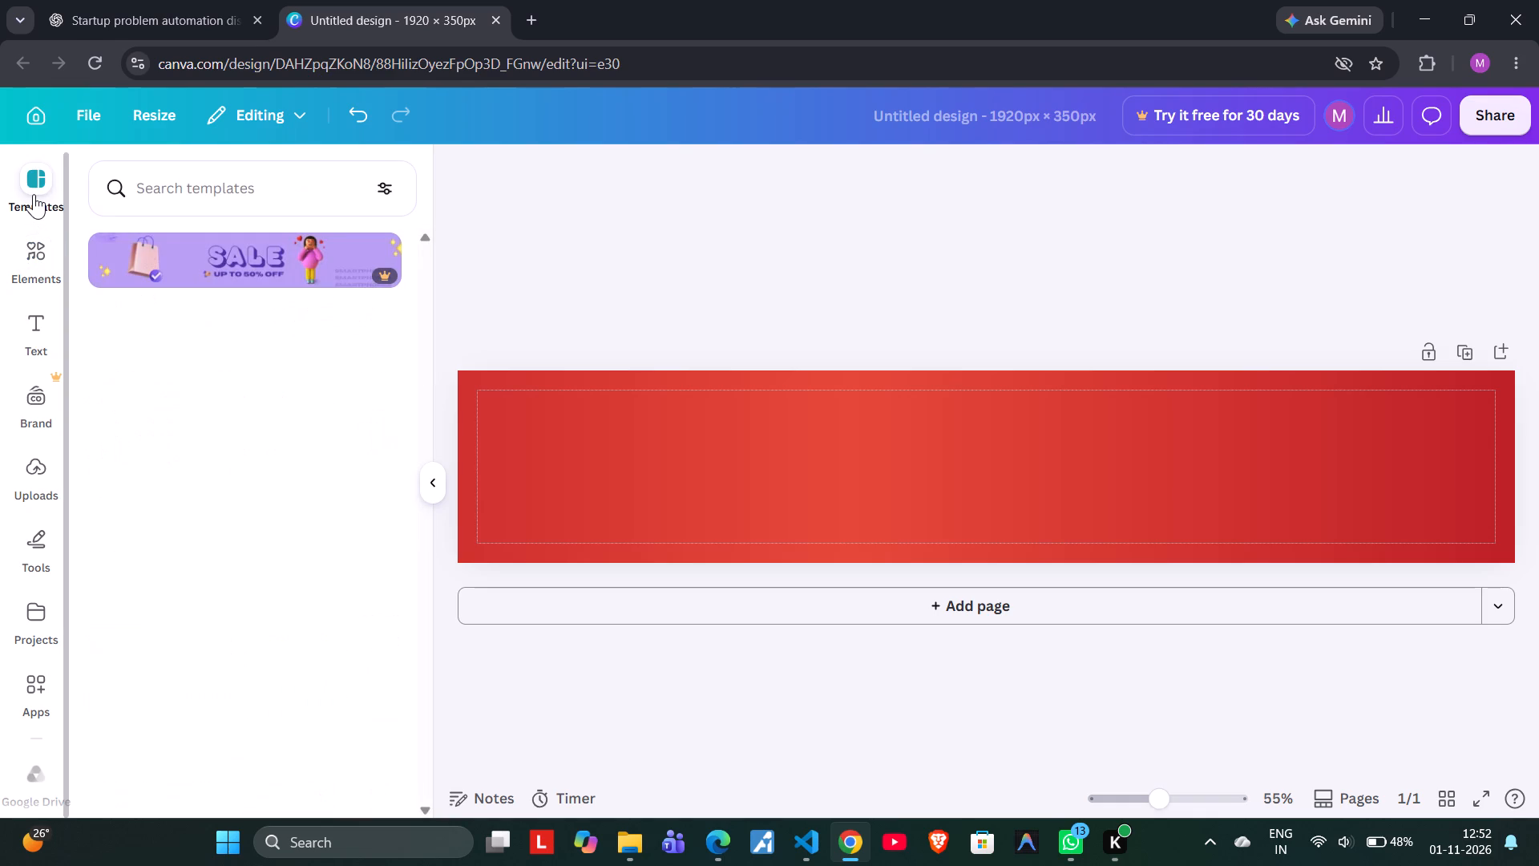
{"action": "left_click", "coordinate": [39, 258]}
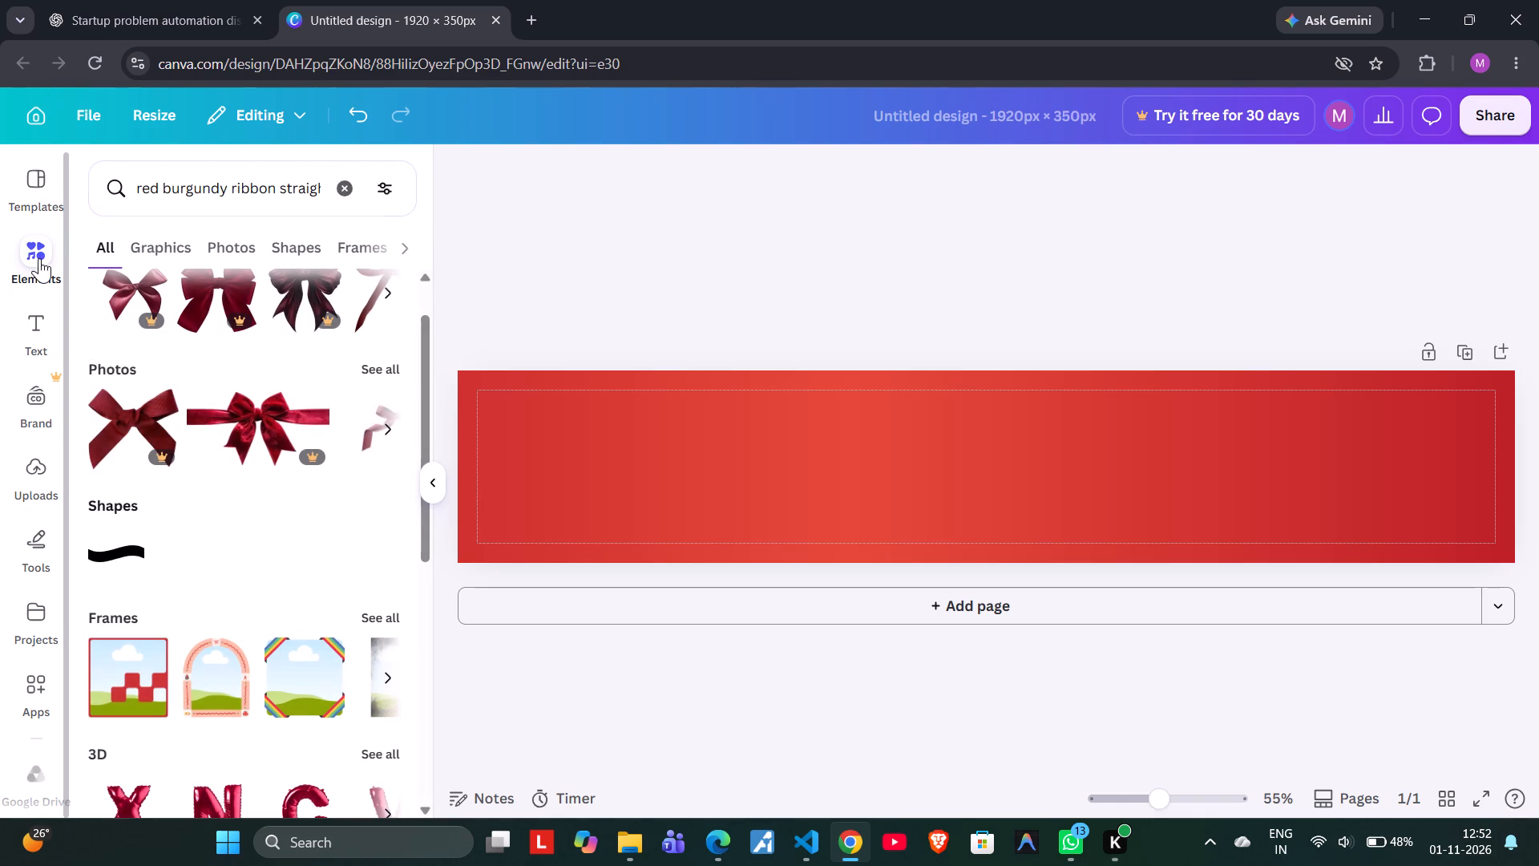
{"action": "scroll", "coordinate": [212, 433], "scroll_direction": "up", "scroll_amount": 3}
Look through the text styles and font combinations available for the banner.
{"action": "left_click", "coordinate": [43, 350]}
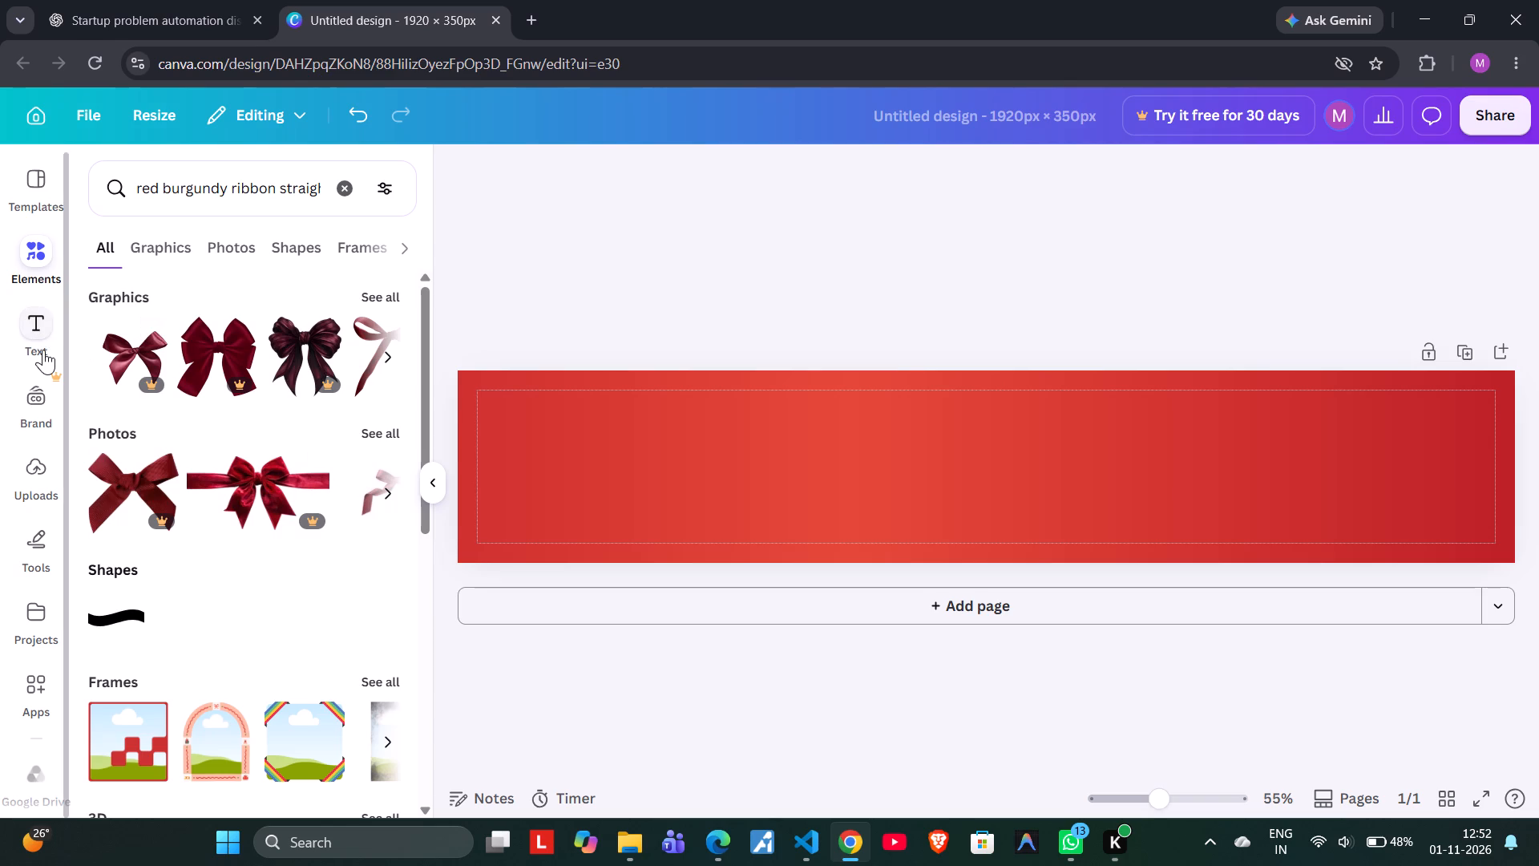
{"action": "scroll", "coordinate": [241, 398], "scroll_direction": "up", "scroll_amount": 1}
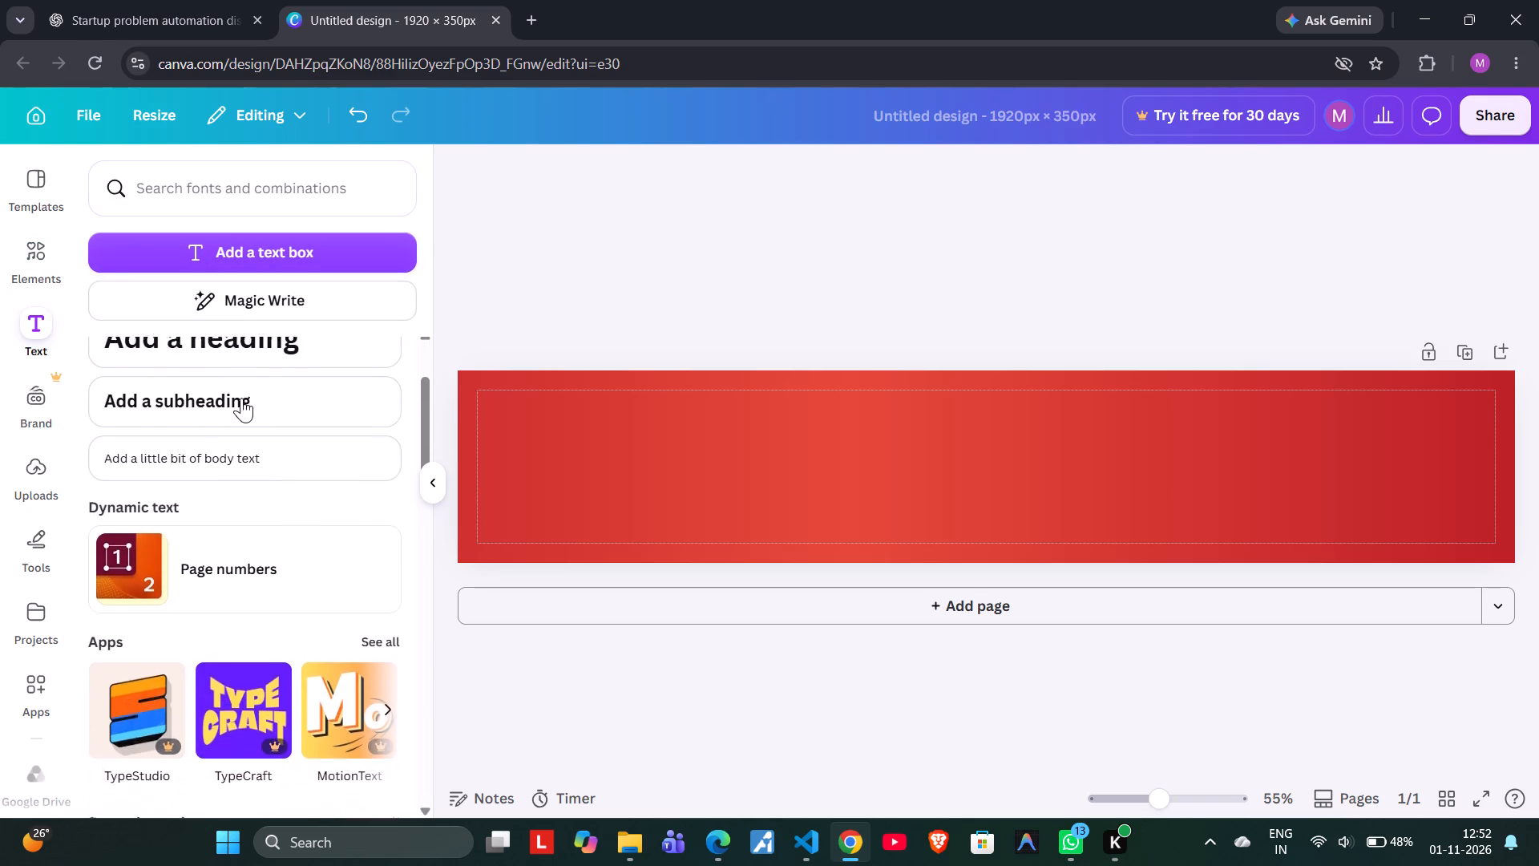
{"action": "scroll", "coordinate": [241, 398], "scroll_direction": "up", "scroll_amount": 1}
{"action": "scroll", "coordinate": [241, 398], "scroll_direction": "down", "scroll_amount": 5}
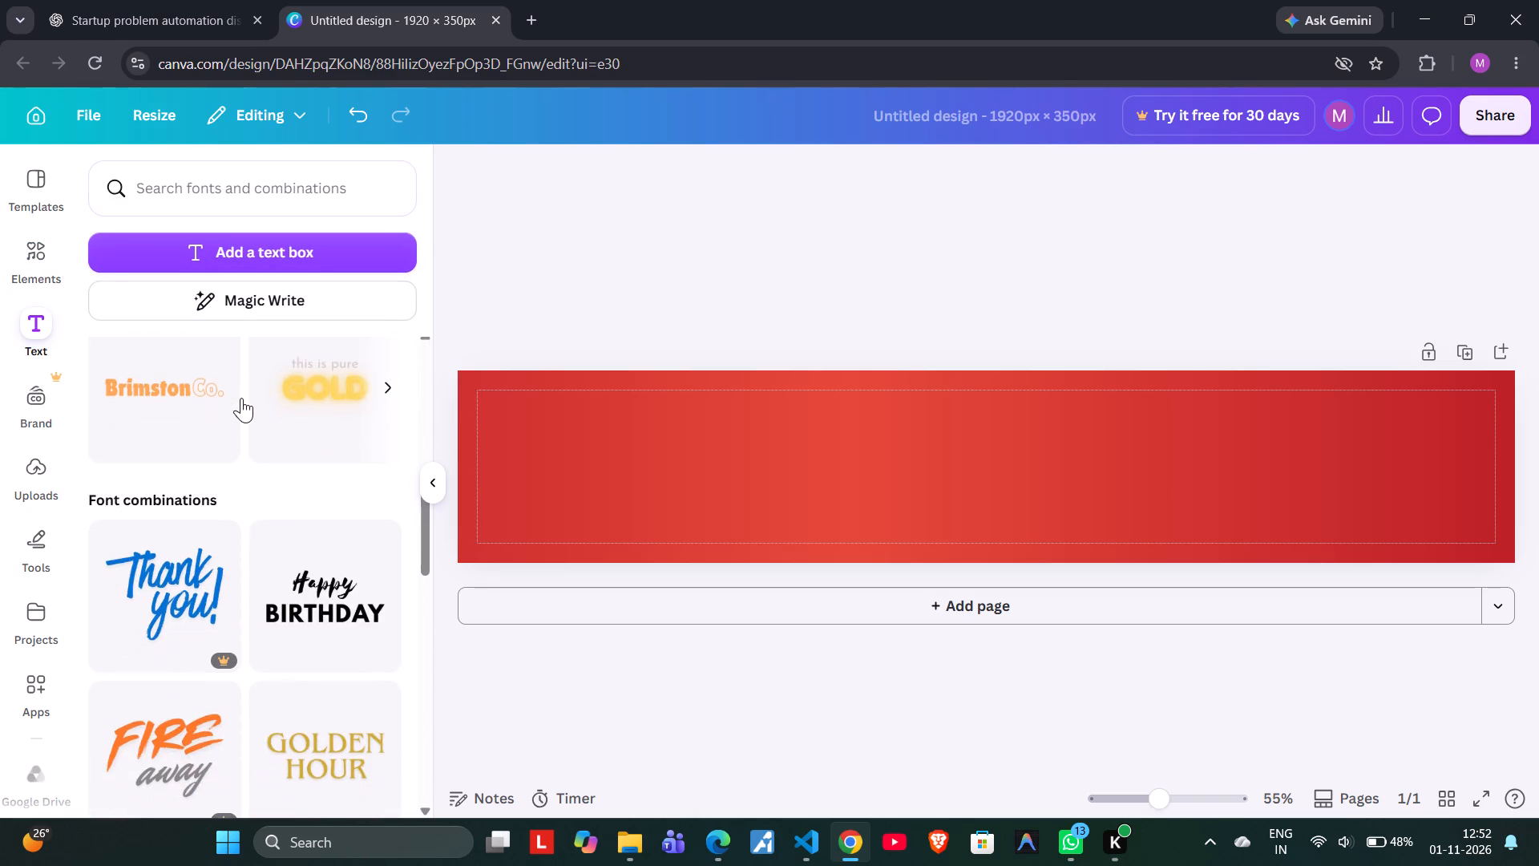
{"action": "scroll", "coordinate": [241, 398], "scroll_direction": "down", "scroll_amount": 2}
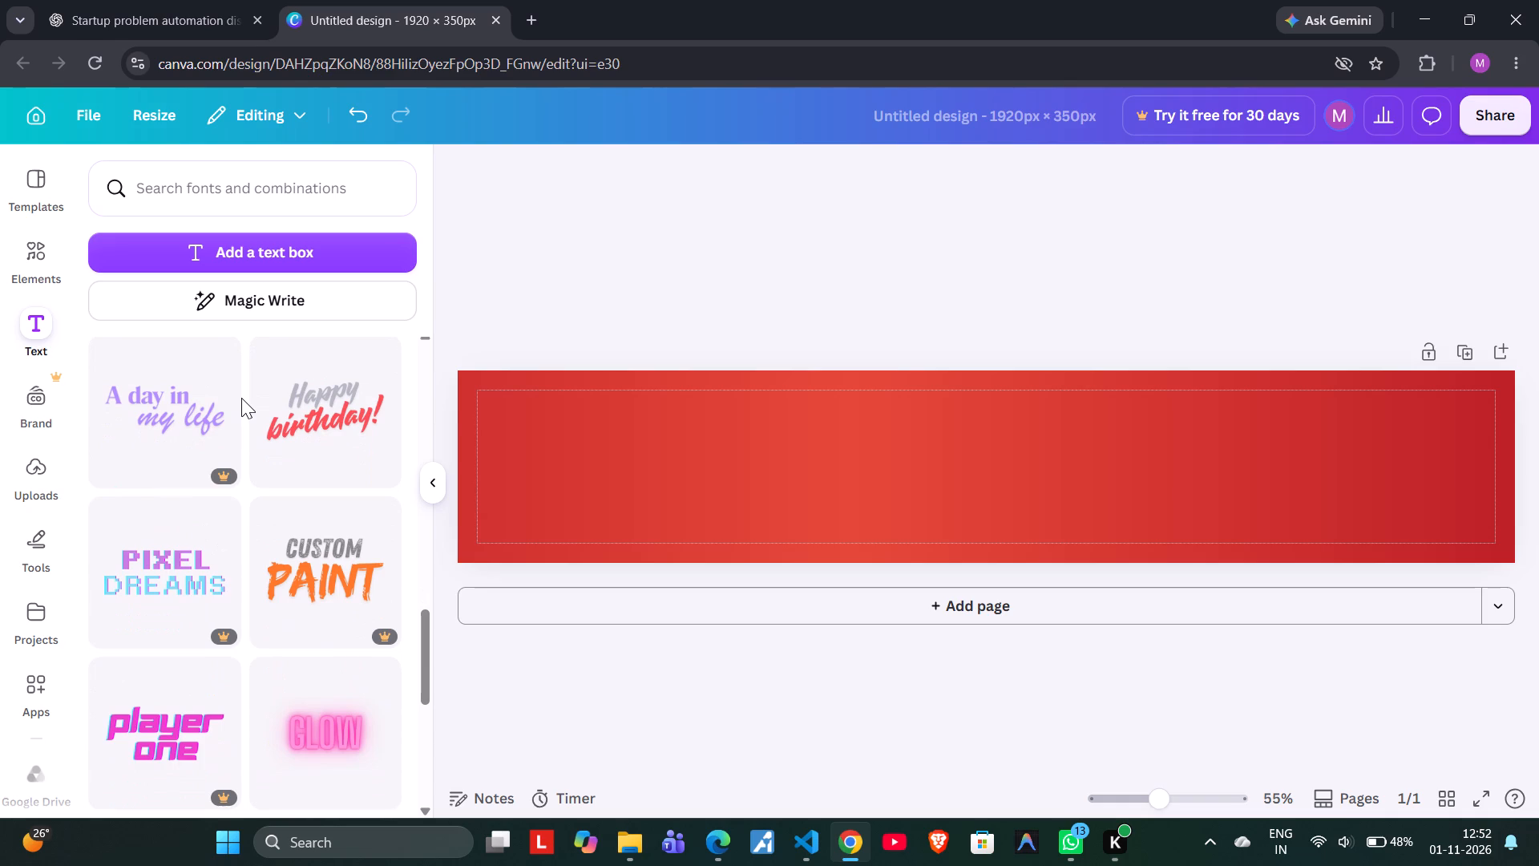
{"action": "scroll", "coordinate": [241, 398], "scroll_direction": "up", "scroll_amount": 9}
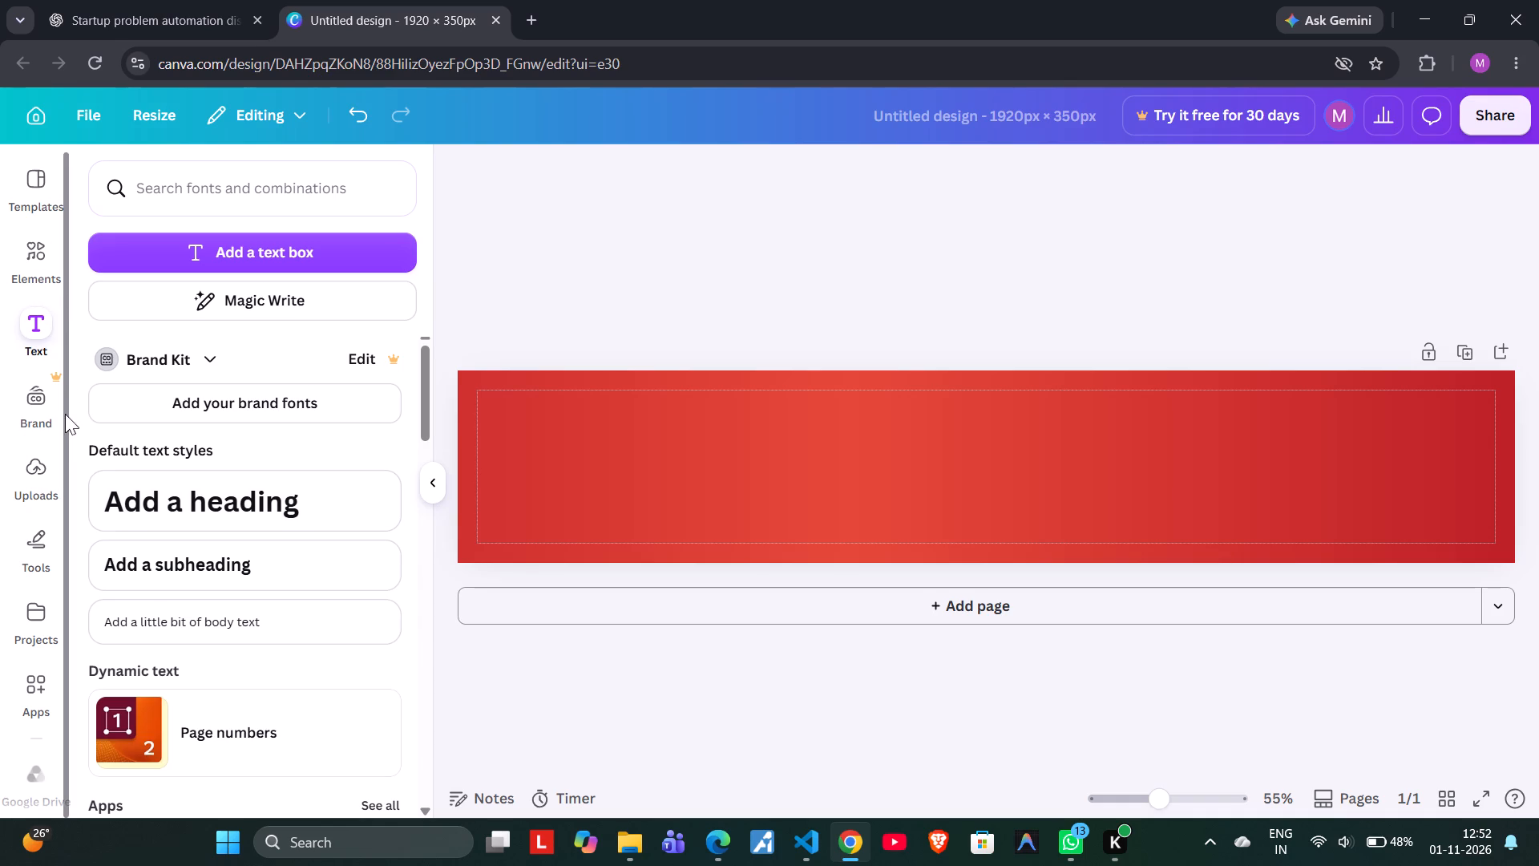
{"action": "scroll", "coordinate": [39, 559], "scroll_direction": "down", "scroll_amount": 2}
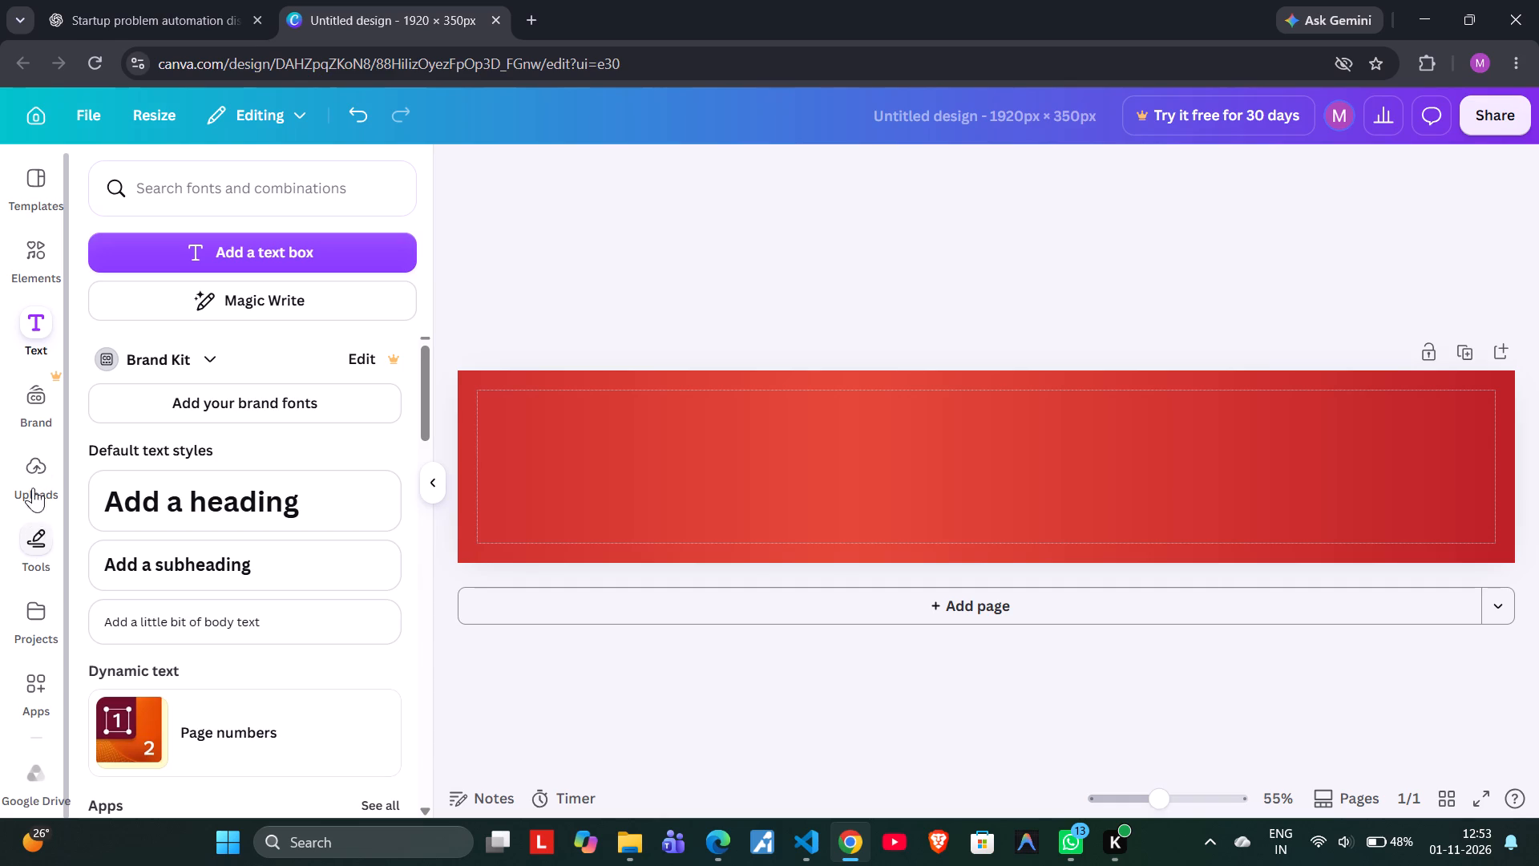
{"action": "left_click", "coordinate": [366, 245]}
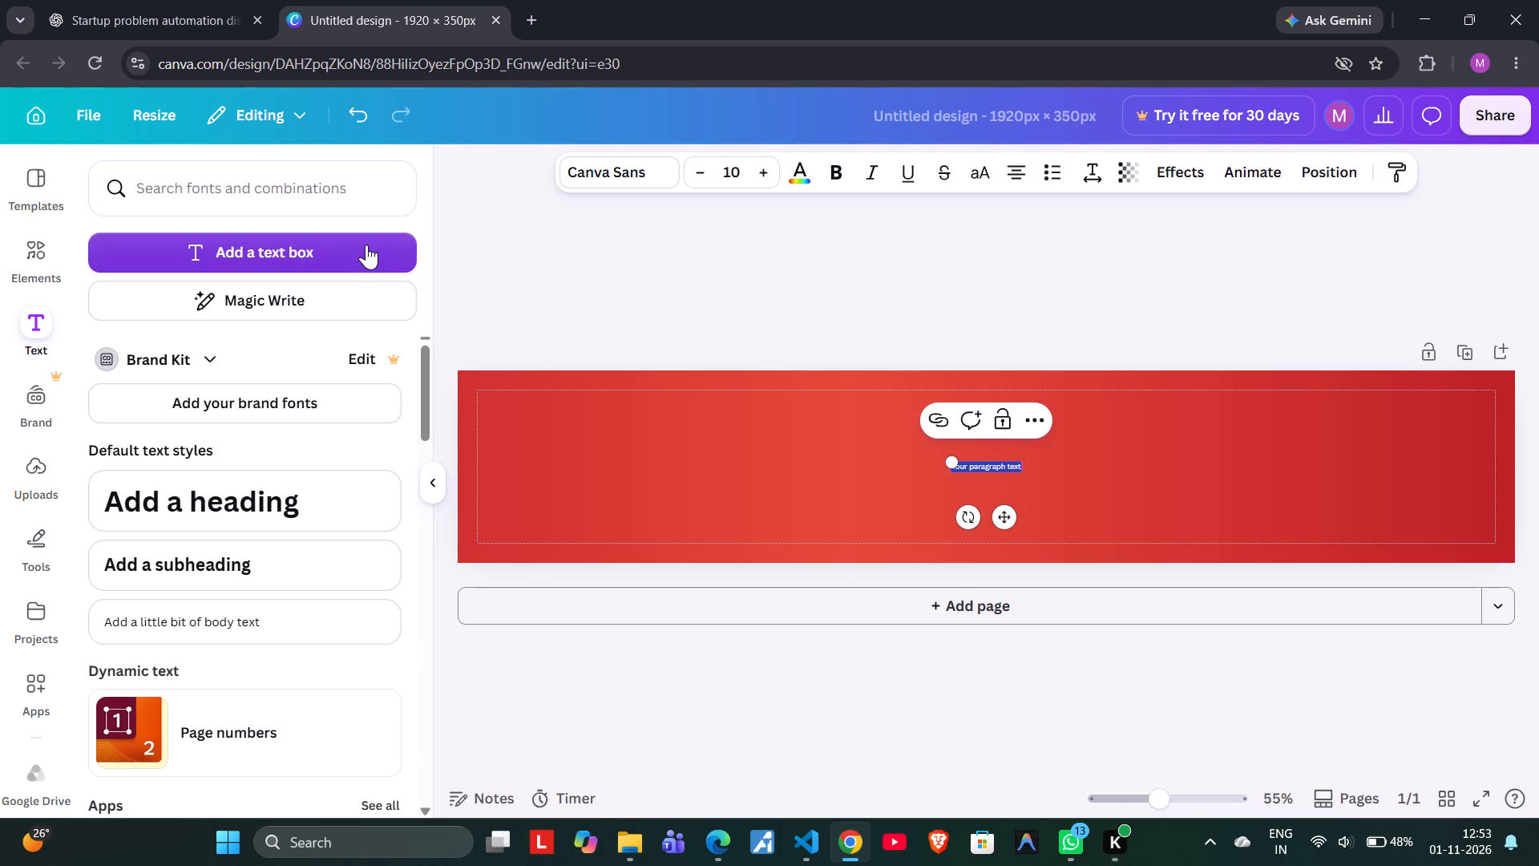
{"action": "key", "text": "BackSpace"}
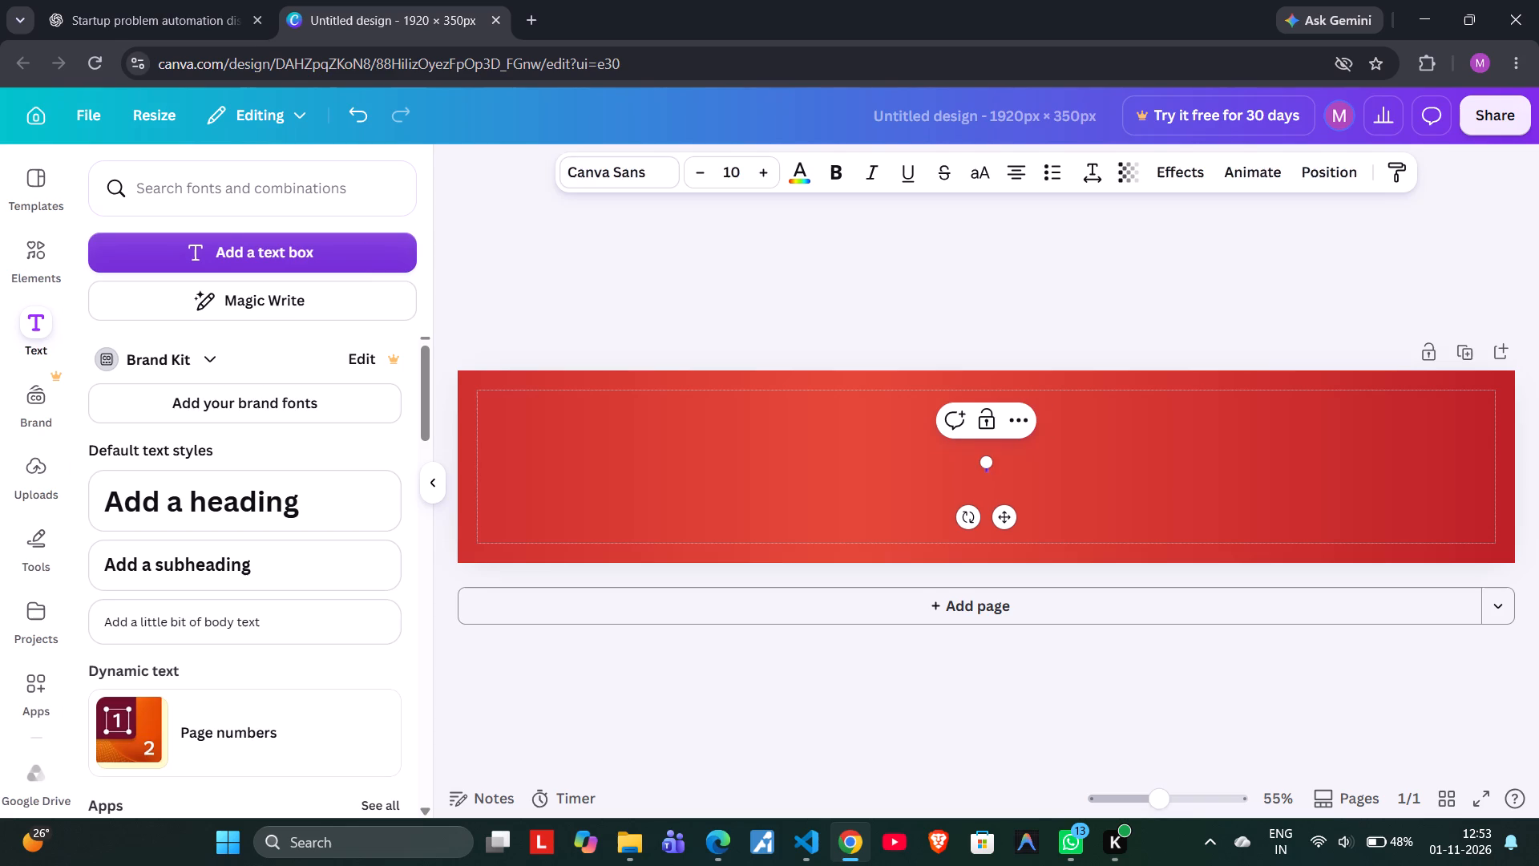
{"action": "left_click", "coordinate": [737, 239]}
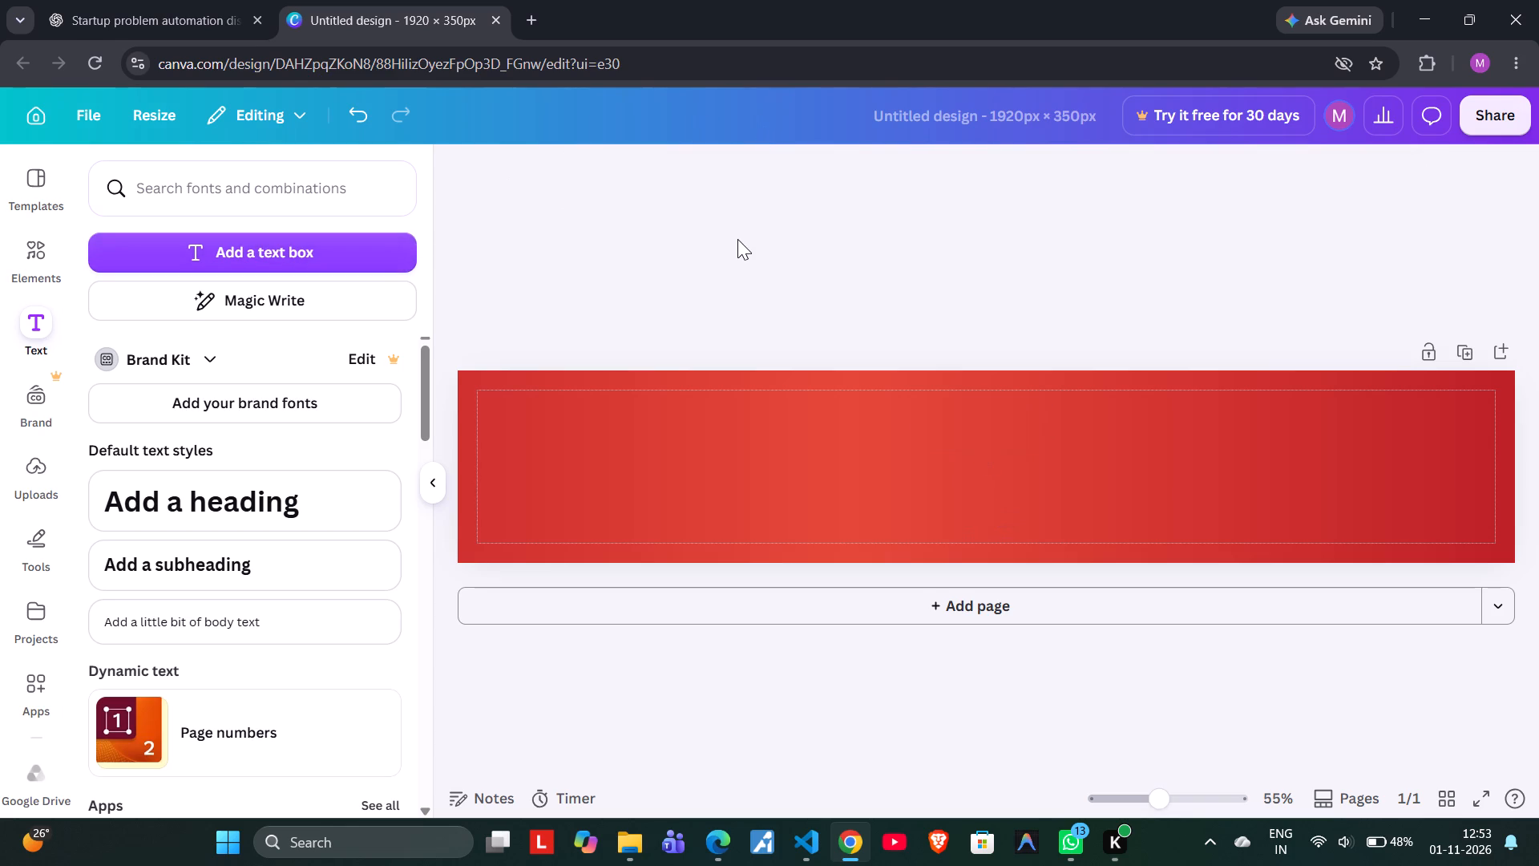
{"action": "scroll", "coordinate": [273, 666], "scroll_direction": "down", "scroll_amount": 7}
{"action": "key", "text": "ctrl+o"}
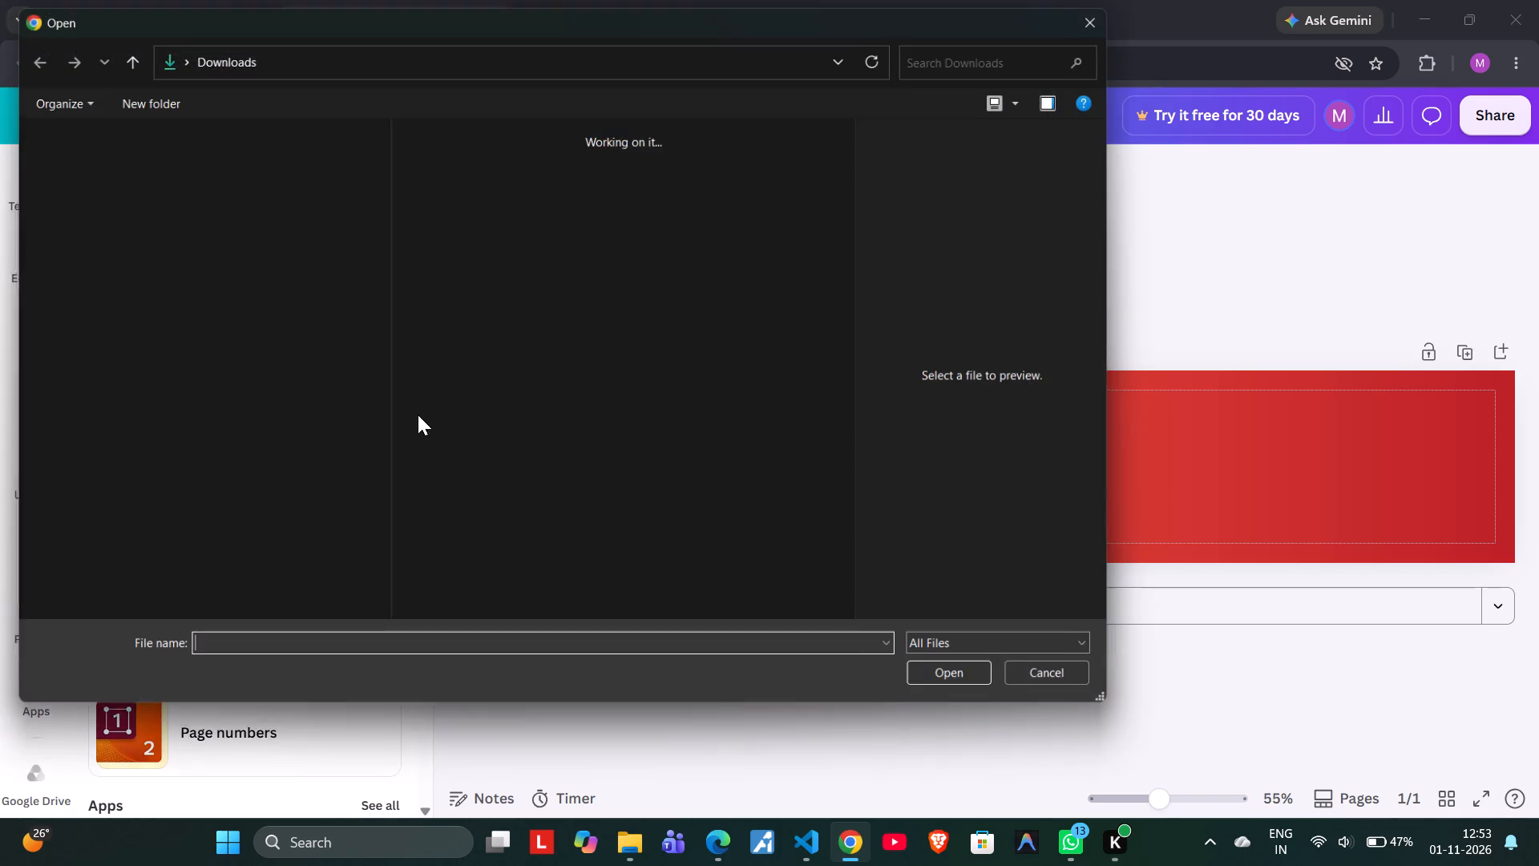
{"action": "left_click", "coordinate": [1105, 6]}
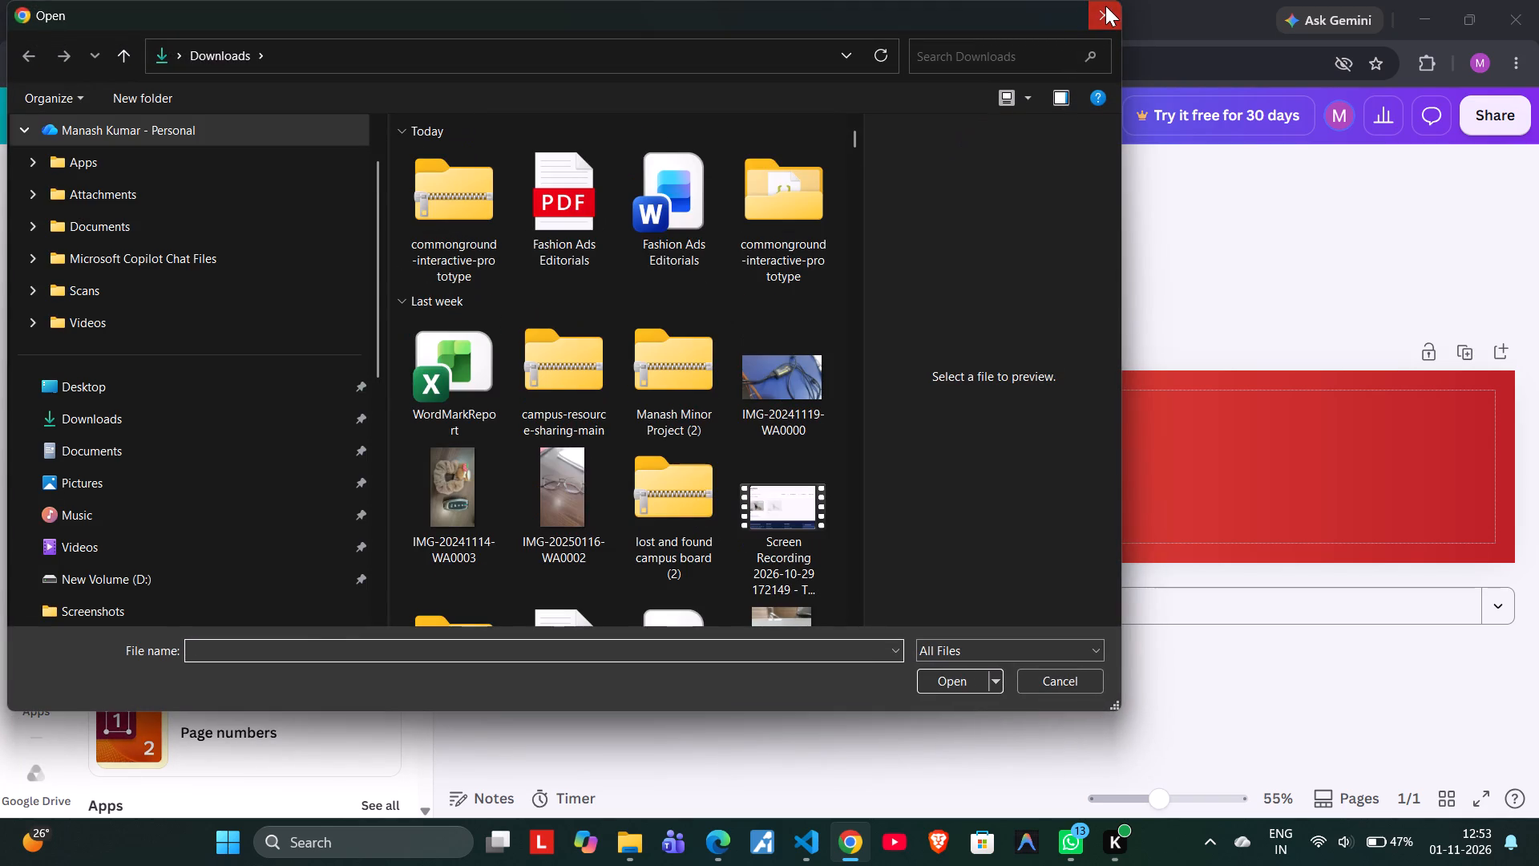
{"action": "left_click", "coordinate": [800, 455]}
Reload the banner design and look through the recently used, recommended and categorised elements for something suitable for the banner.
{"action": "key", "text": "ctrl+r"}
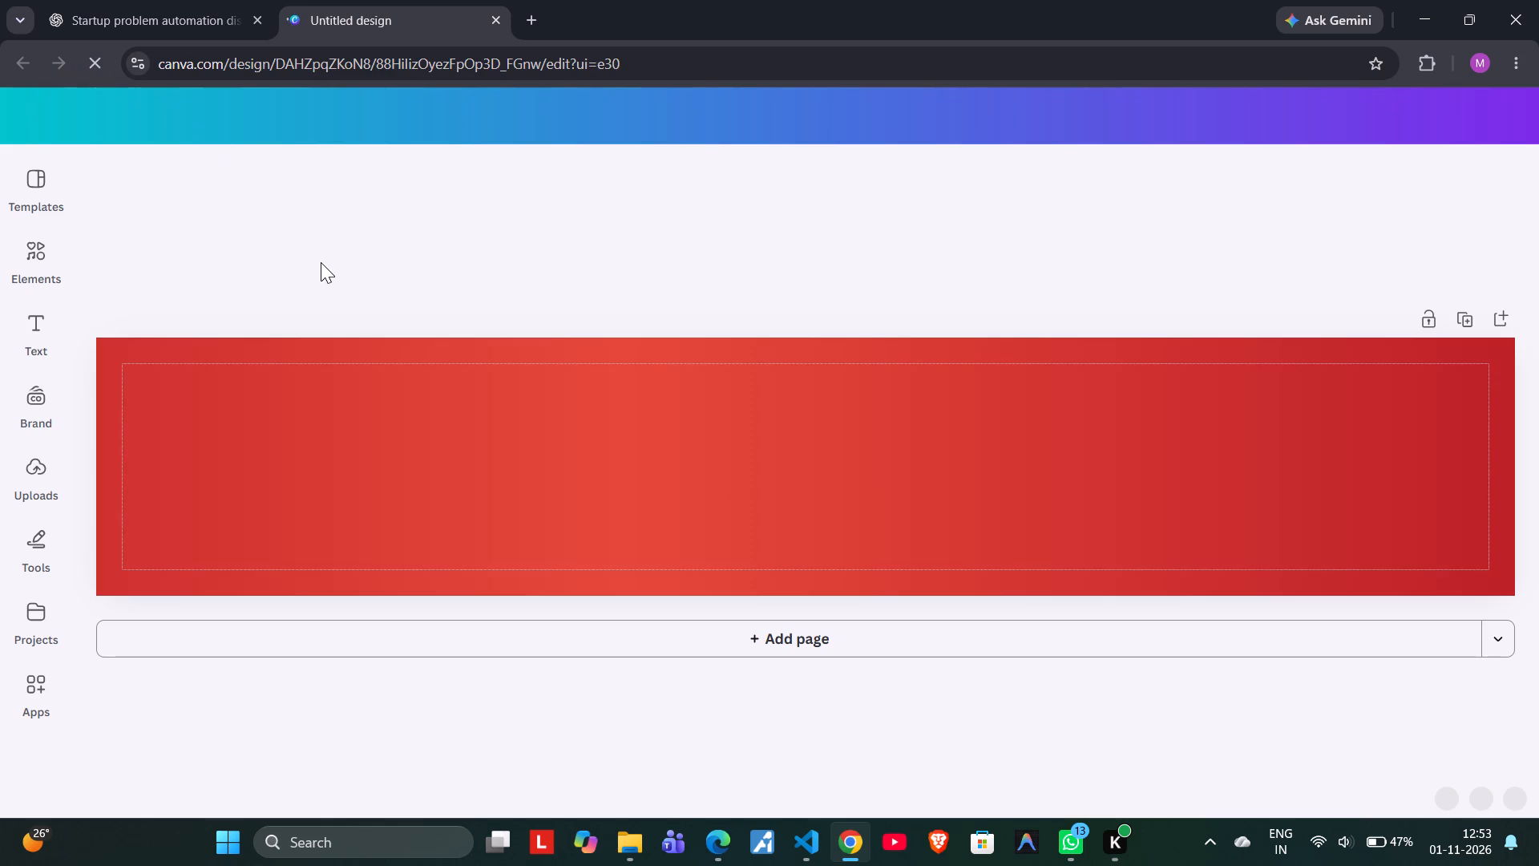
{"action": "left_click", "coordinate": [48, 267]}
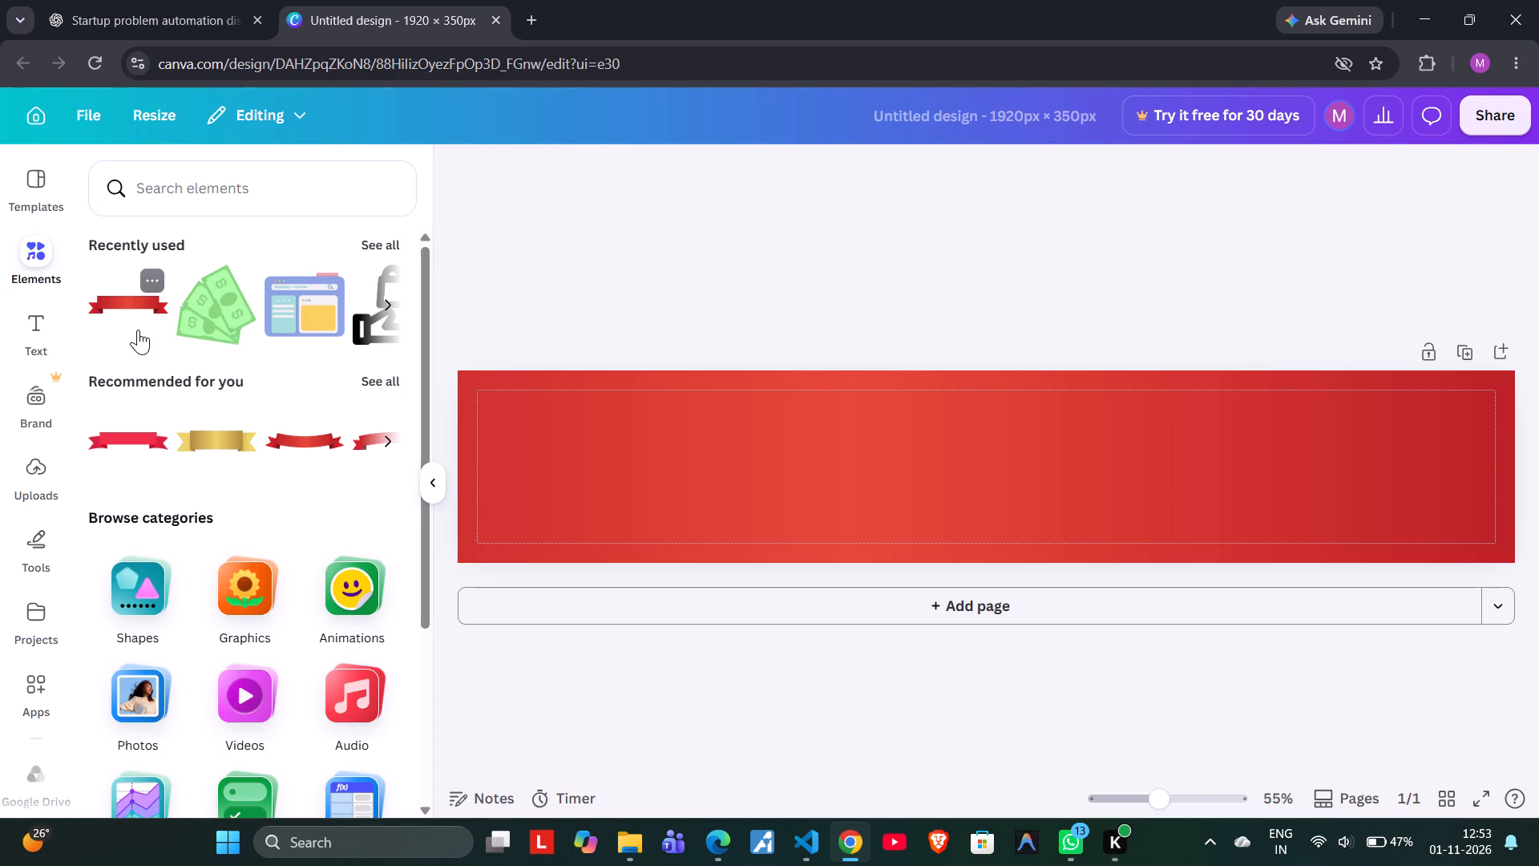
{"action": "scroll", "coordinate": [183, 486], "scroll_direction": "up", "scroll_amount": 2}
{"action": "scroll", "coordinate": [183, 486], "scroll_direction": "down", "scroll_amount": 3}
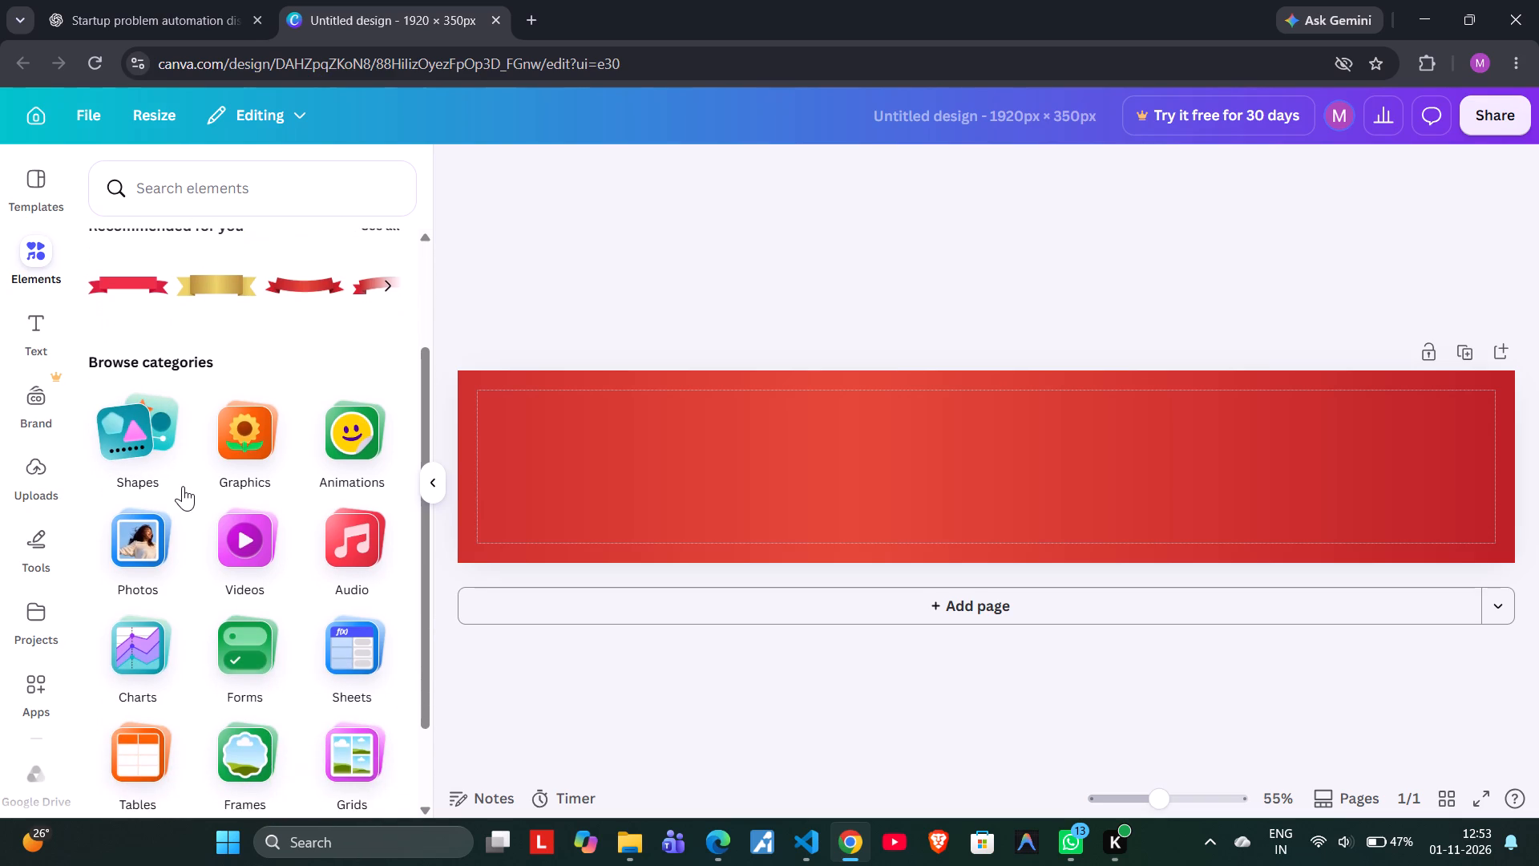
{"action": "scroll", "coordinate": [282, 658], "scroll_direction": "down", "scroll_amount": 3}
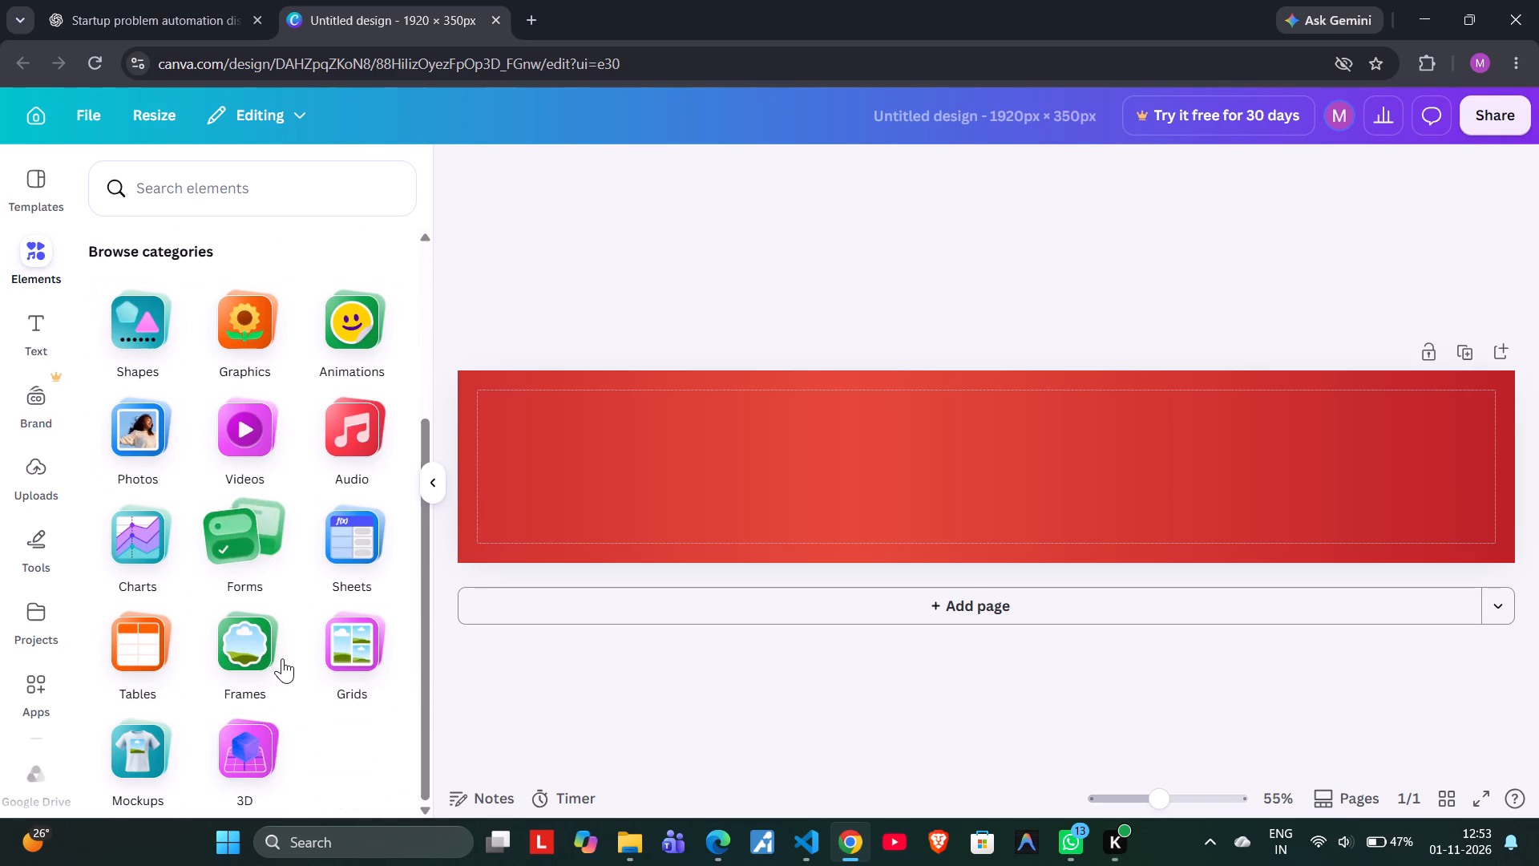
{"action": "scroll", "coordinate": [299, 615], "scroll_direction": "down", "scroll_amount": 2}
{"action": "scroll", "coordinate": [225, 676], "scroll_direction": "up", "scroll_amount": 3}
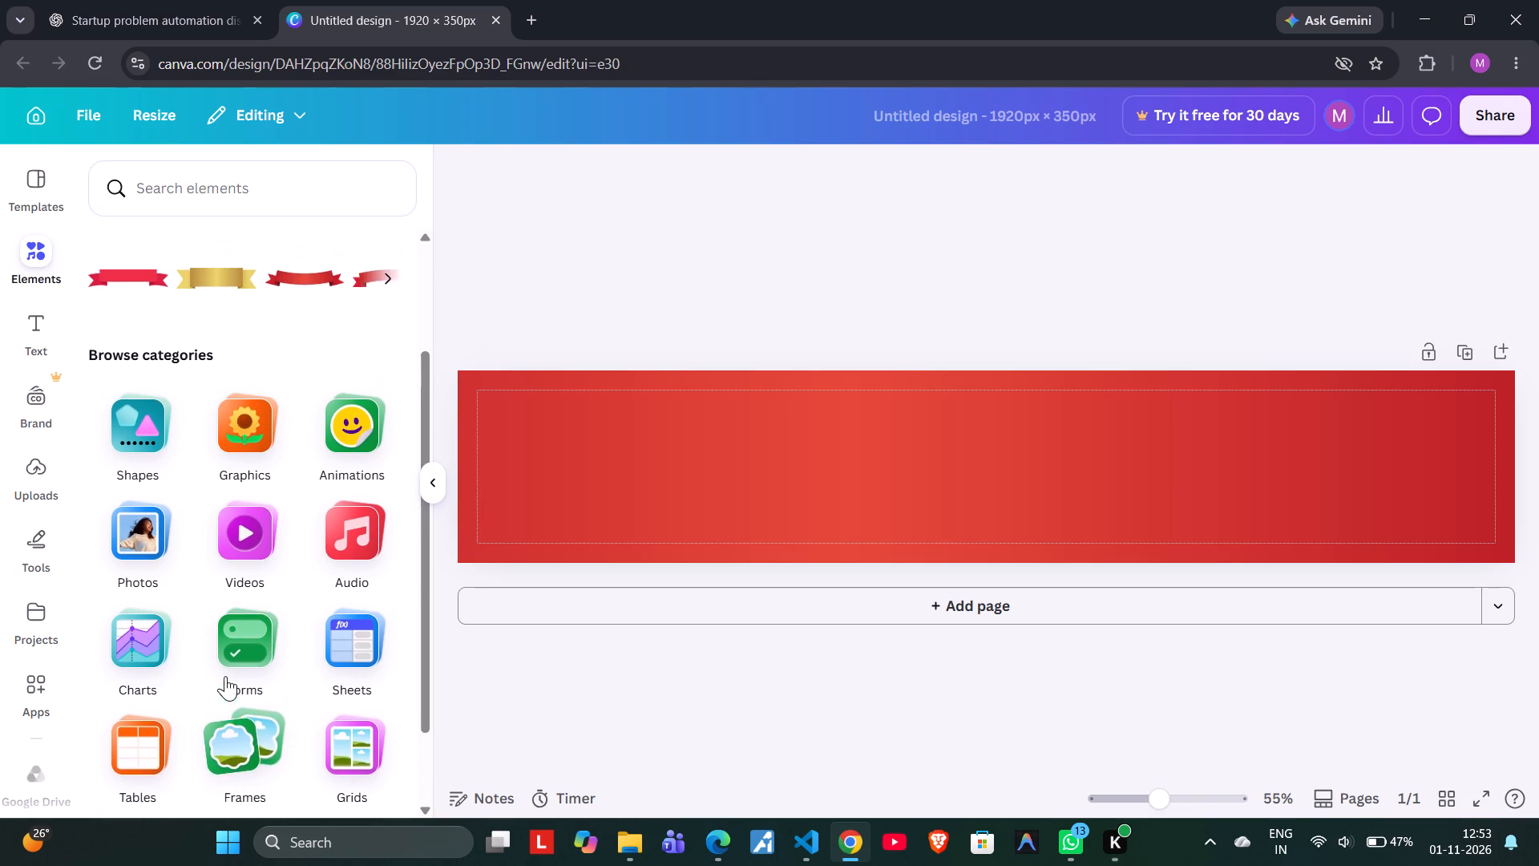
{"action": "scroll", "coordinate": [225, 676], "scroll_direction": "up", "scroll_amount": 3}
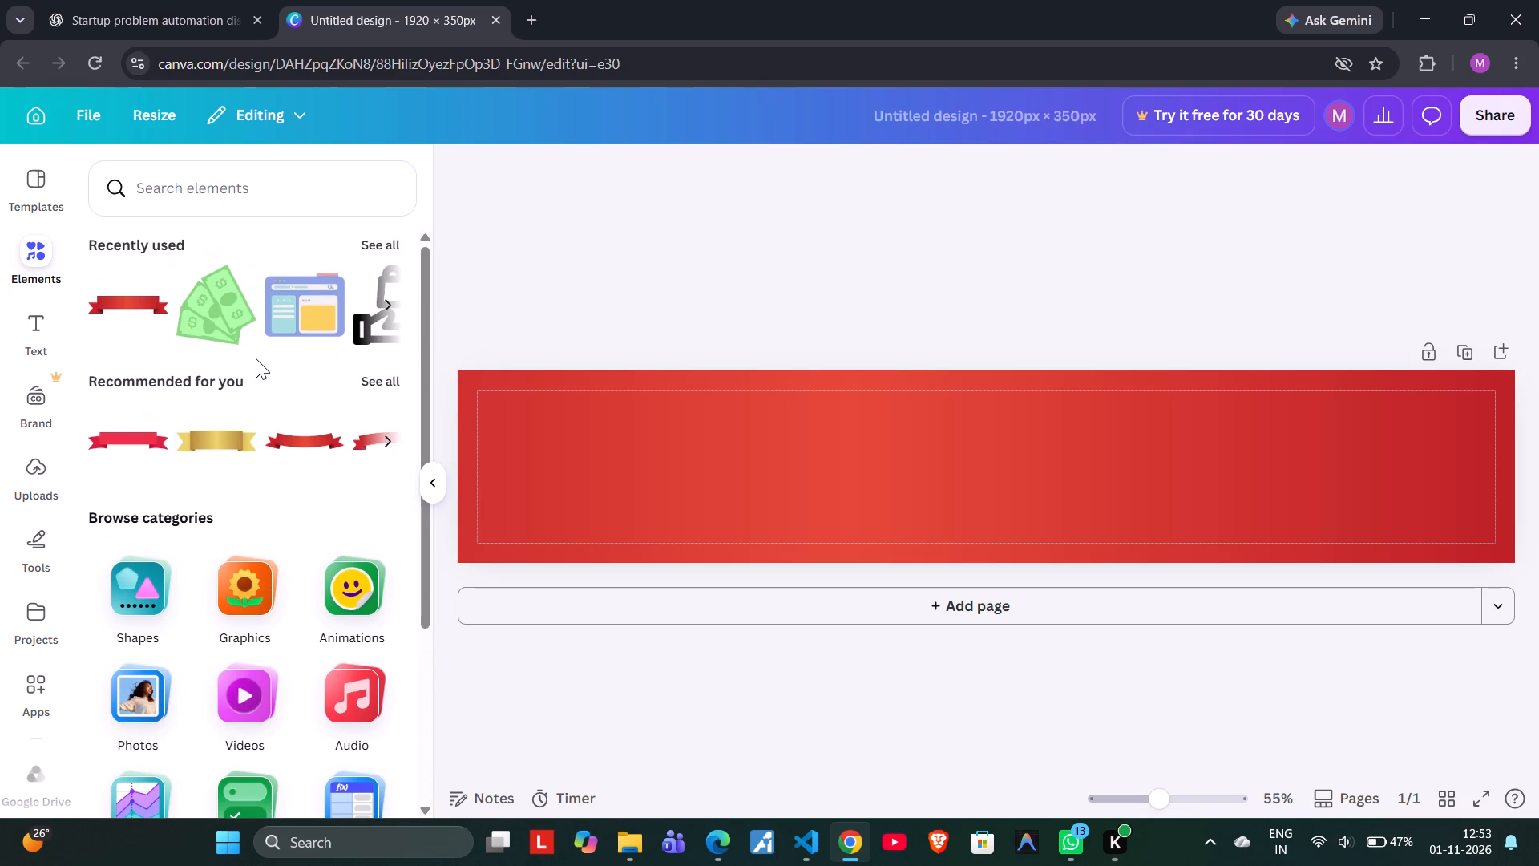
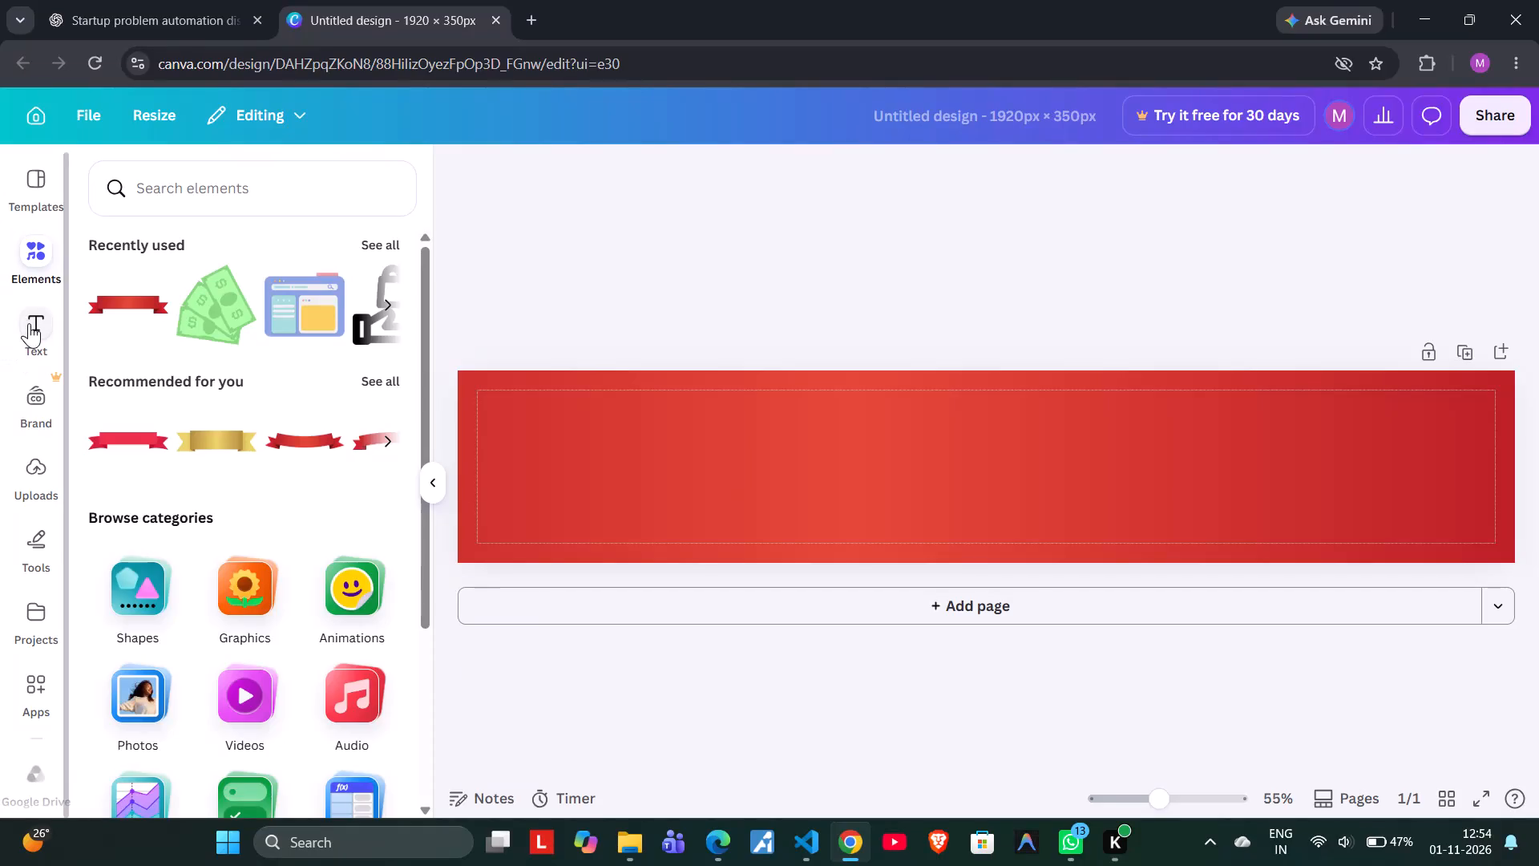
Add a text box to the red banner and set its font size to 80.
{"action": "left_click", "coordinate": [29, 323]}
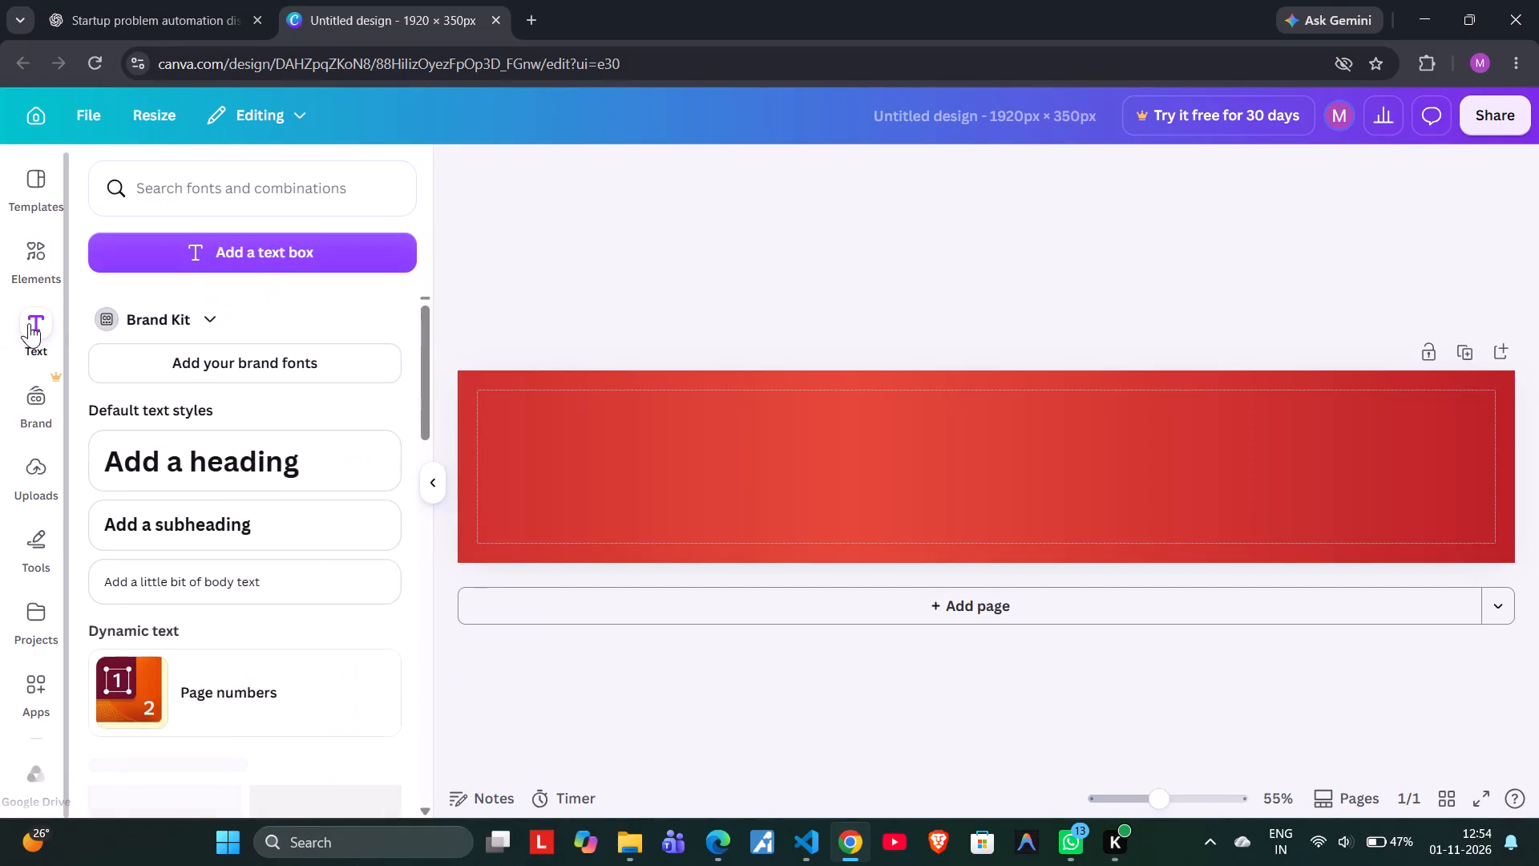
{"action": "left_click", "coordinate": [273, 249]}
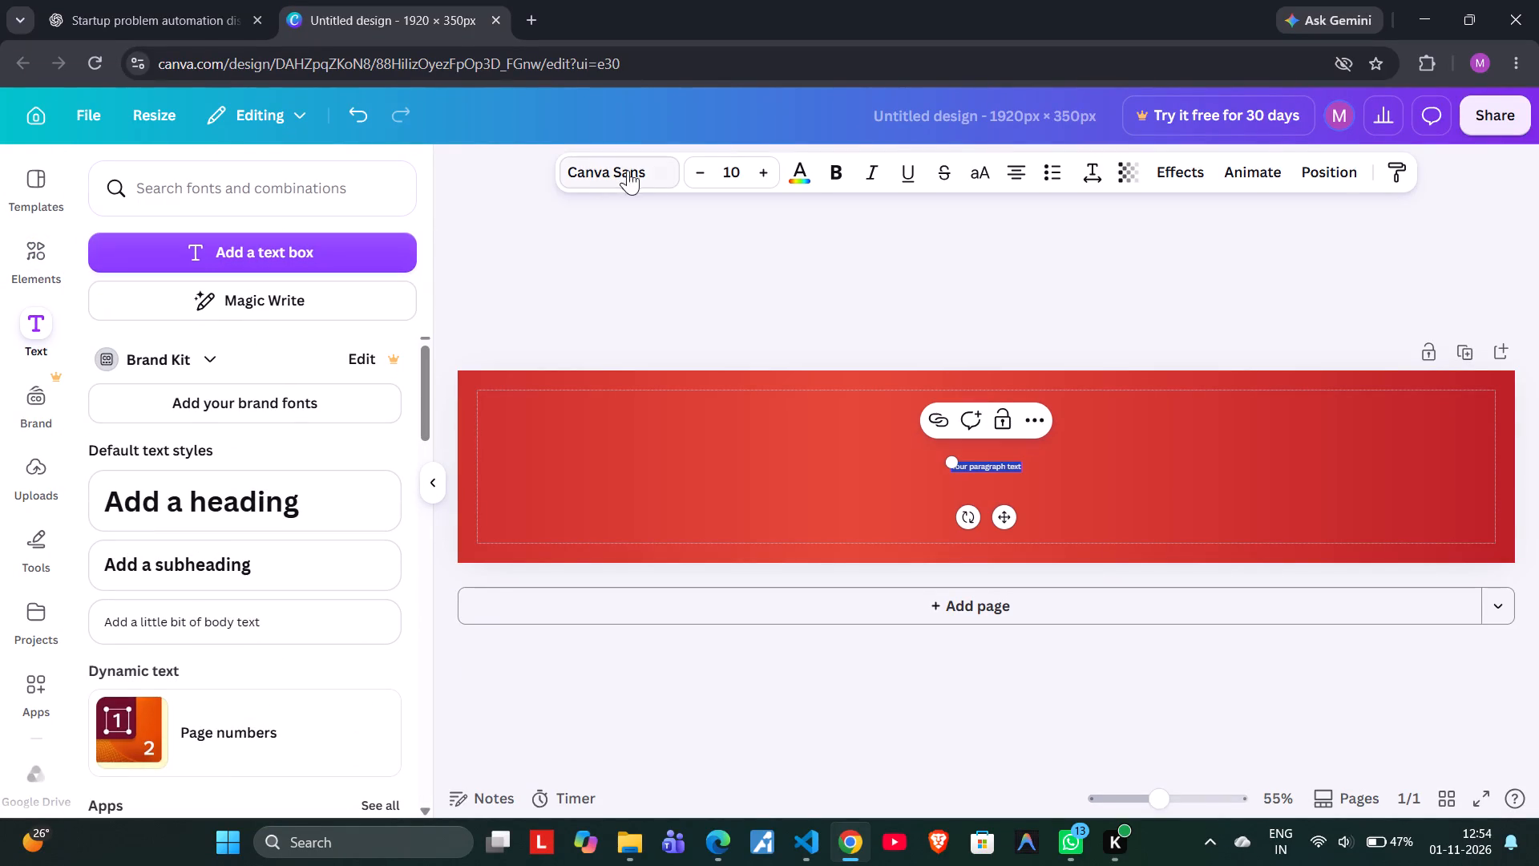
{"action": "left_click", "coordinate": [763, 171]}
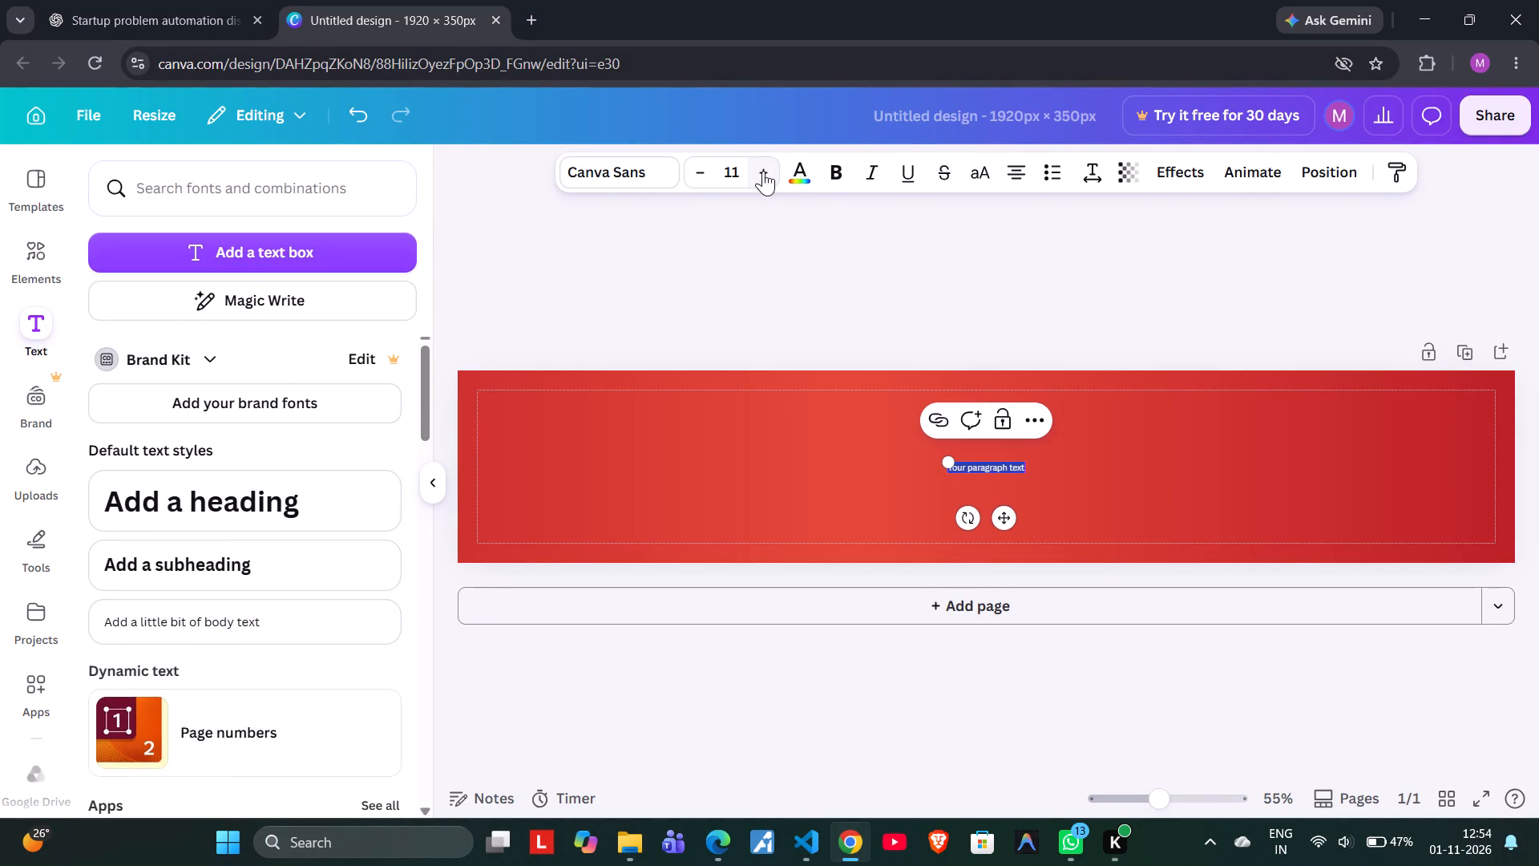
{"action": "triple_click", "coordinate": [763, 171]}
{"action": "double_click", "coordinate": [763, 171]}
{"action": "left_click", "coordinate": [745, 170]}
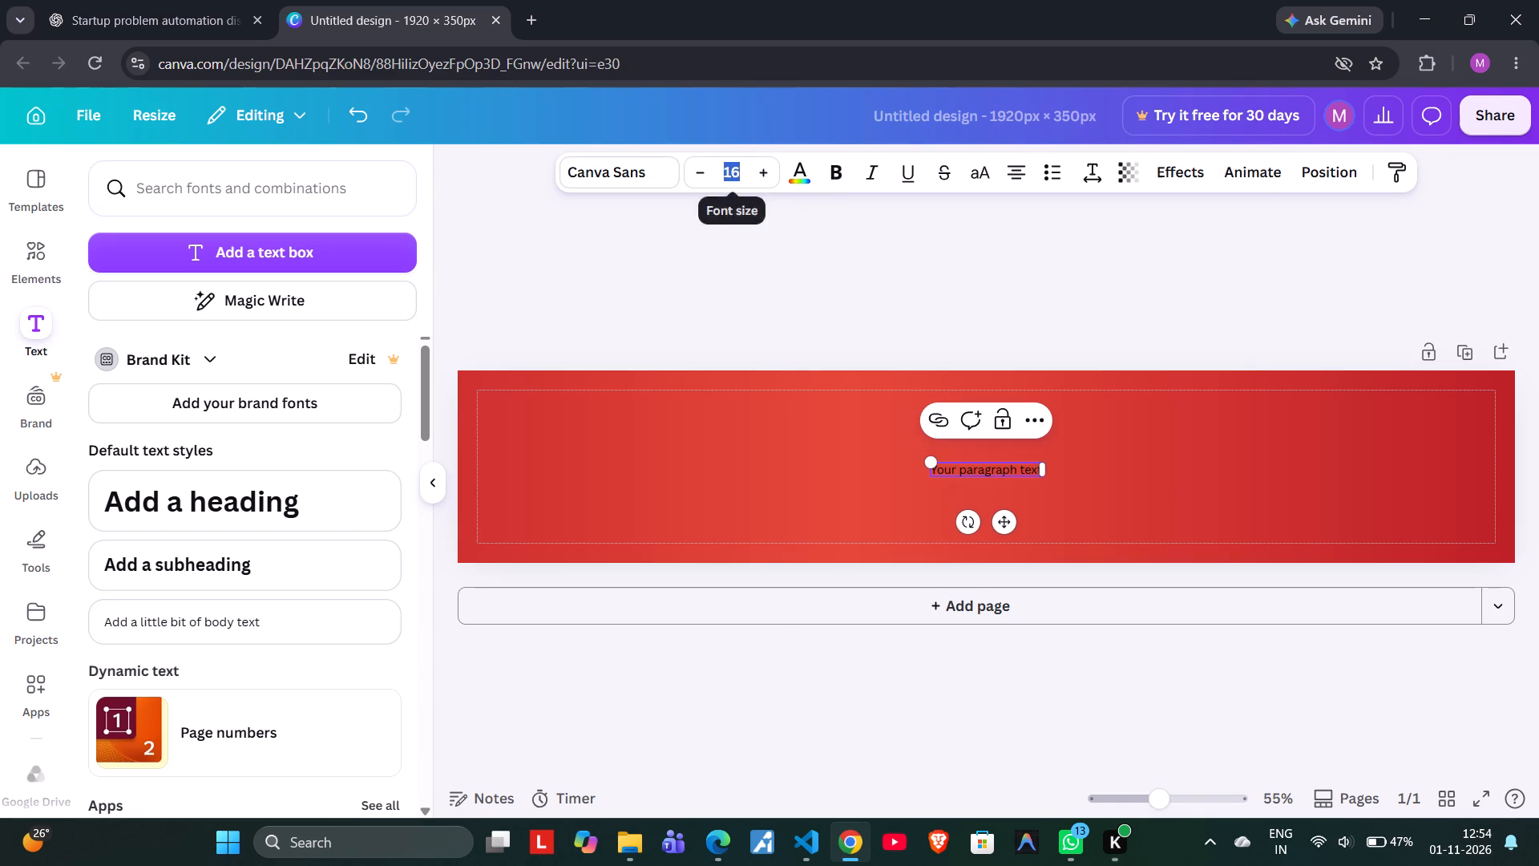
{"action": "key", "text": "BackSpace"}
{"action": "type", "text": "50"}
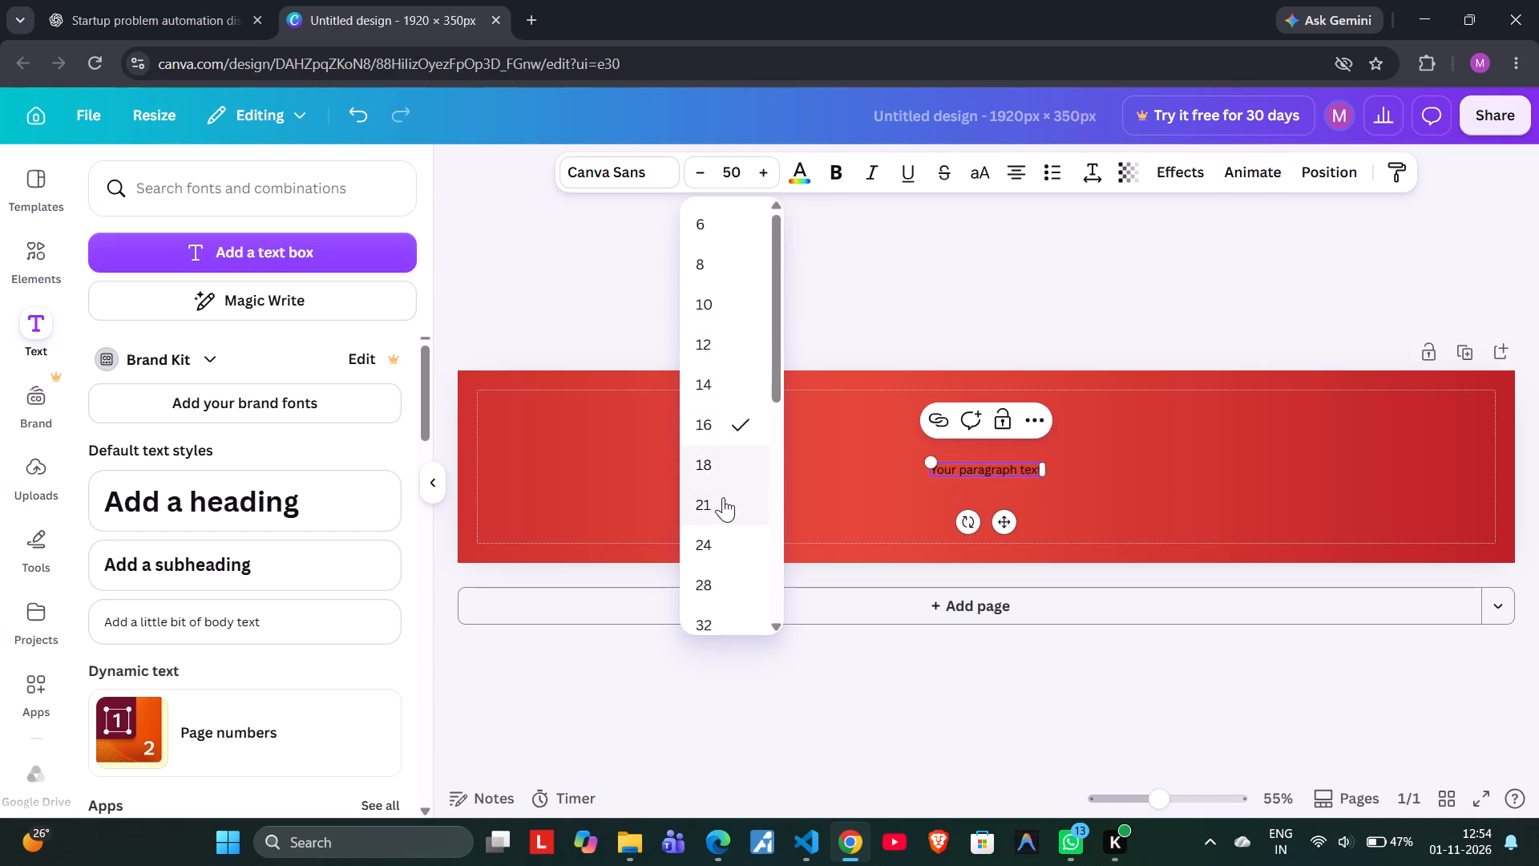
{"action": "scroll", "coordinate": [723, 497], "scroll_direction": "down", "scroll_amount": 10}
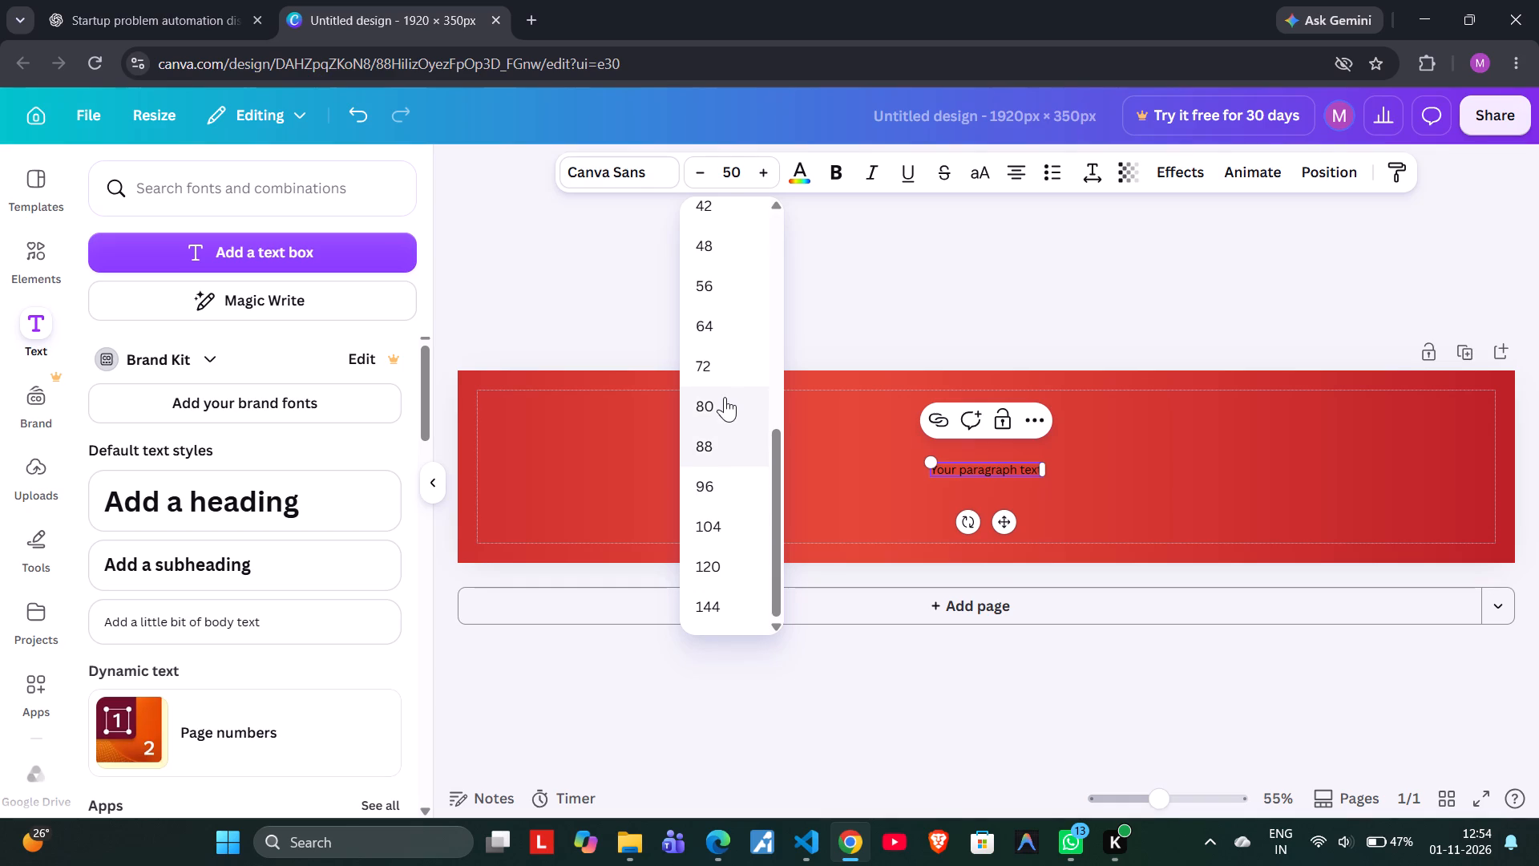
{"action": "left_click", "coordinate": [717, 400]}
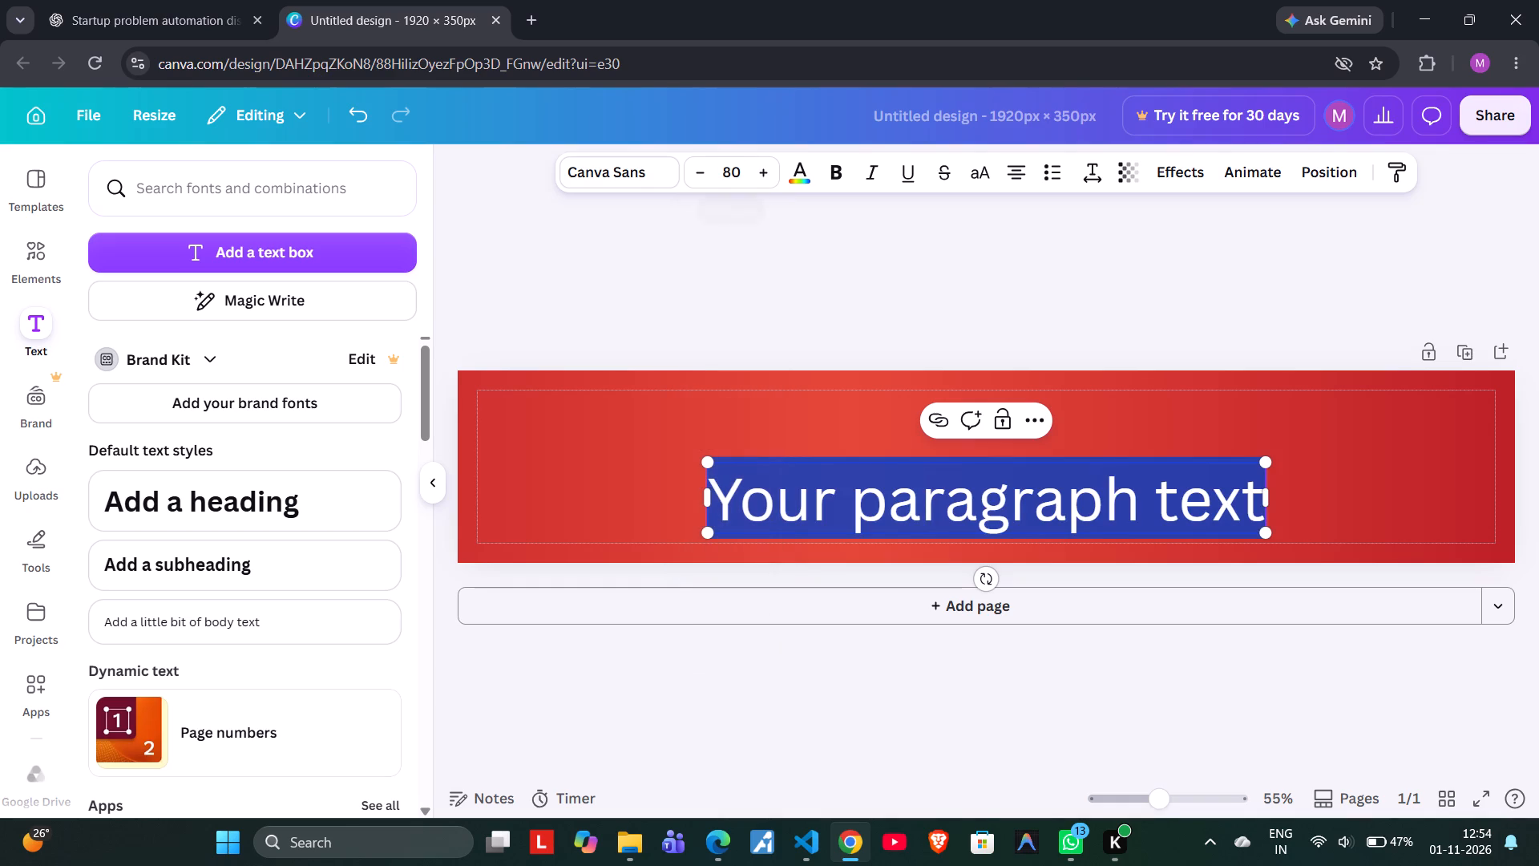
Increase the font size of the "Your paragraph text" text box to 144.
{"action": "triple_click", "coordinate": [758, 172]}
{"action": "triple_click", "coordinate": [758, 172]}
{"action": "triple_click", "coordinate": [758, 172]}
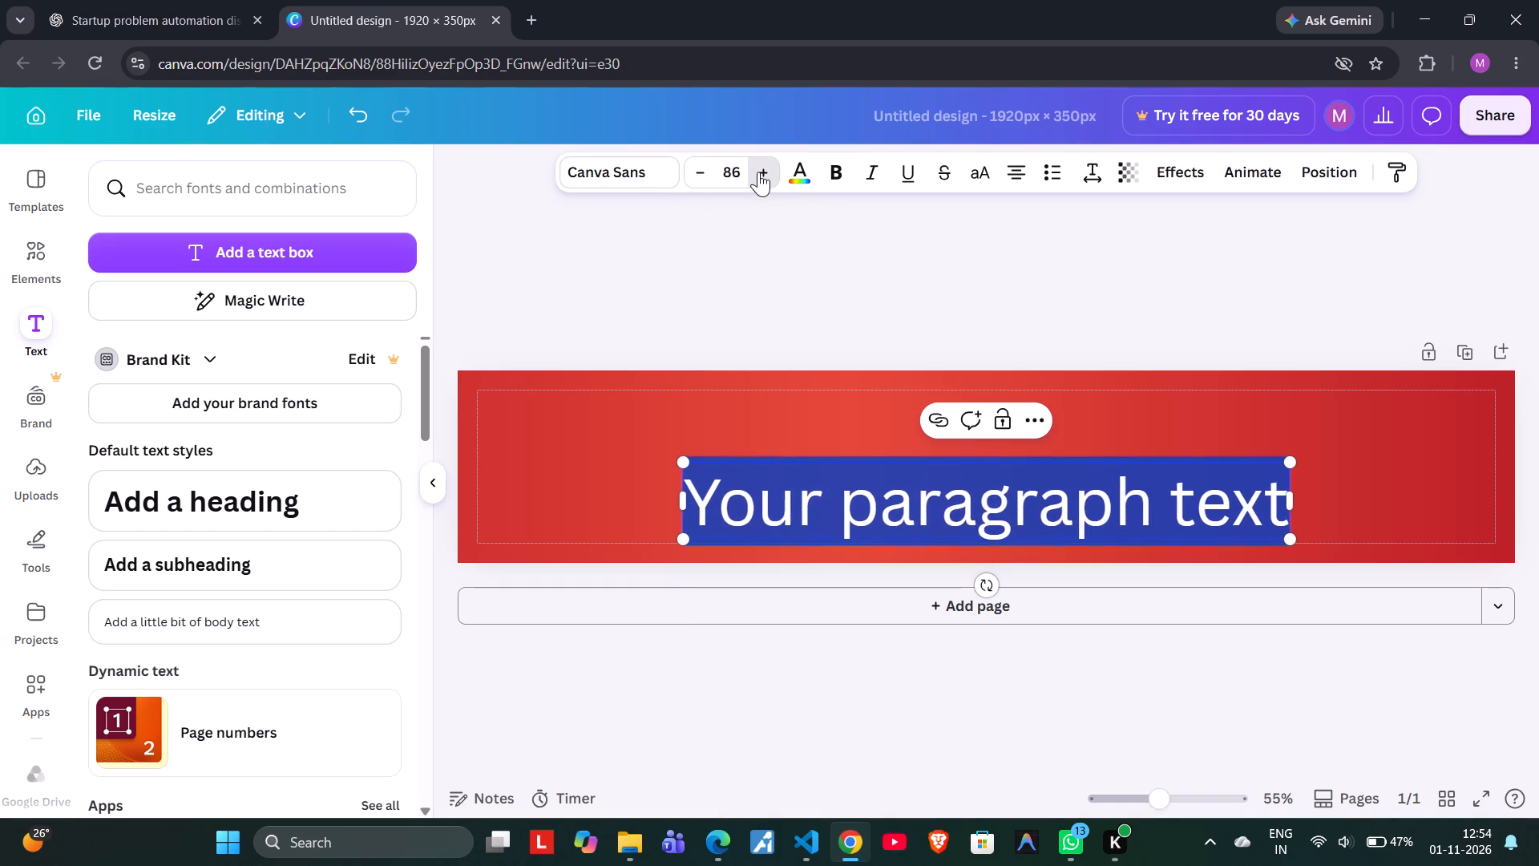
{"action": "triple_click", "coordinate": [758, 172]}
{"action": "triple_click", "coordinate": [758, 172]}
{"action": "triple_click", "coordinate": [758, 172]}
{"action": "double_click", "coordinate": [758, 172]}
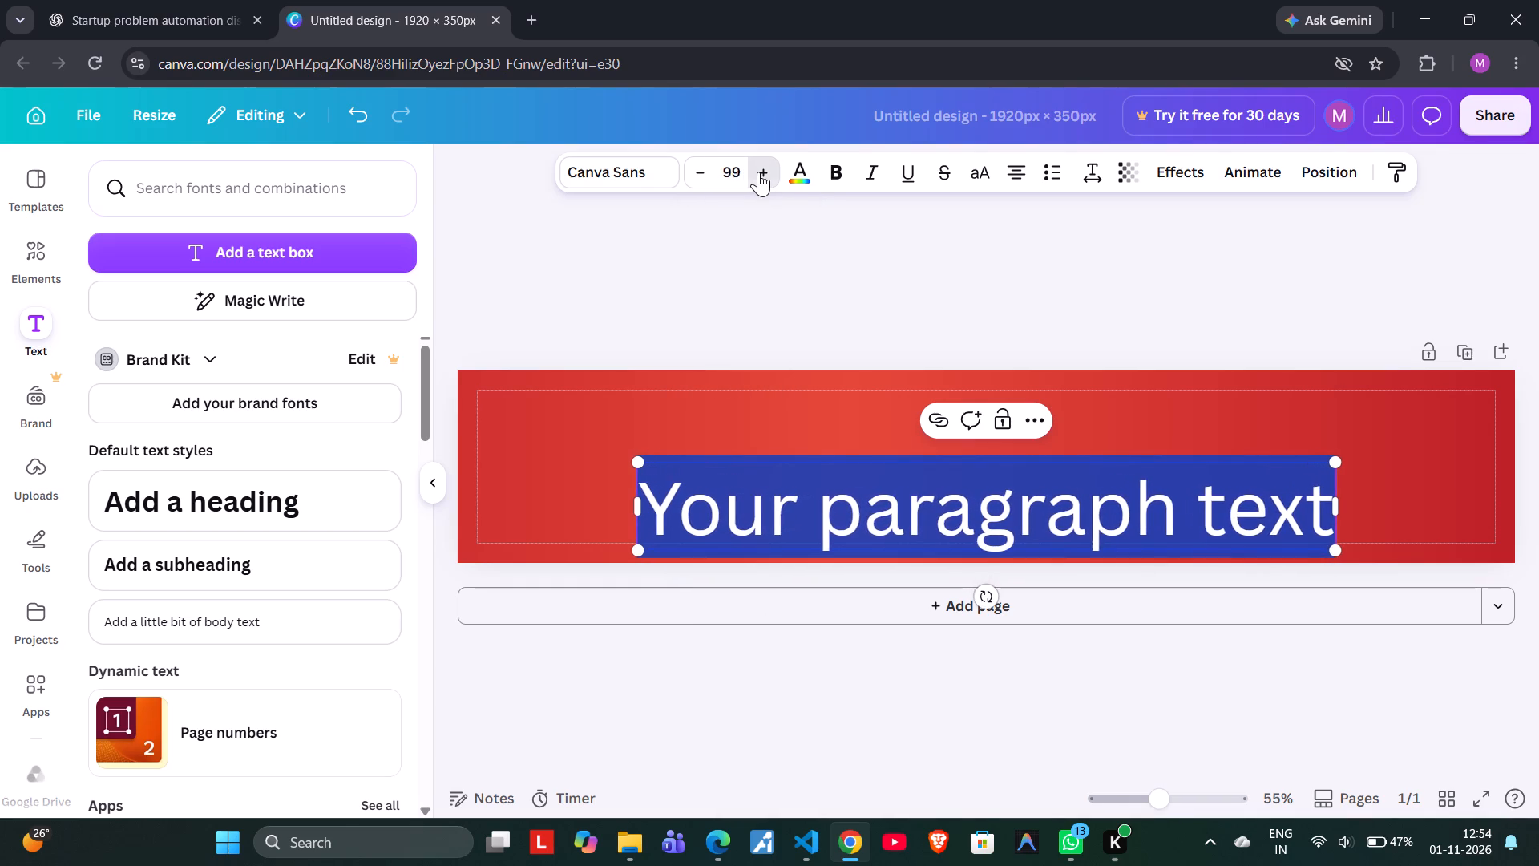
{"action": "left_click", "coordinate": [758, 172]}
{"action": "right_click", "coordinate": [758, 172]}
{"action": "triple_click", "coordinate": [758, 172]}
{"action": "left_click", "coordinate": [758, 172]}
{"action": "right_click", "coordinate": [758, 172]}
{"action": "right_click", "coordinate": [758, 172]}
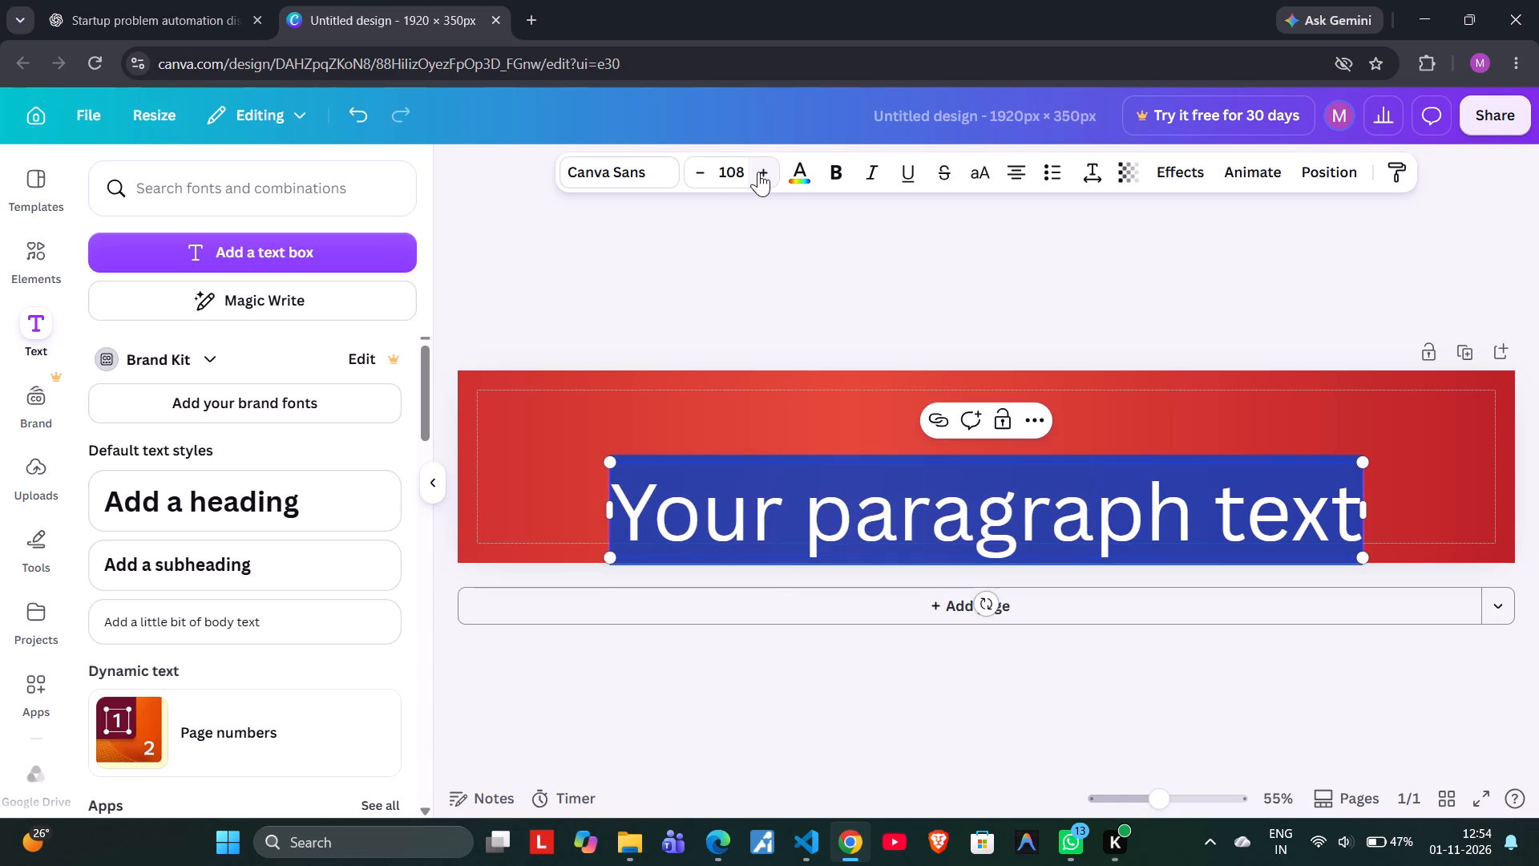
{"action": "double_click", "coordinate": [758, 172]}
{"action": "right_click", "coordinate": [758, 172]}
{"action": "right_click", "coordinate": [758, 172]}
{"action": "right_click", "coordinate": [758, 172]}
{"action": "right_click", "coordinate": [758, 172]}
{"action": "double_click", "coordinate": [758, 172]}
{"action": "right_click", "coordinate": [758, 172]}
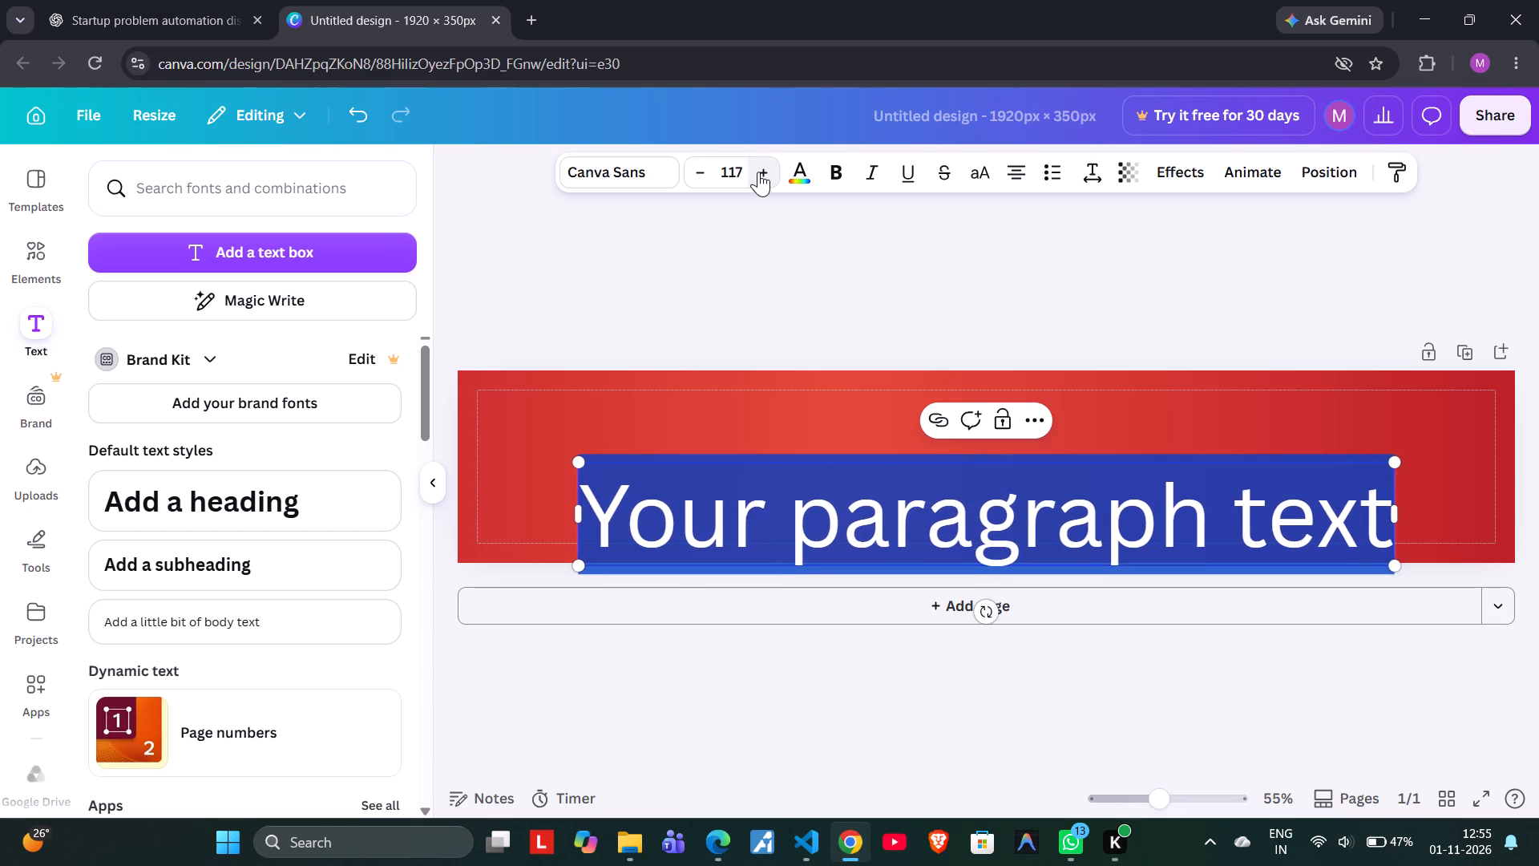
{"action": "right_click", "coordinate": [758, 172]}
{"action": "right_click", "coordinate": [758, 172]}
{"action": "triple_click", "coordinate": [758, 172]}
{"action": "triple_click", "coordinate": [758, 172]}
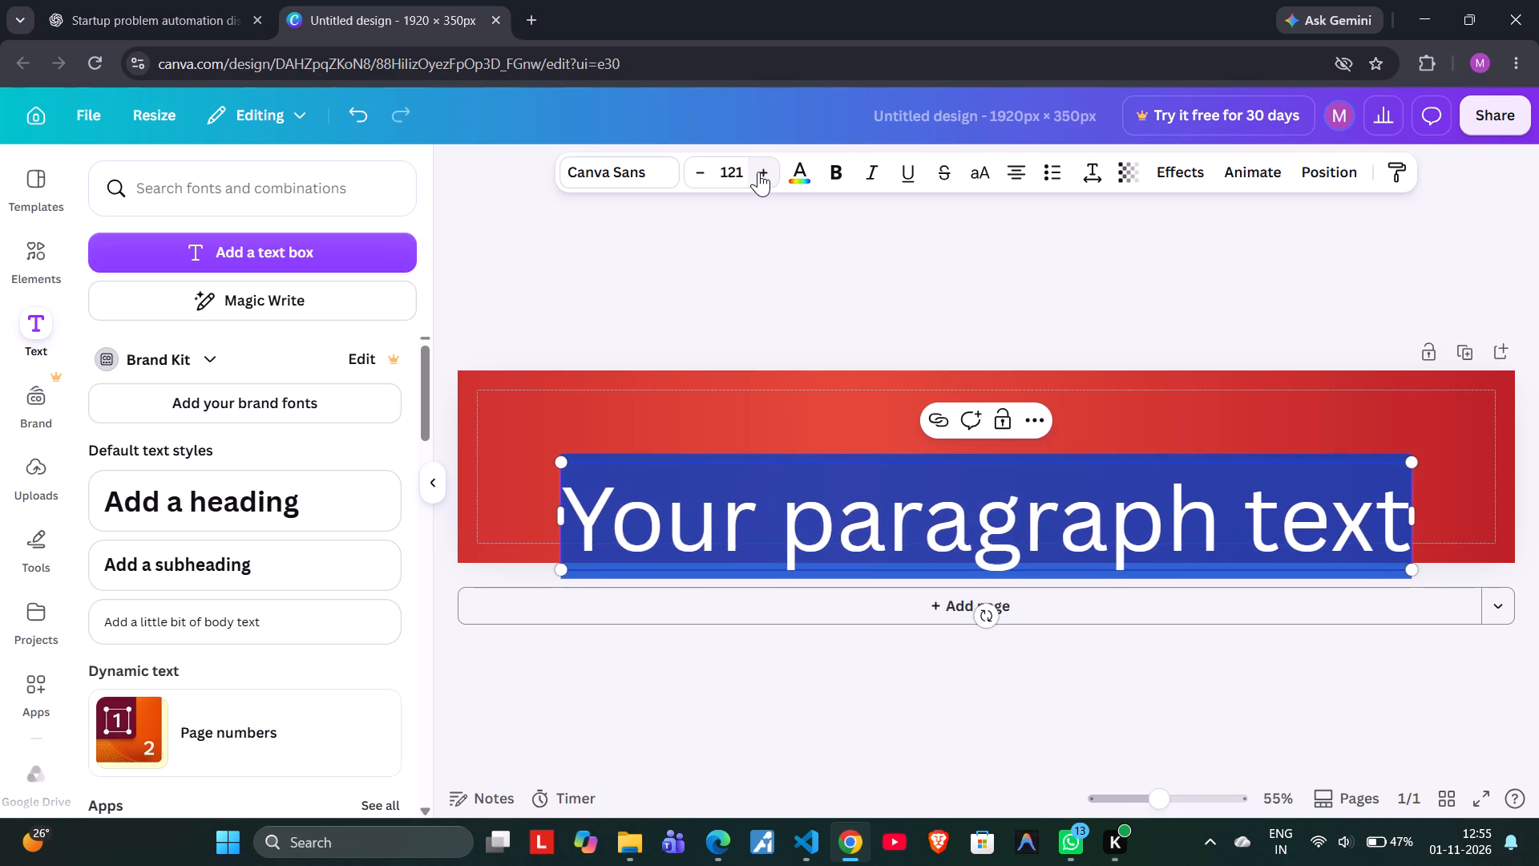
{"action": "triple_click", "coordinate": [758, 172]}
{"action": "triple_click", "coordinate": [758, 172]}
{"action": "triple_click", "coordinate": [758, 172]}
{"action": "triple_click", "coordinate": [758, 172]}
{"action": "left_click", "coordinate": [717, 104]}
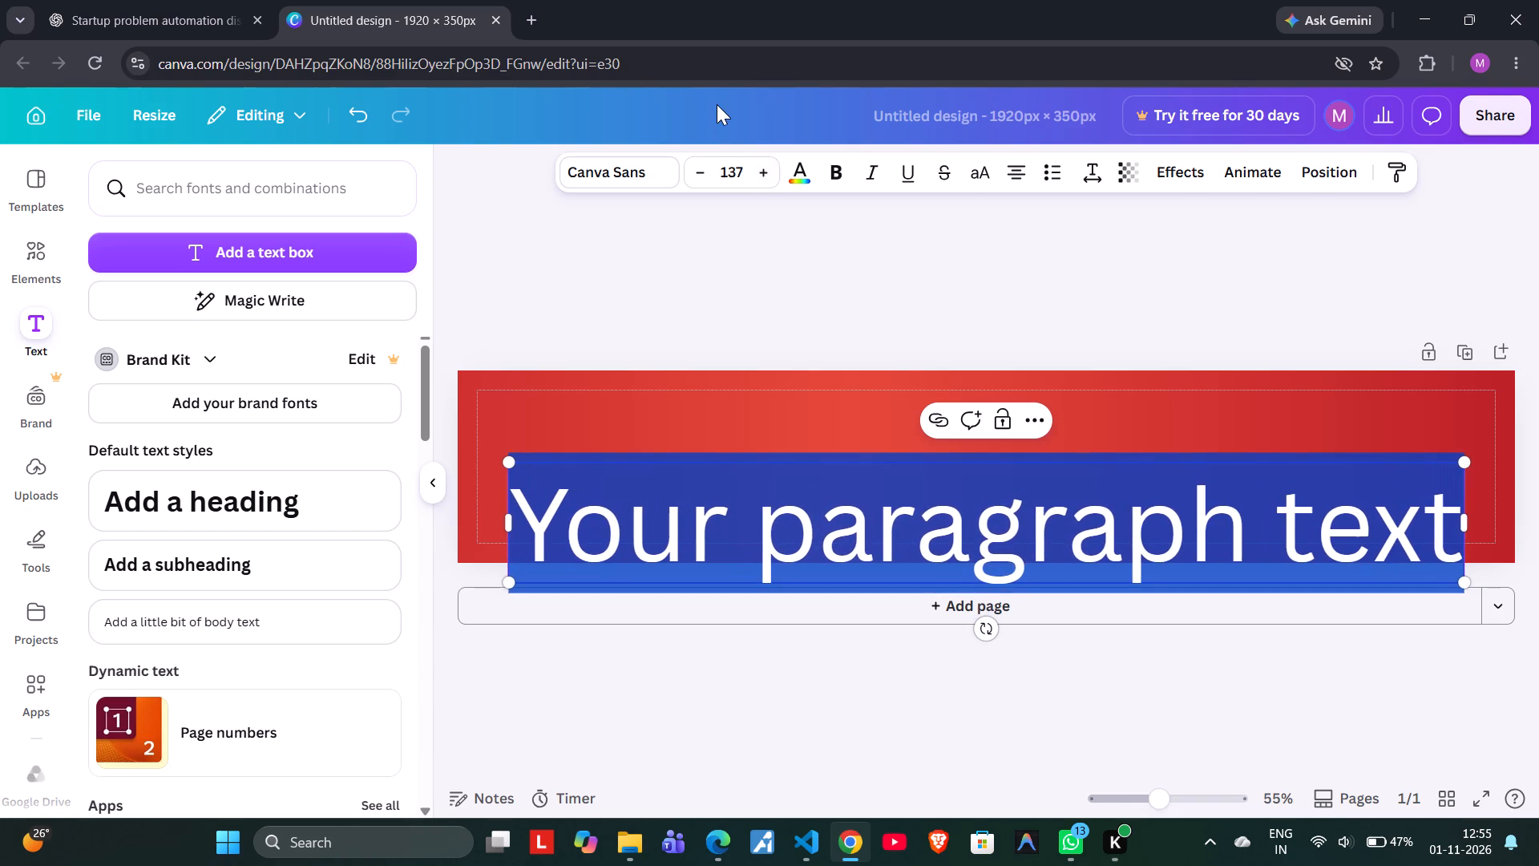
{"action": "right_click", "coordinate": [765, 177]}
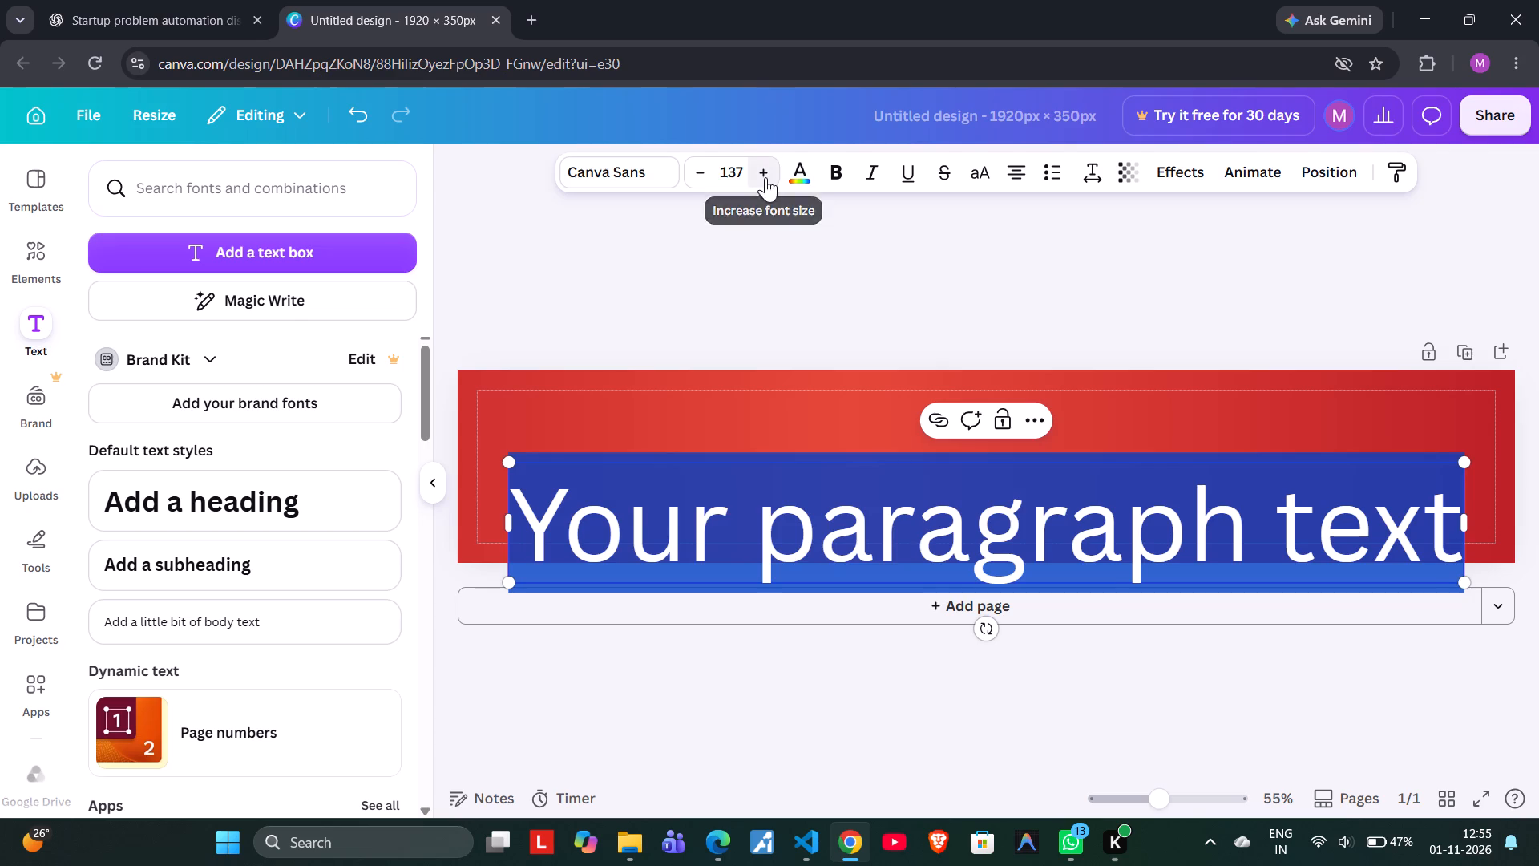
{"action": "right_click", "coordinate": [765, 177]}
{"action": "right_click", "coordinate": [765, 177]}
{"action": "double_click", "coordinate": [765, 177]}
{"action": "right_click", "coordinate": [765, 177]}
{"action": "left_click", "coordinate": [765, 177]}
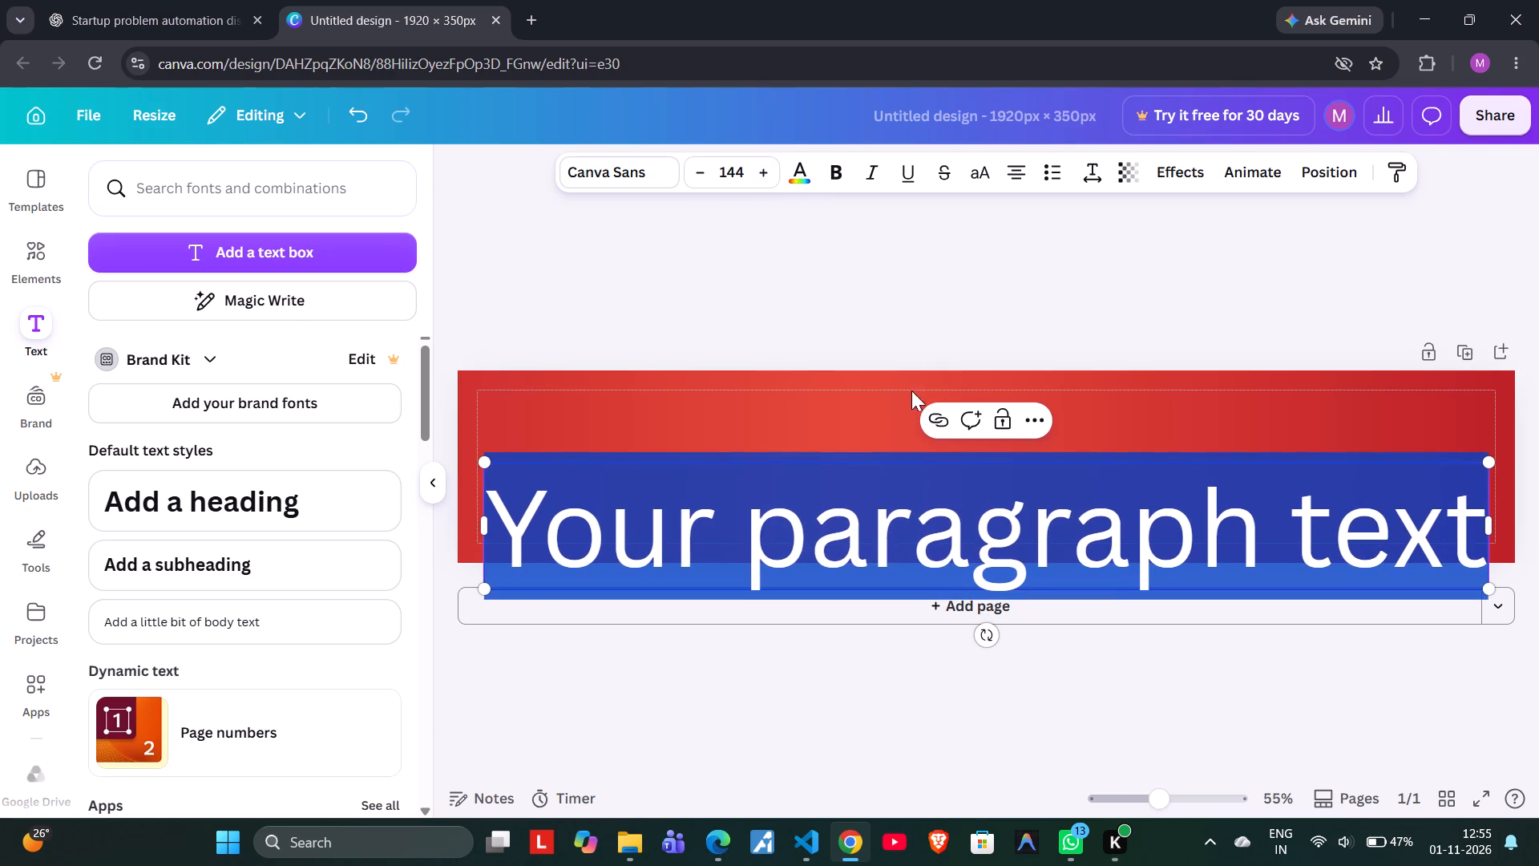
Move the paragraph text box up so it is centred horizontally and vertically on the banner.
{"action": "left_click_drag", "start_coordinate": [911, 474], "coordinate": [917, 455]}
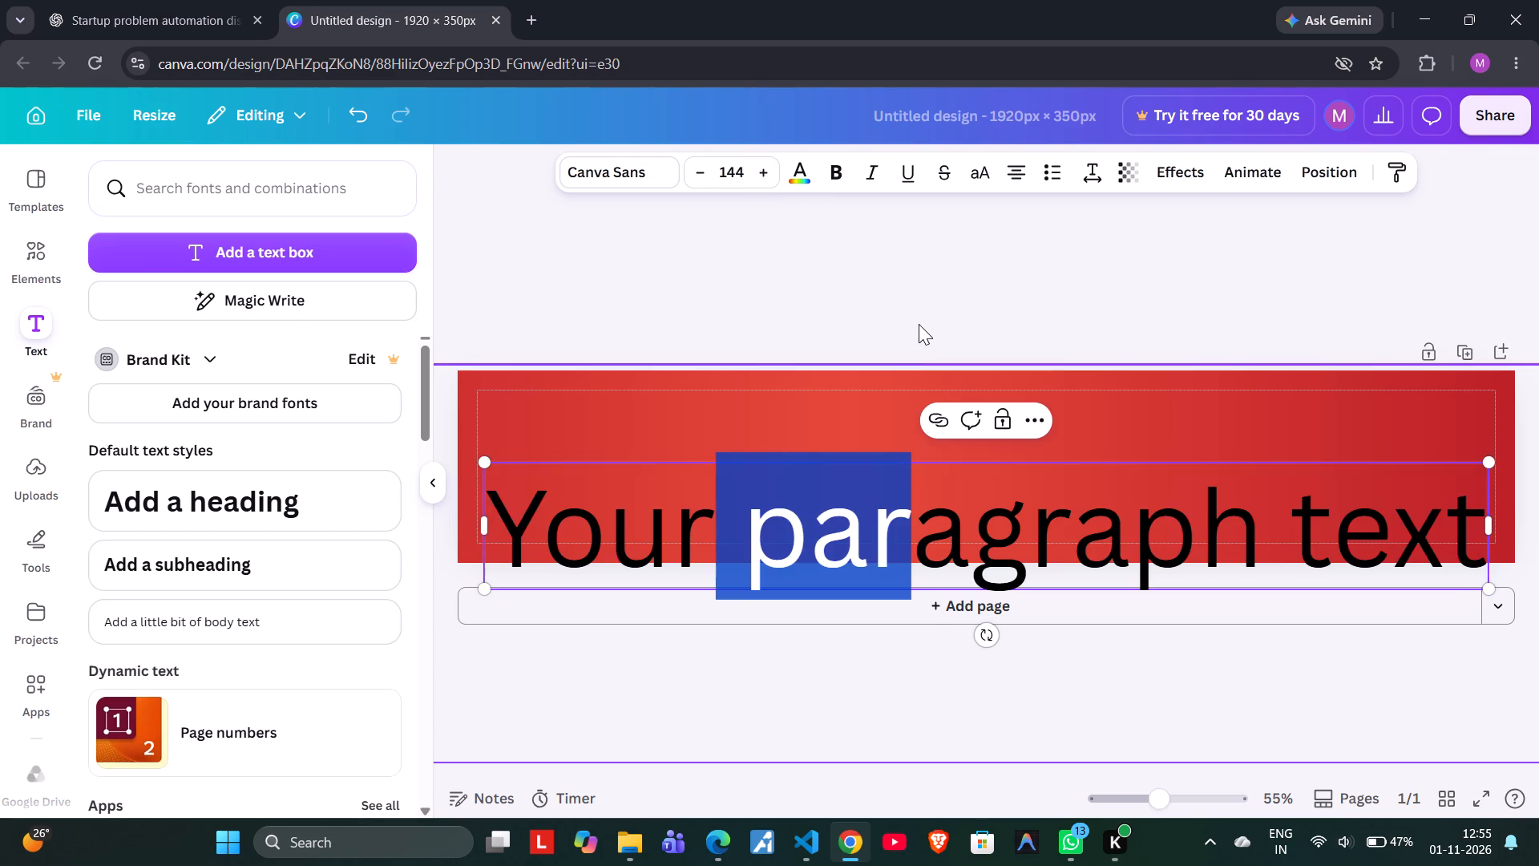
{"action": "left_click", "coordinate": [919, 324]}
{"action": "left_click", "coordinate": [879, 496]}
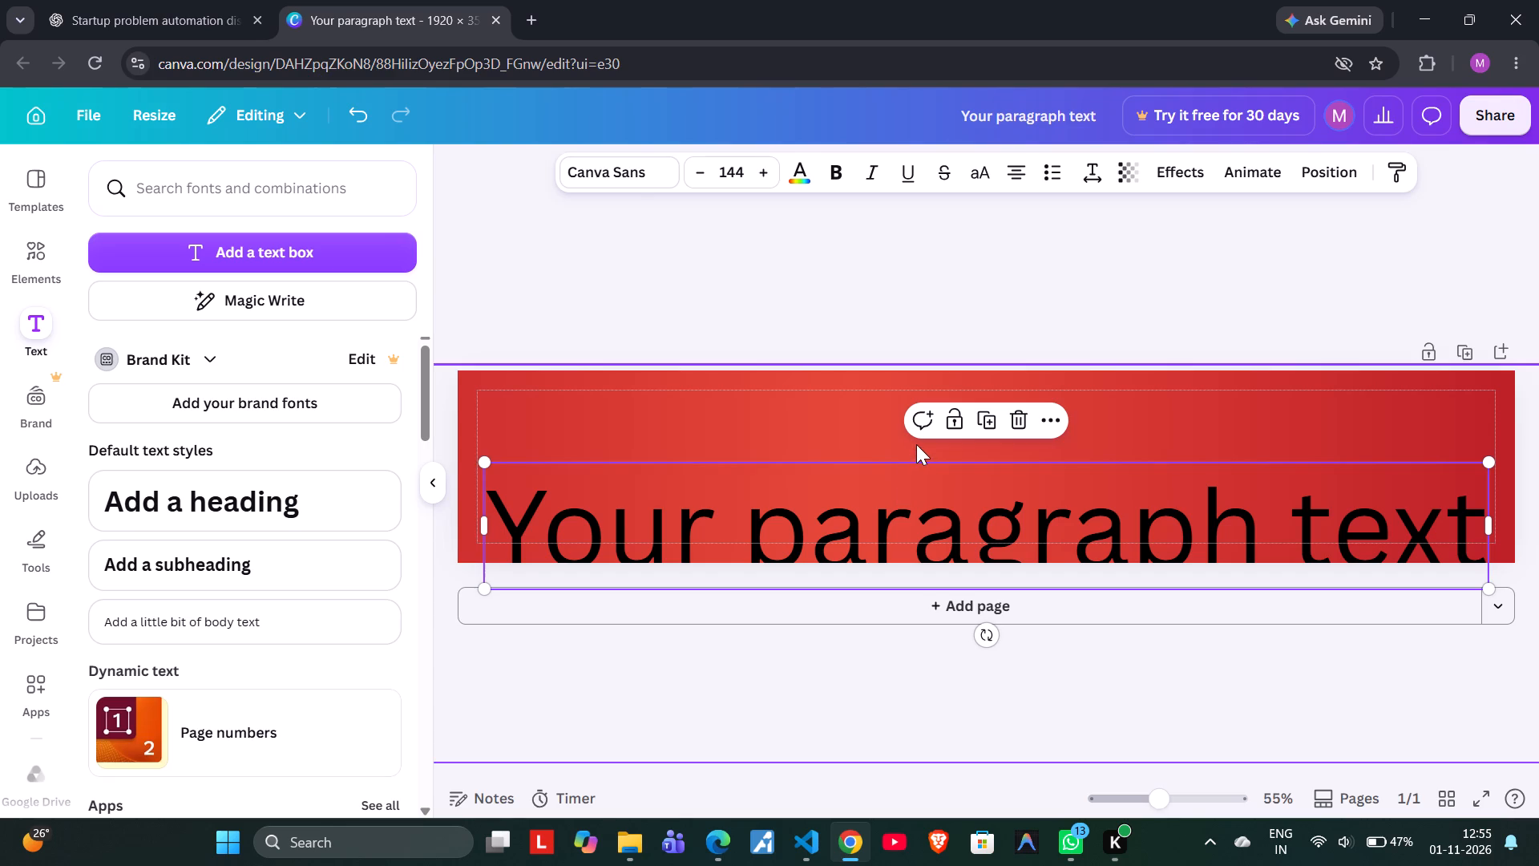
{"action": "left_click", "coordinate": [916, 444]}
{"action": "left_click", "coordinate": [838, 513]}
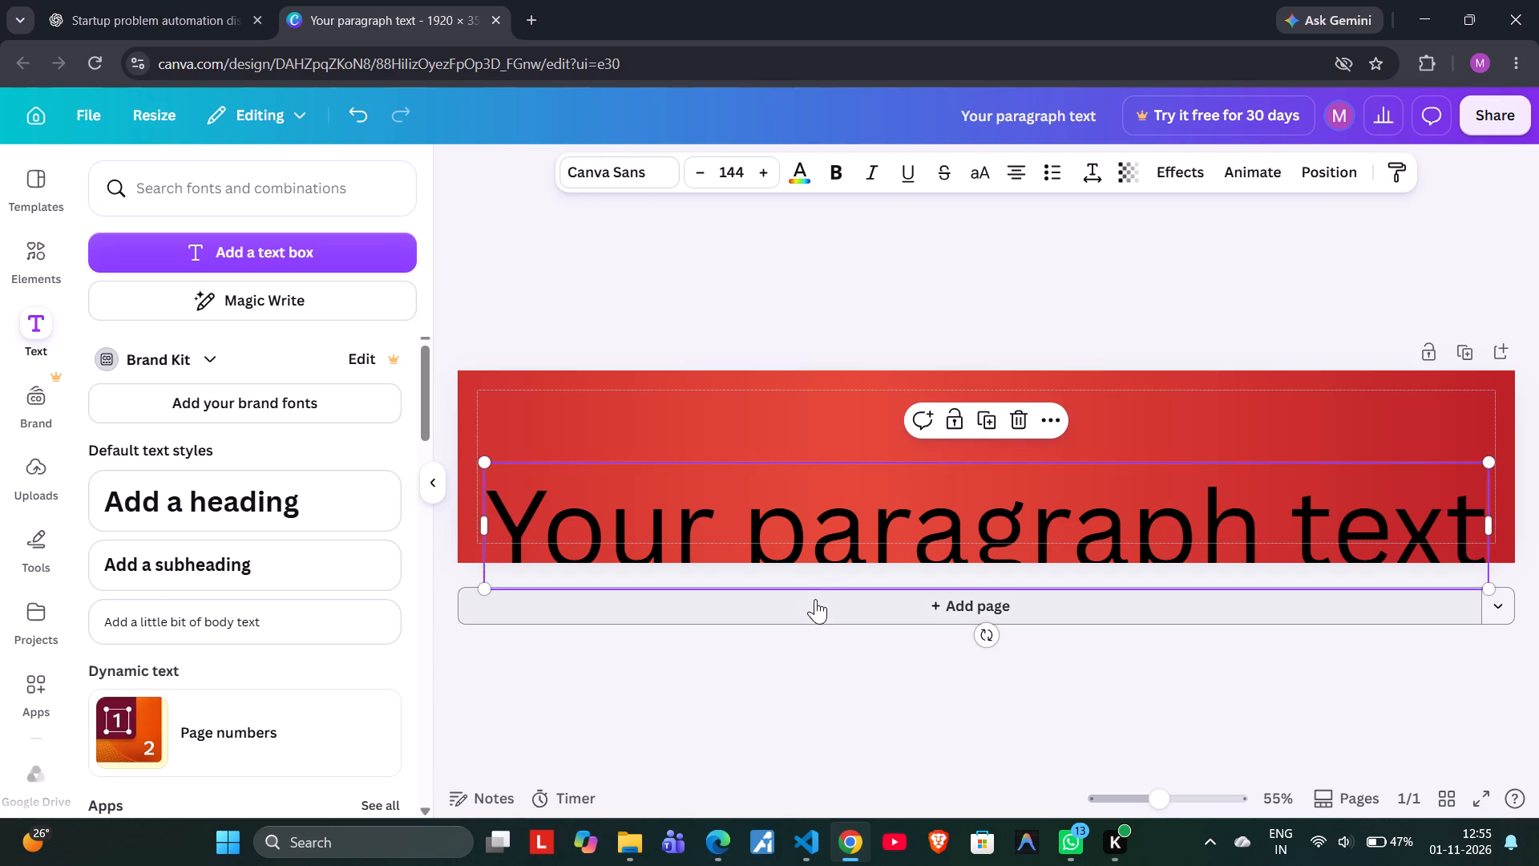
{"action": "triple_click", "coordinate": [1340, 467]}
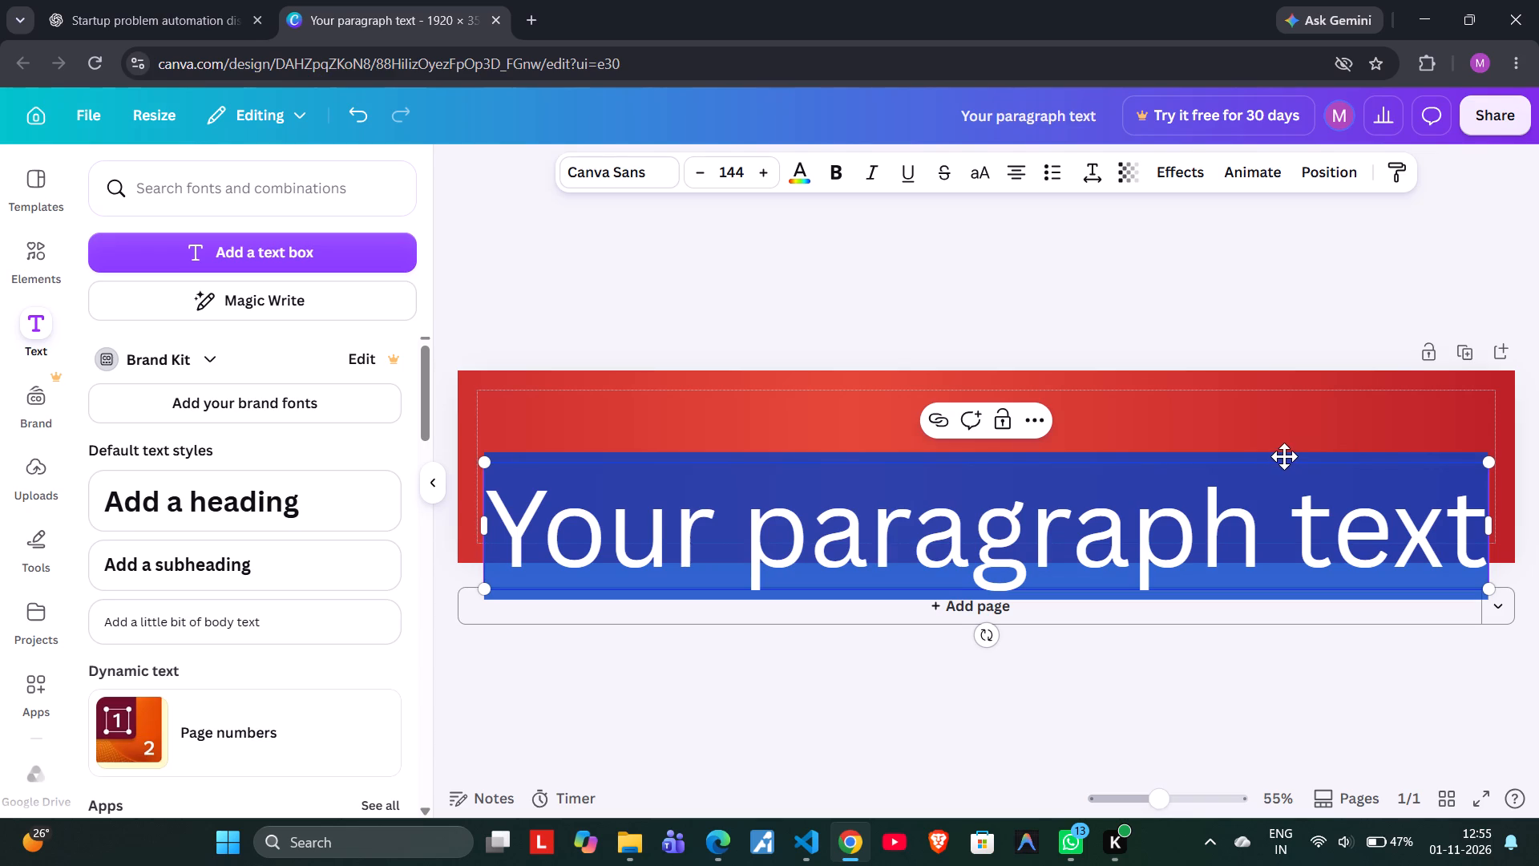
{"action": "left_click_drag", "start_coordinate": [1286, 455], "coordinate": [1259, 396]}
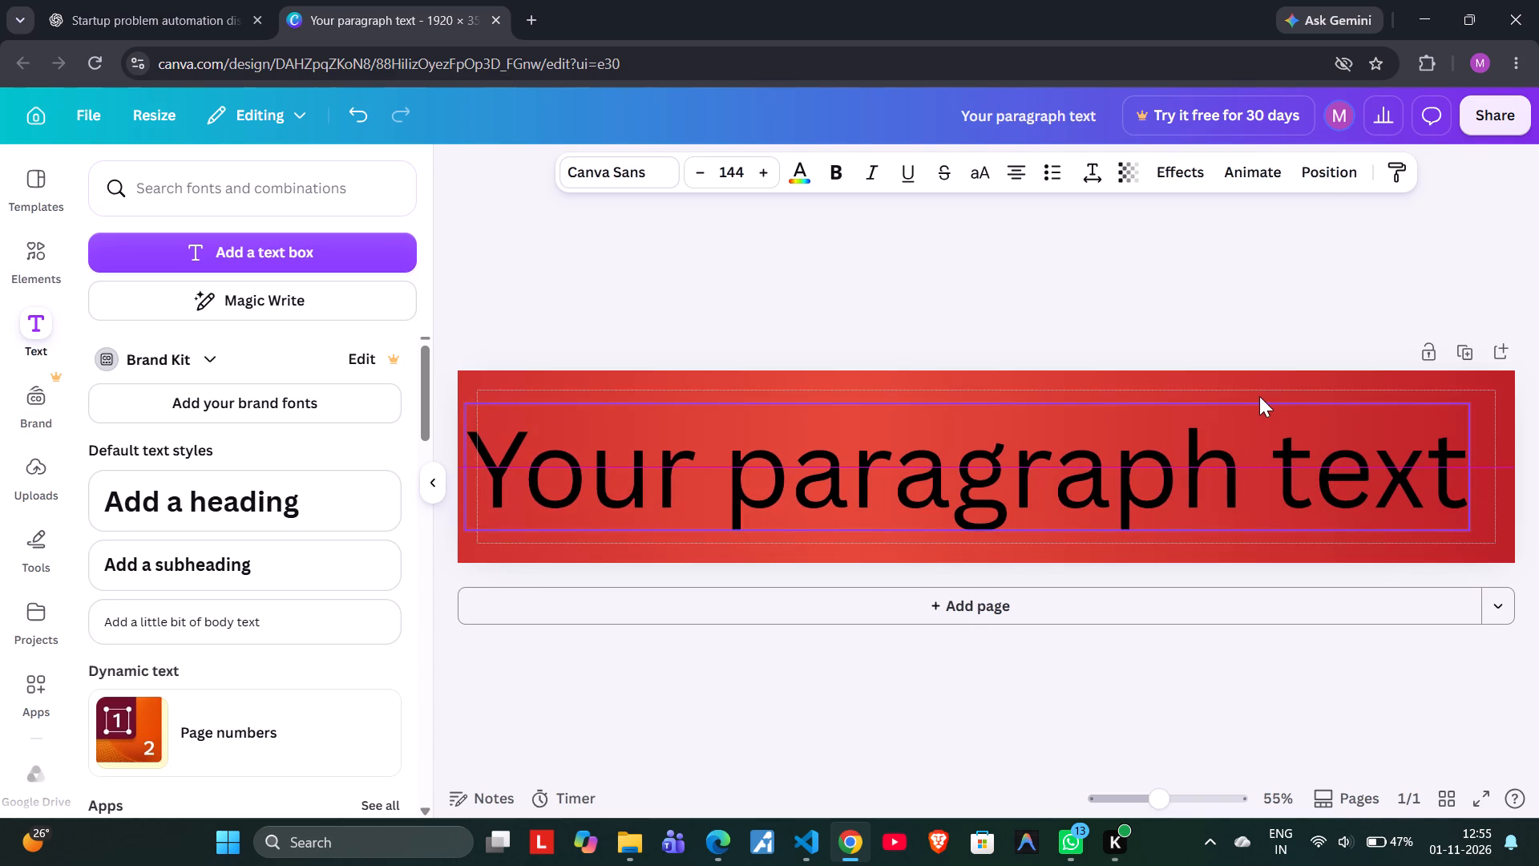
{"action": "left_click_drag", "start_coordinate": [1259, 396], "coordinate": [1272, 396]}
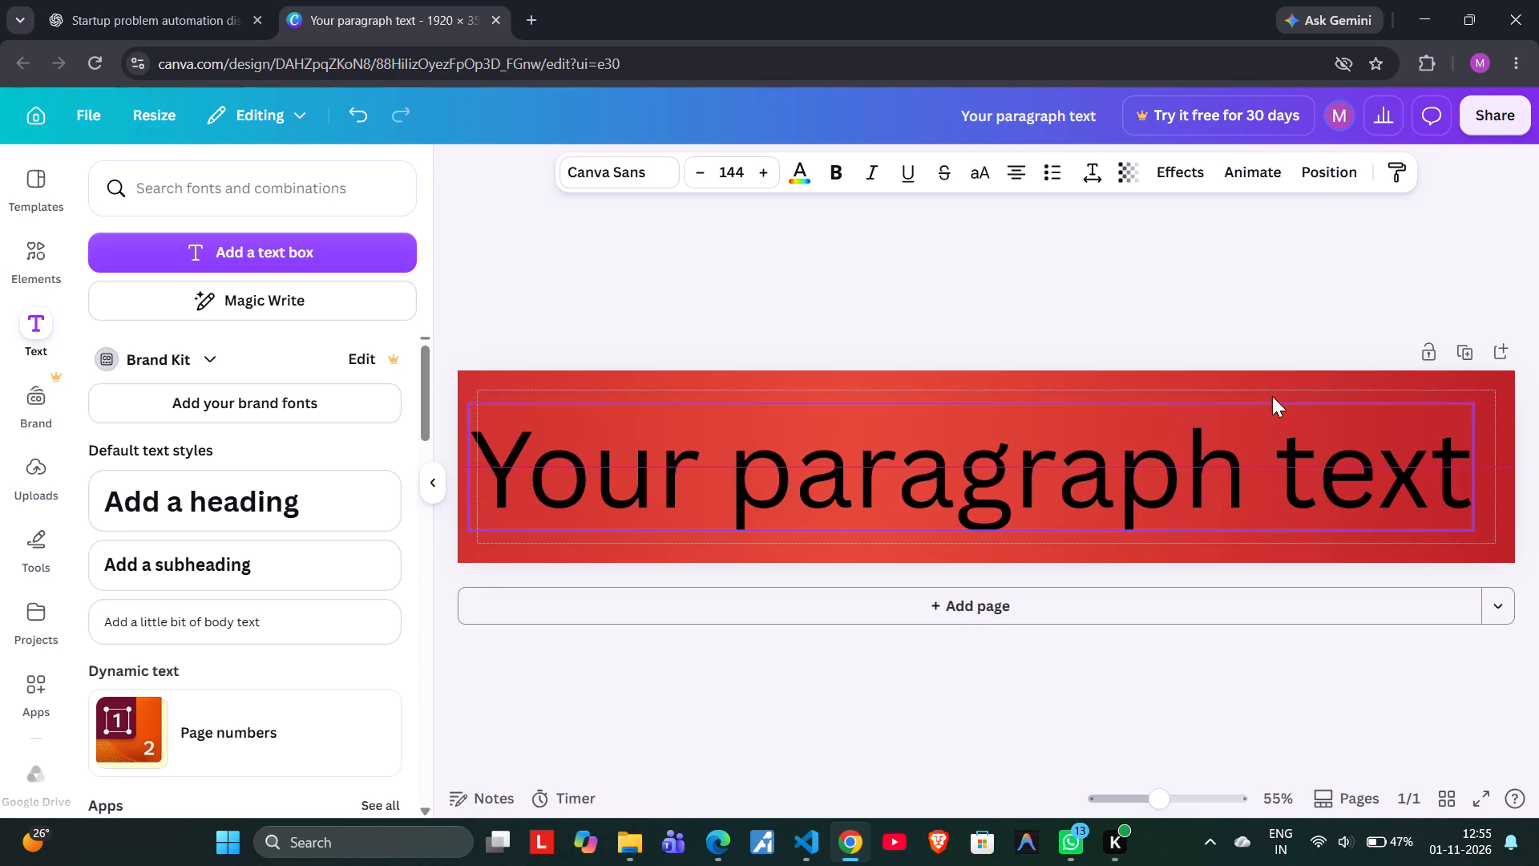
{"action": "left_click_drag", "start_coordinate": [1272, 396], "coordinate": [1282, 395]}
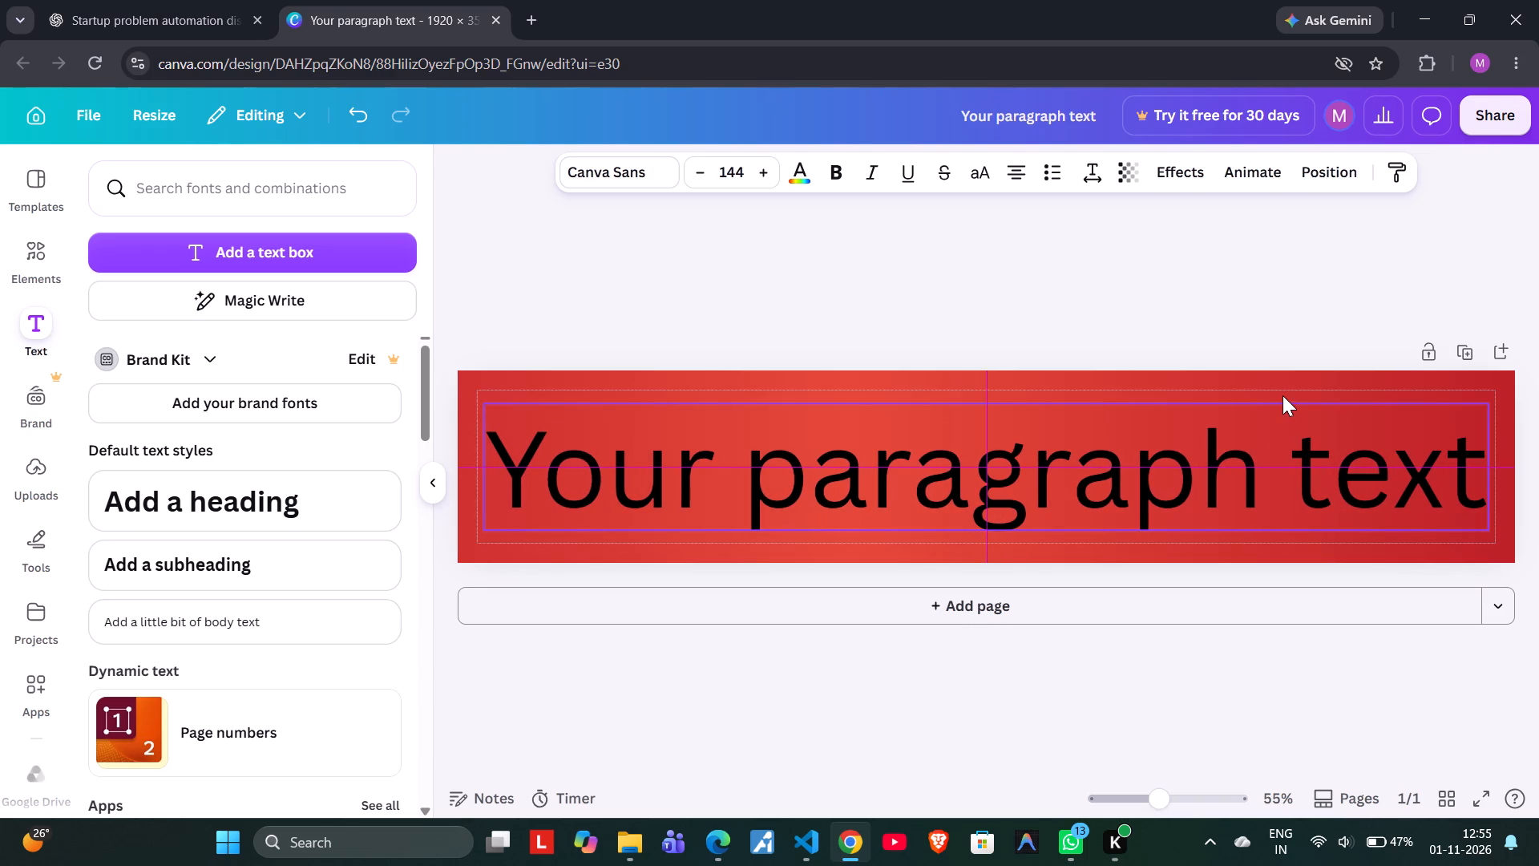
{"action": "left_click_drag", "start_coordinate": [1282, 395], "coordinate": [1283, 395]}
{"action": "left_click_drag", "start_coordinate": [1283, 395], "coordinate": [1285, 399]}
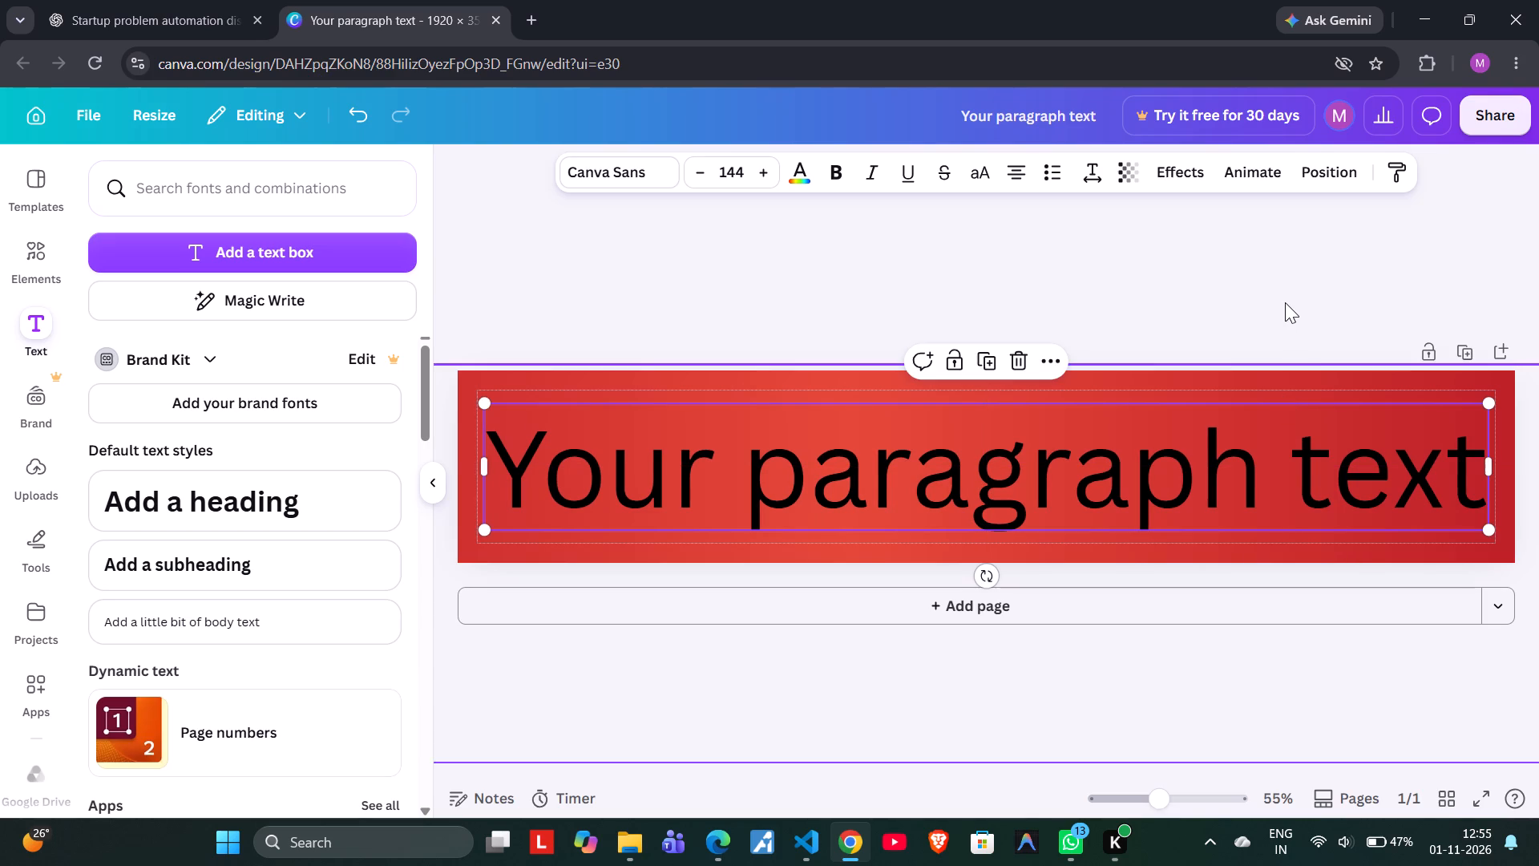
{"action": "left_click", "coordinate": [1285, 302]}
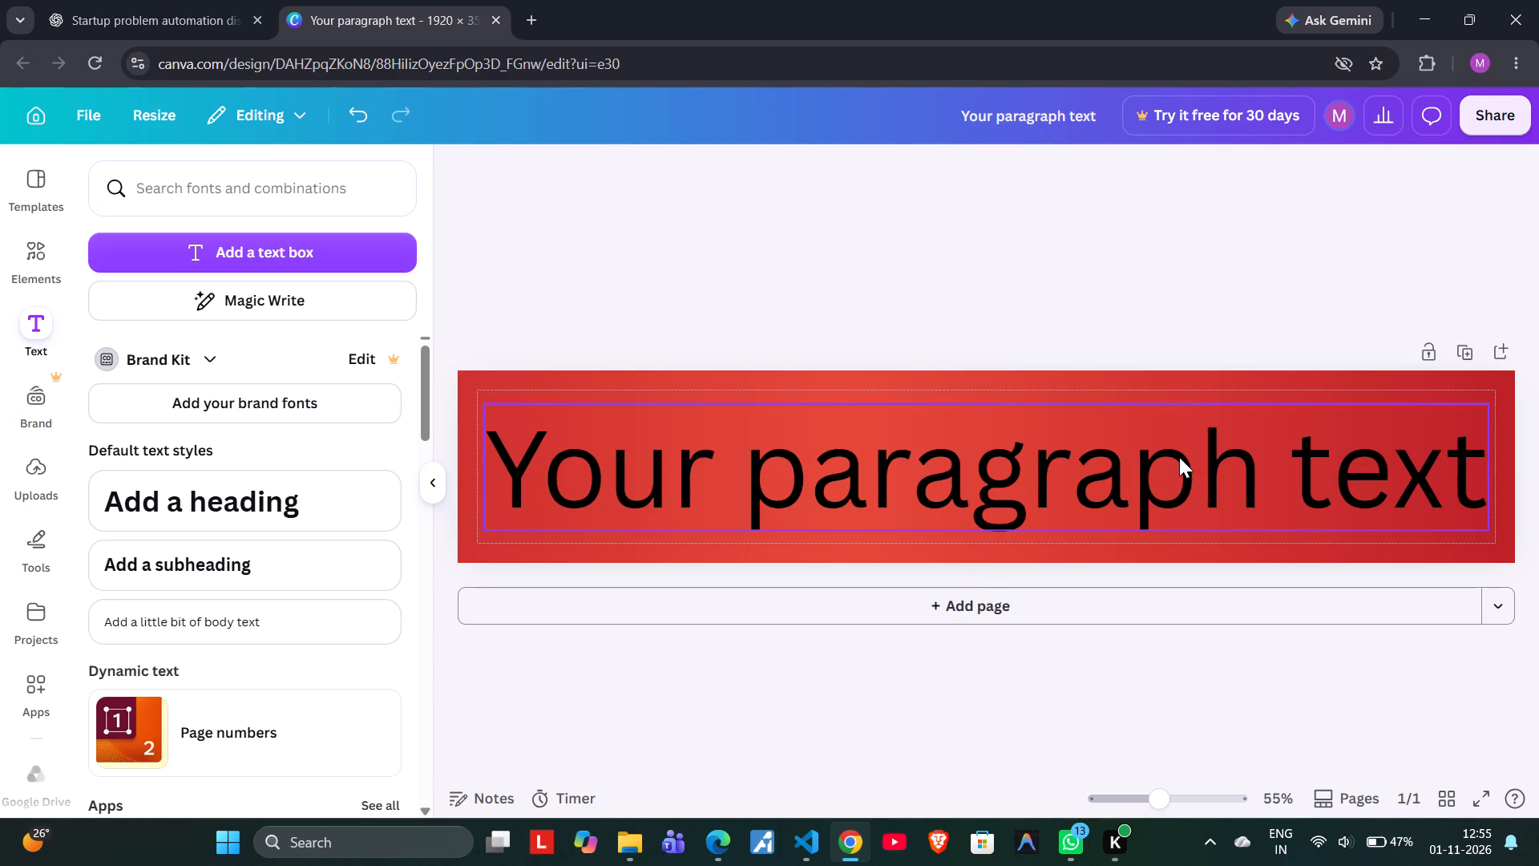
Recolour the whole paragraph text with the first dark red among the colours used in this design.
{"action": "triple_click", "coordinate": [1128, 480]}
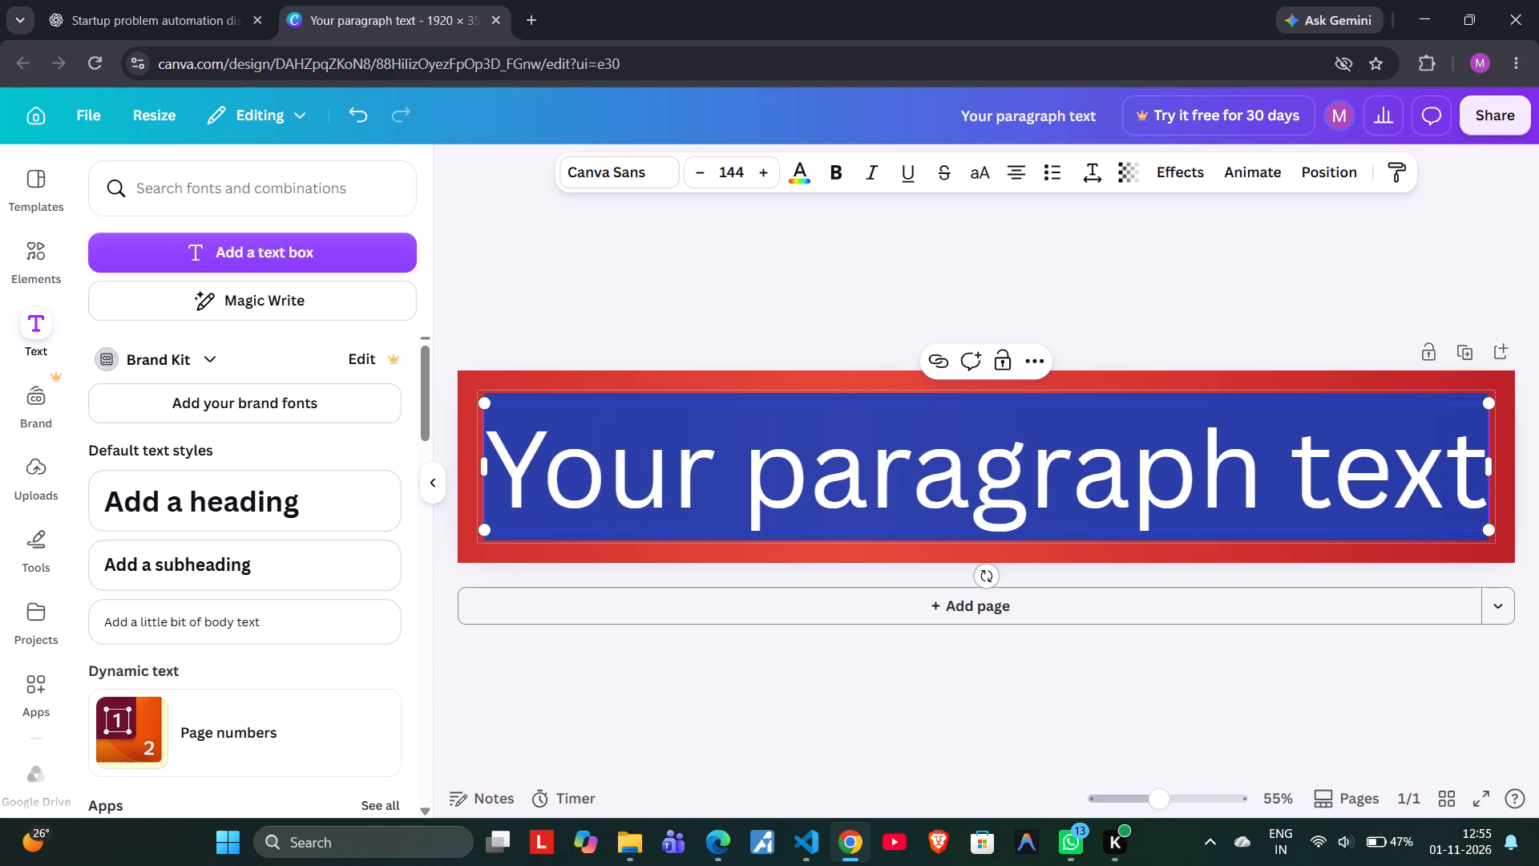
{"action": "left_click", "coordinate": [796, 180]}
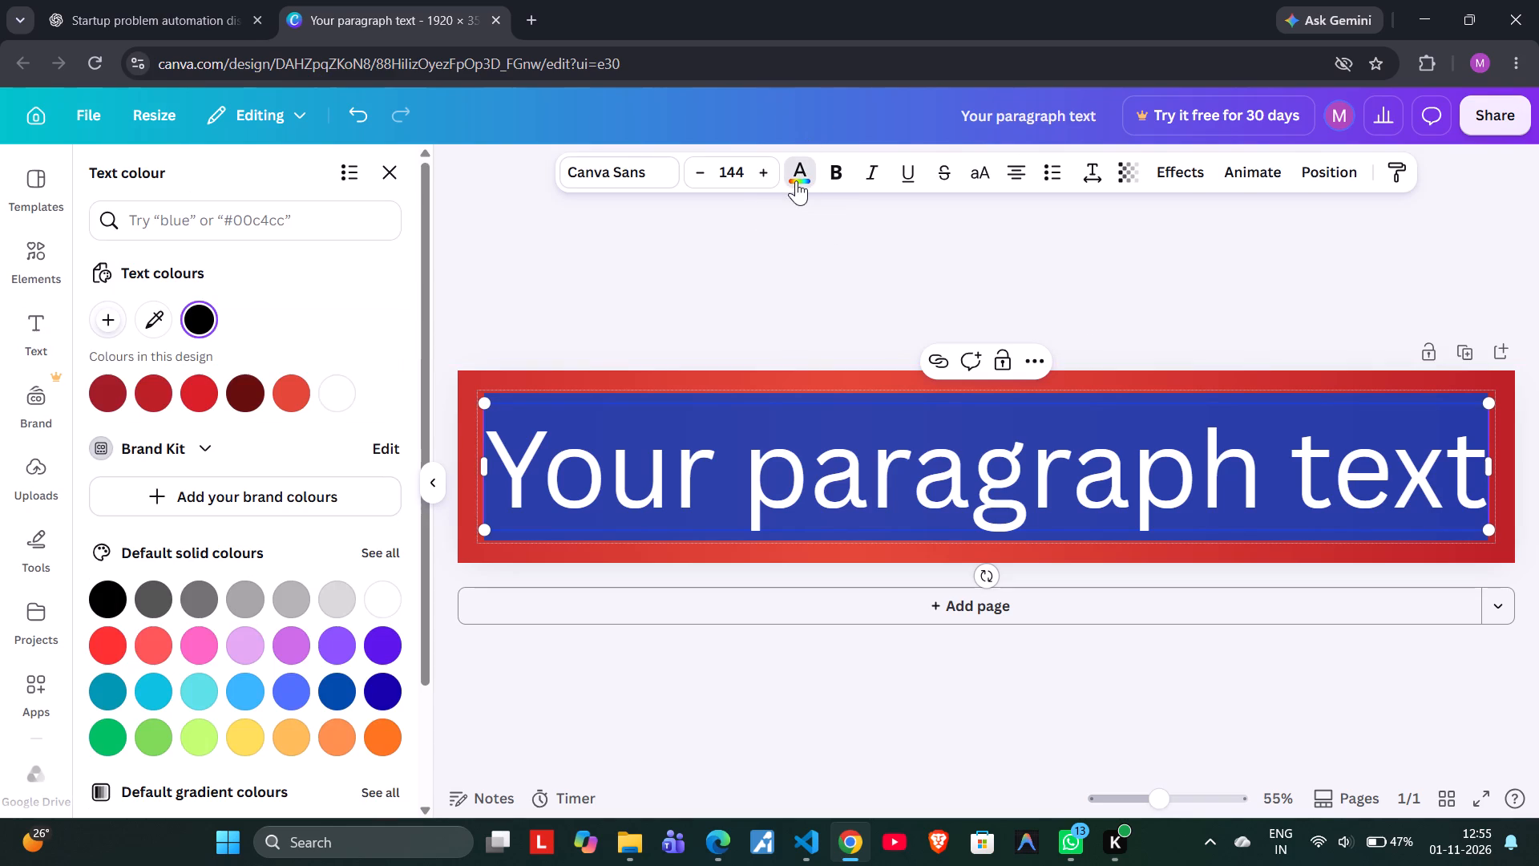
{"action": "left_click", "coordinate": [109, 390]}
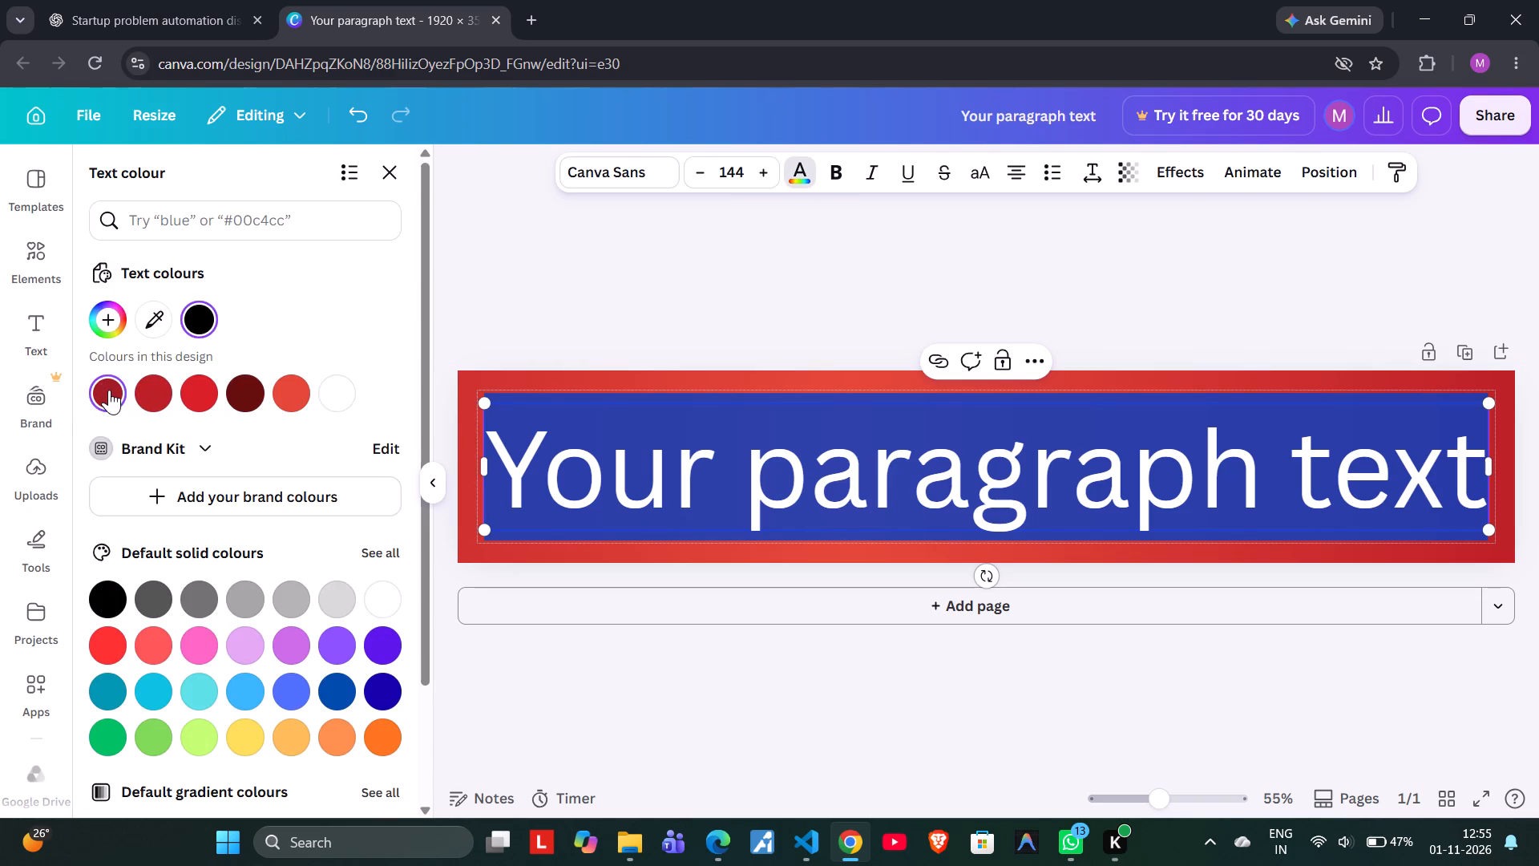
{"action": "left_click", "coordinate": [528, 318]}
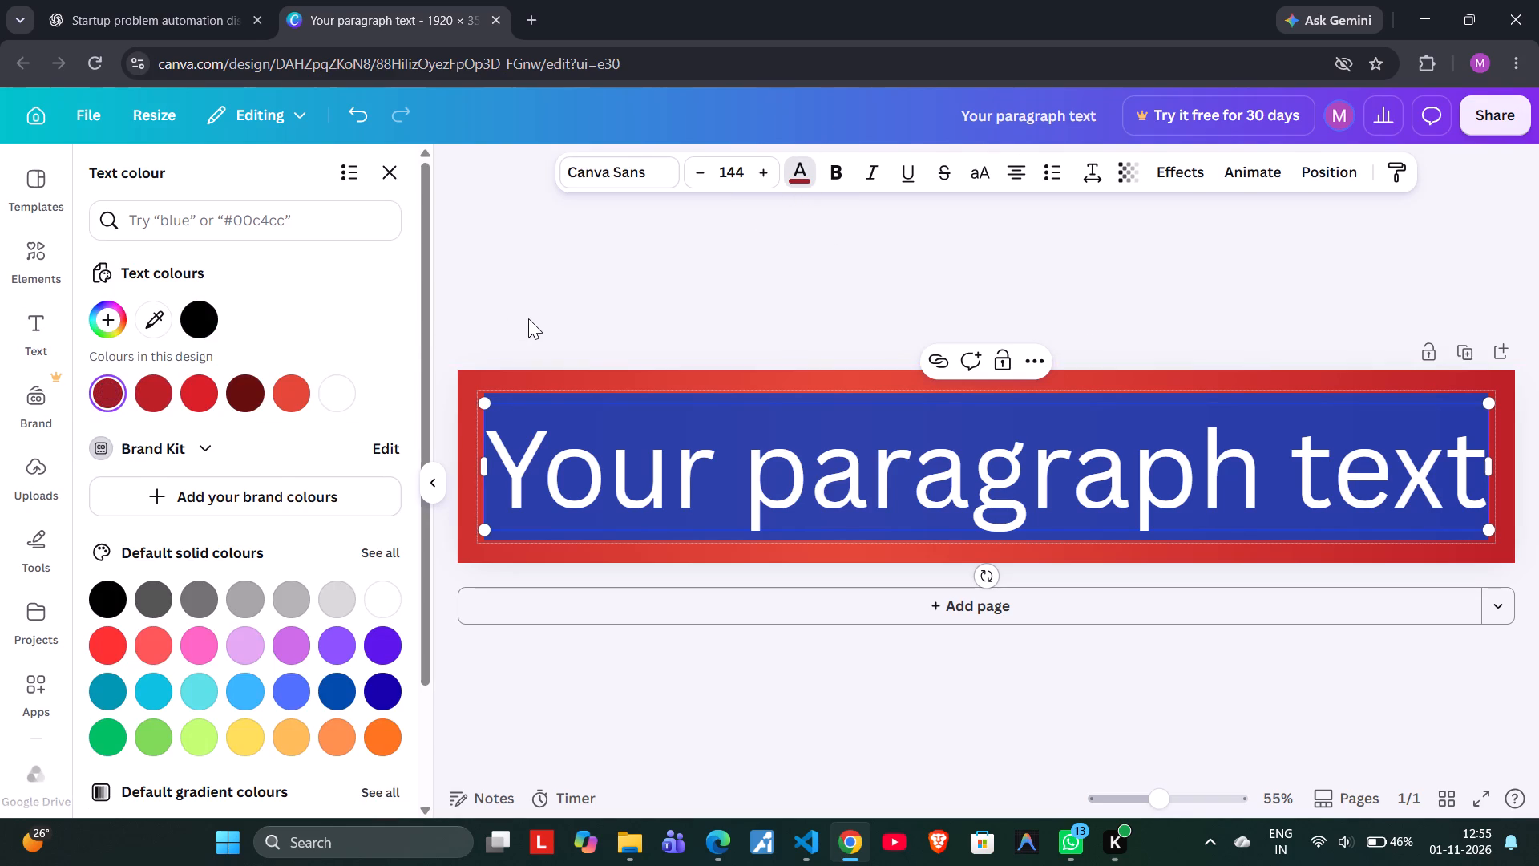
{"action": "left_click", "coordinate": [528, 318]}
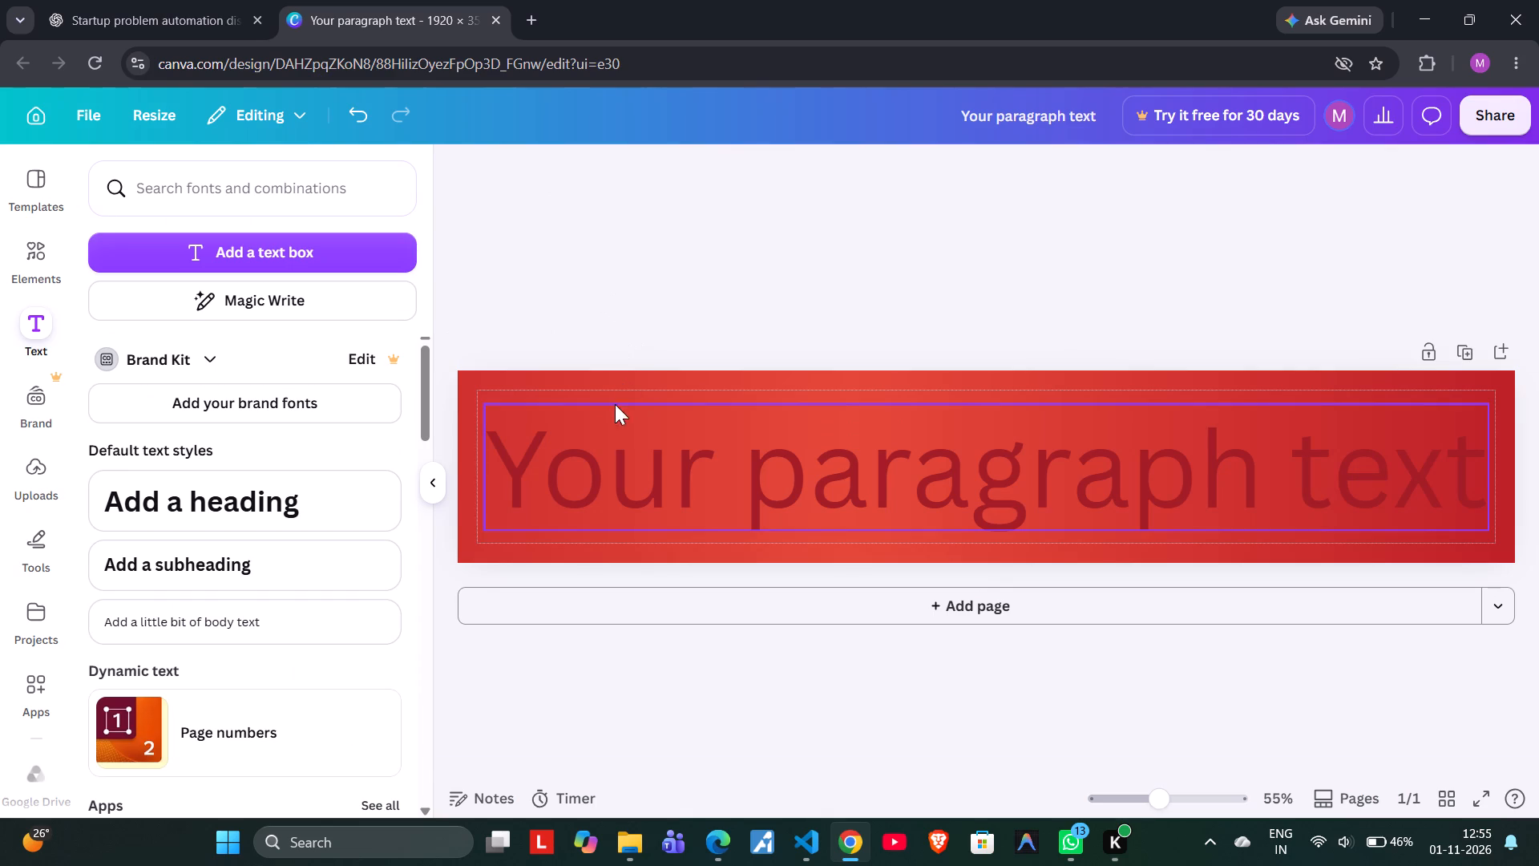
Recolour the whole "Your paragraph text" text white using the colours in this design.
{"action": "double_click", "coordinate": [596, 444]}
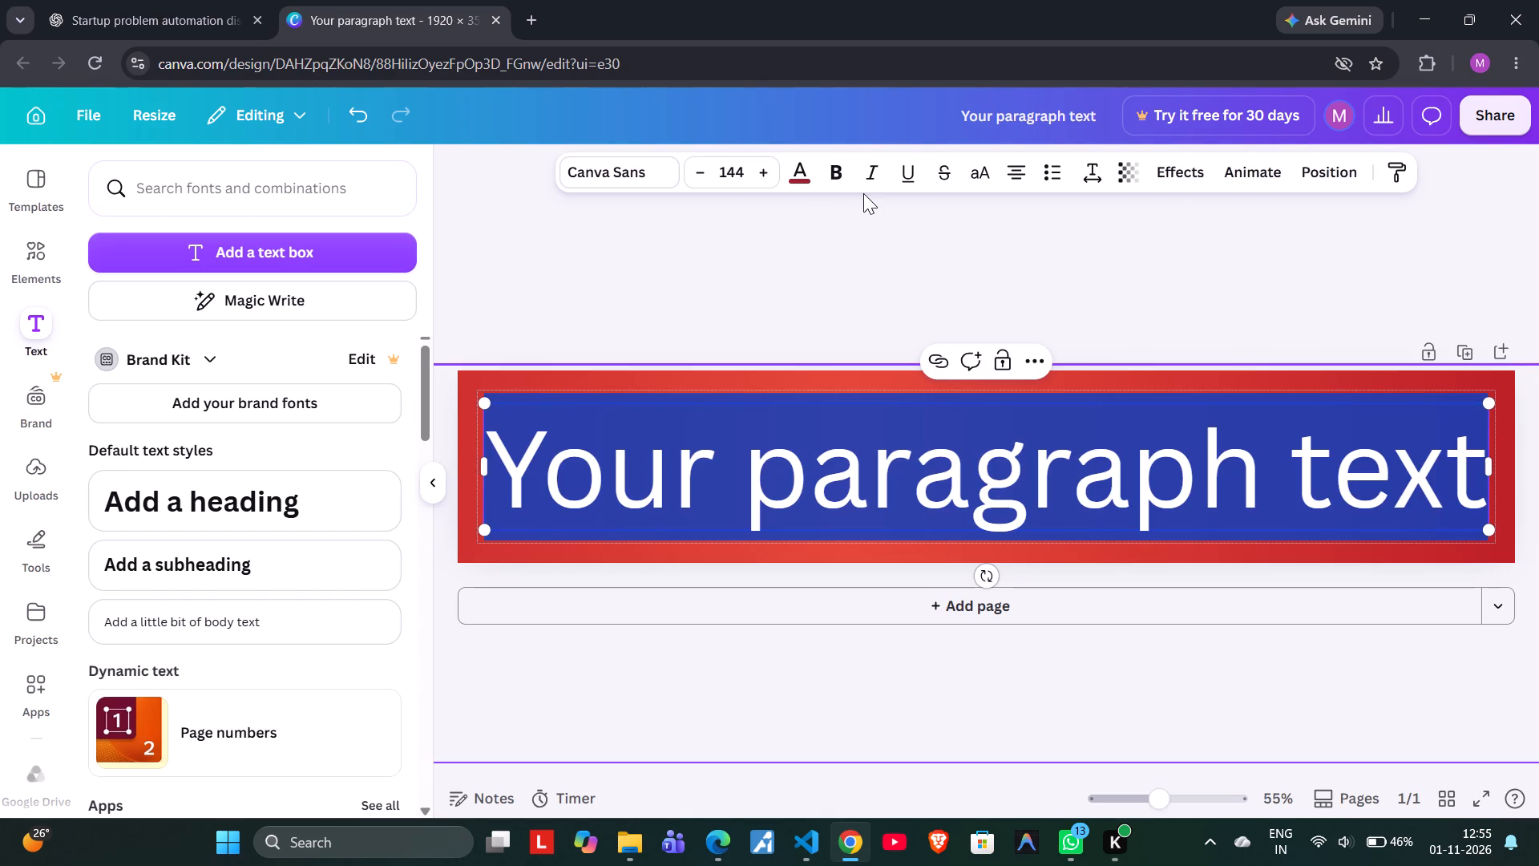
{"action": "scroll", "coordinate": [138, 508], "scroll_direction": "down", "scroll_amount": 1}
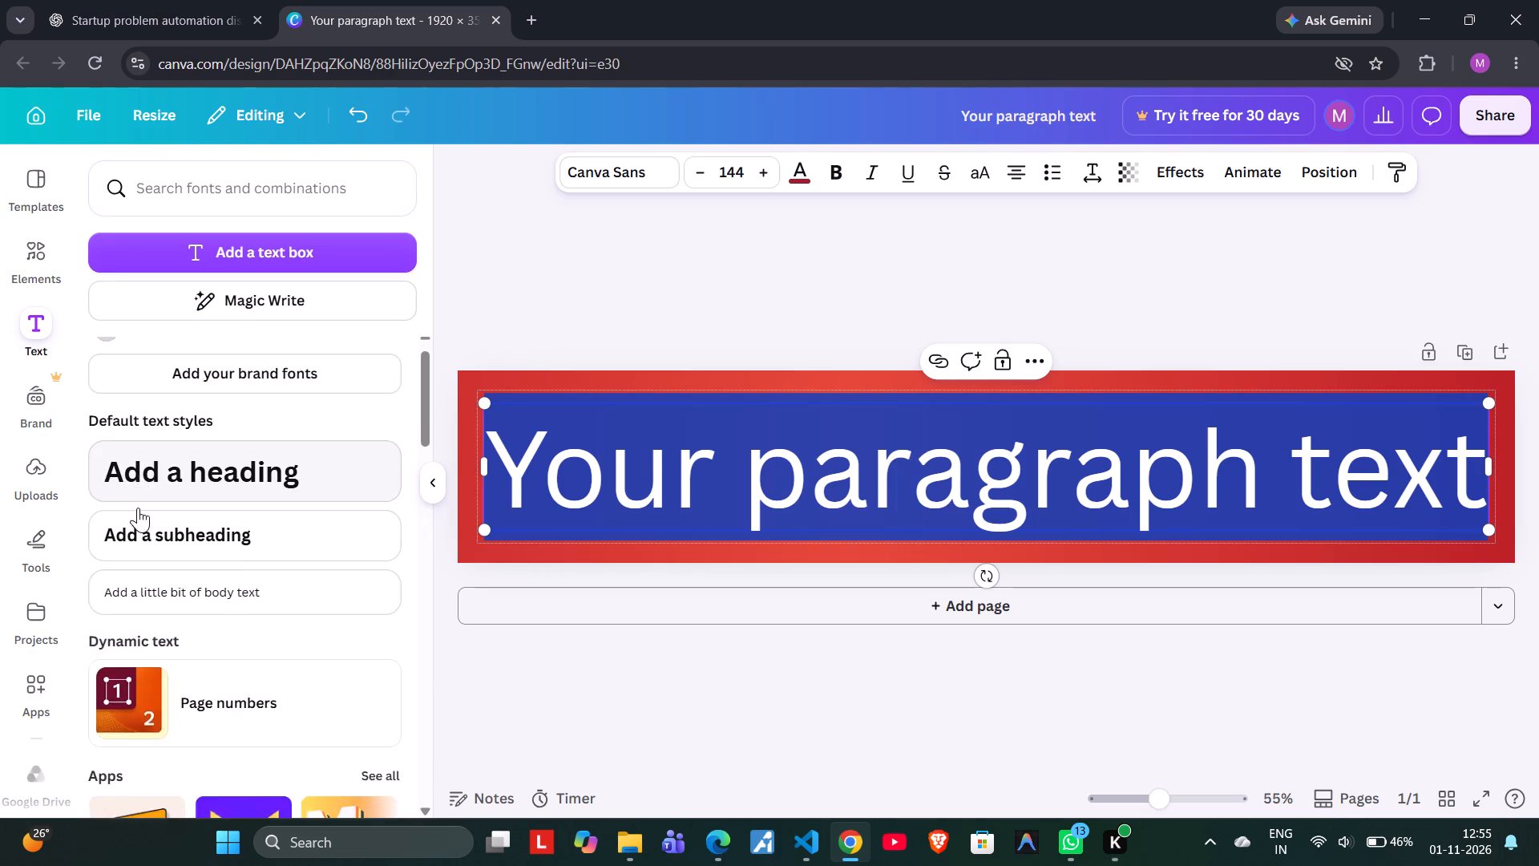
{"action": "scroll", "coordinate": [138, 508], "scroll_direction": "down", "scroll_amount": 2}
{"action": "scroll", "coordinate": [138, 508], "scroll_direction": "up", "scroll_amount": 4}
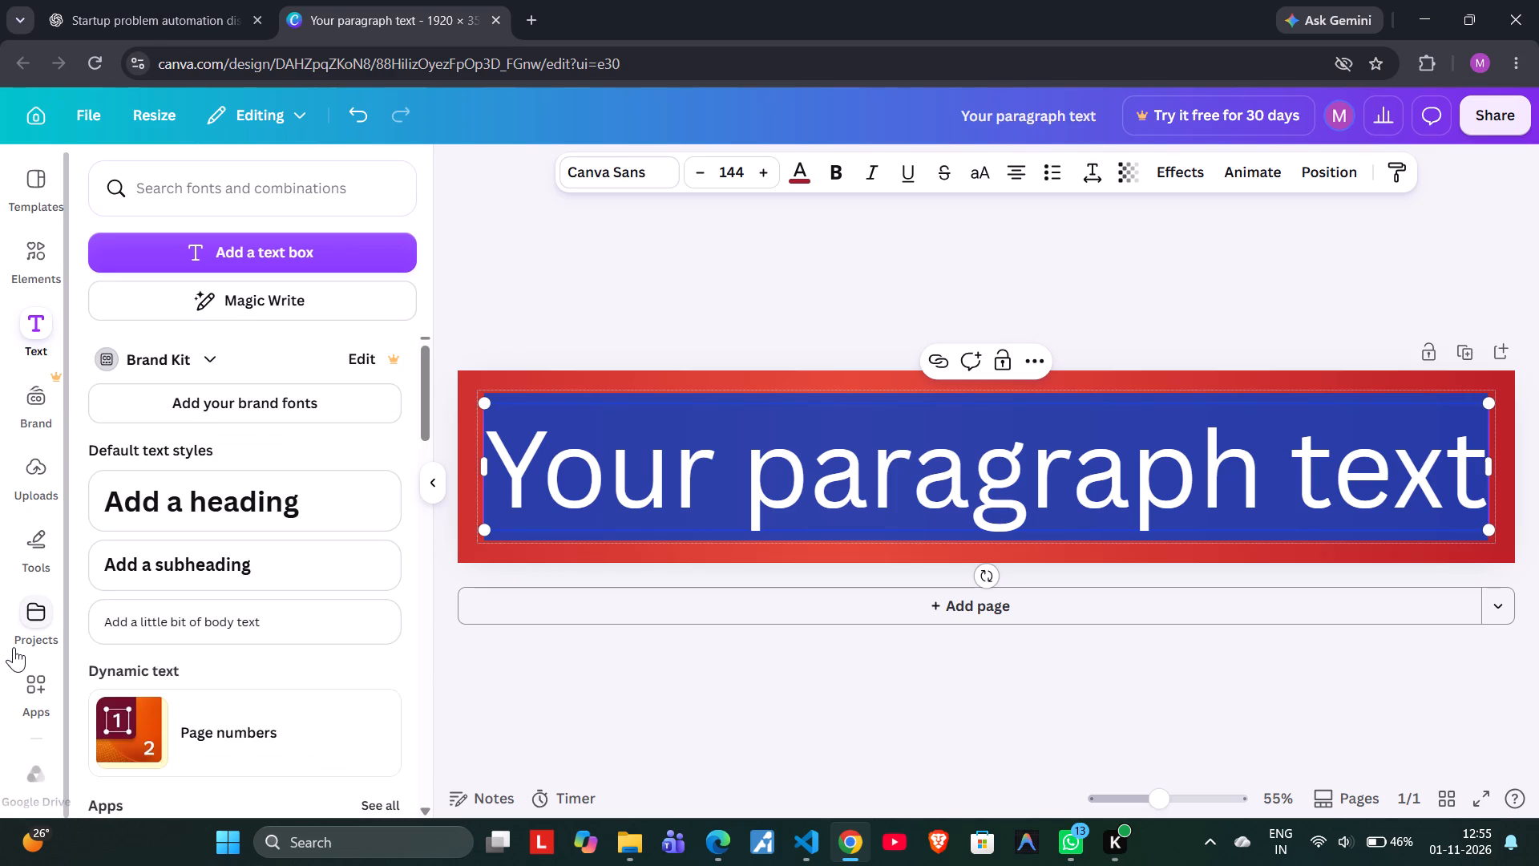
{"action": "scroll", "coordinate": [19, 651], "scroll_direction": "down", "scroll_amount": 3}
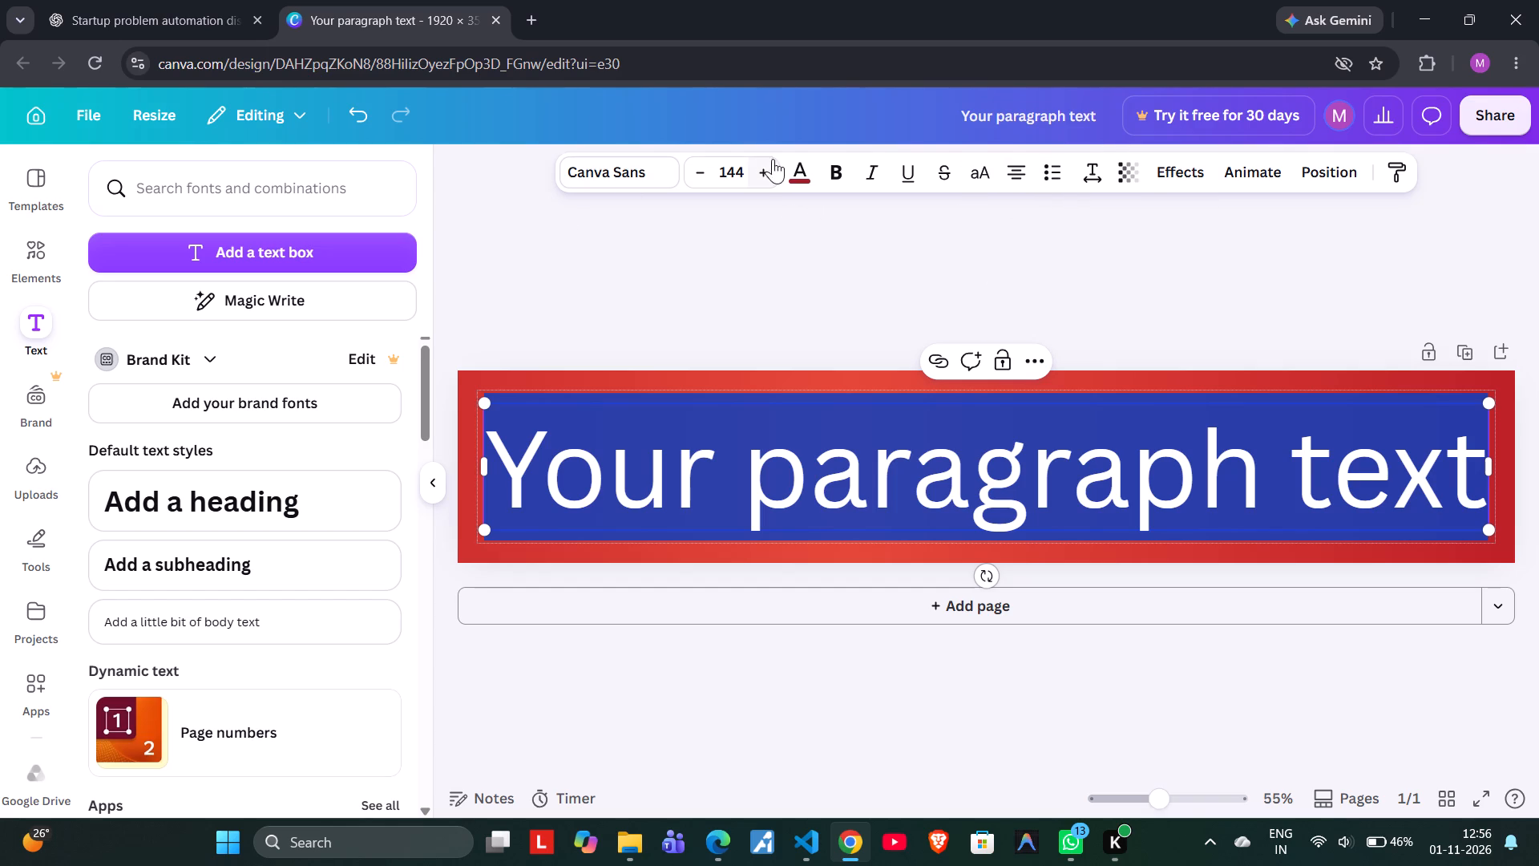
{"action": "left_click", "coordinate": [805, 168]}
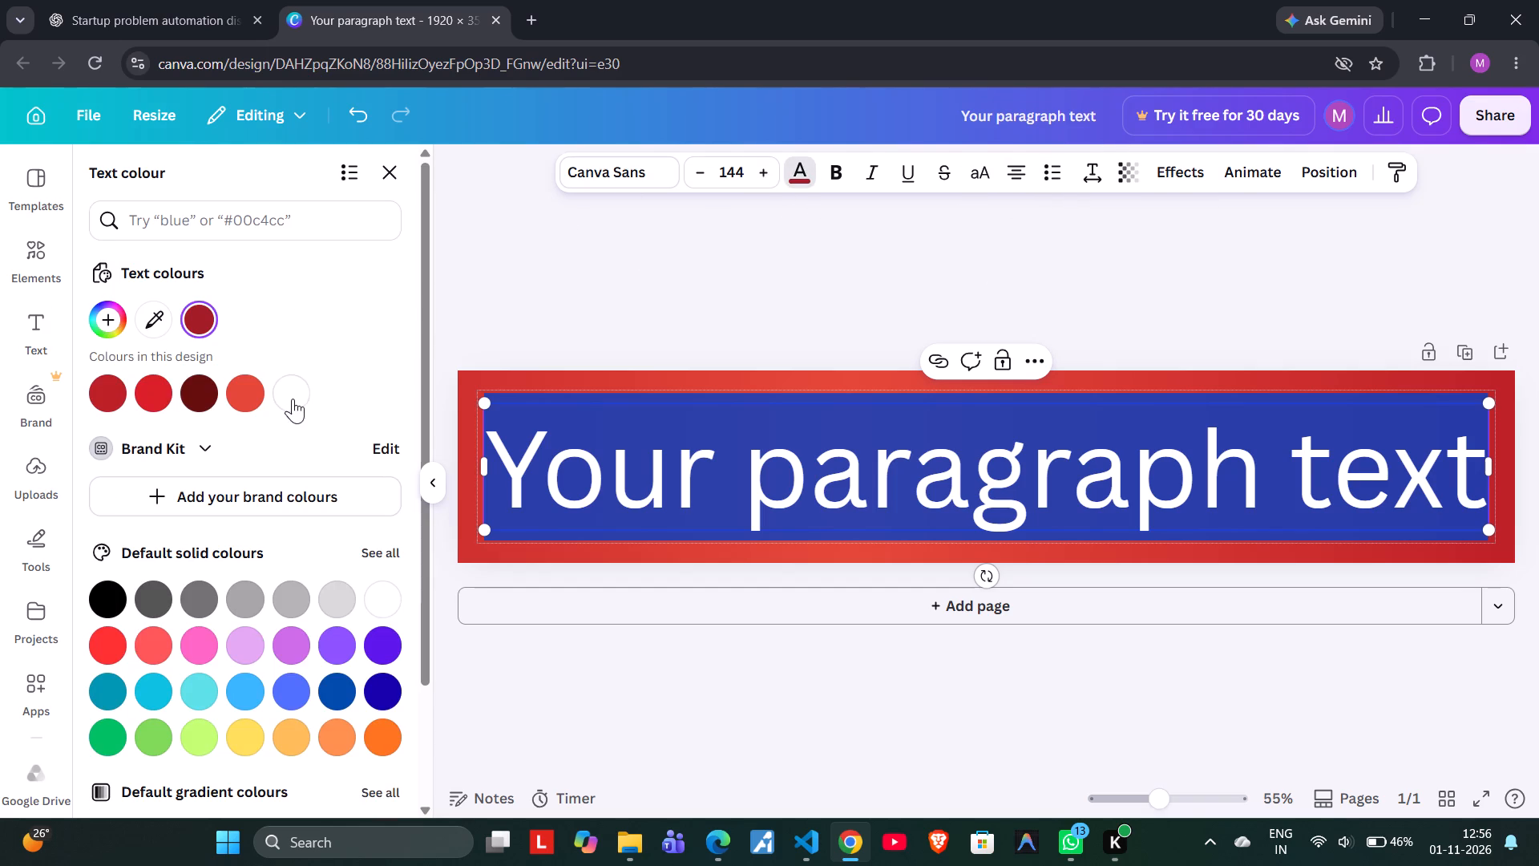
{"action": "left_click", "coordinate": [293, 399]}
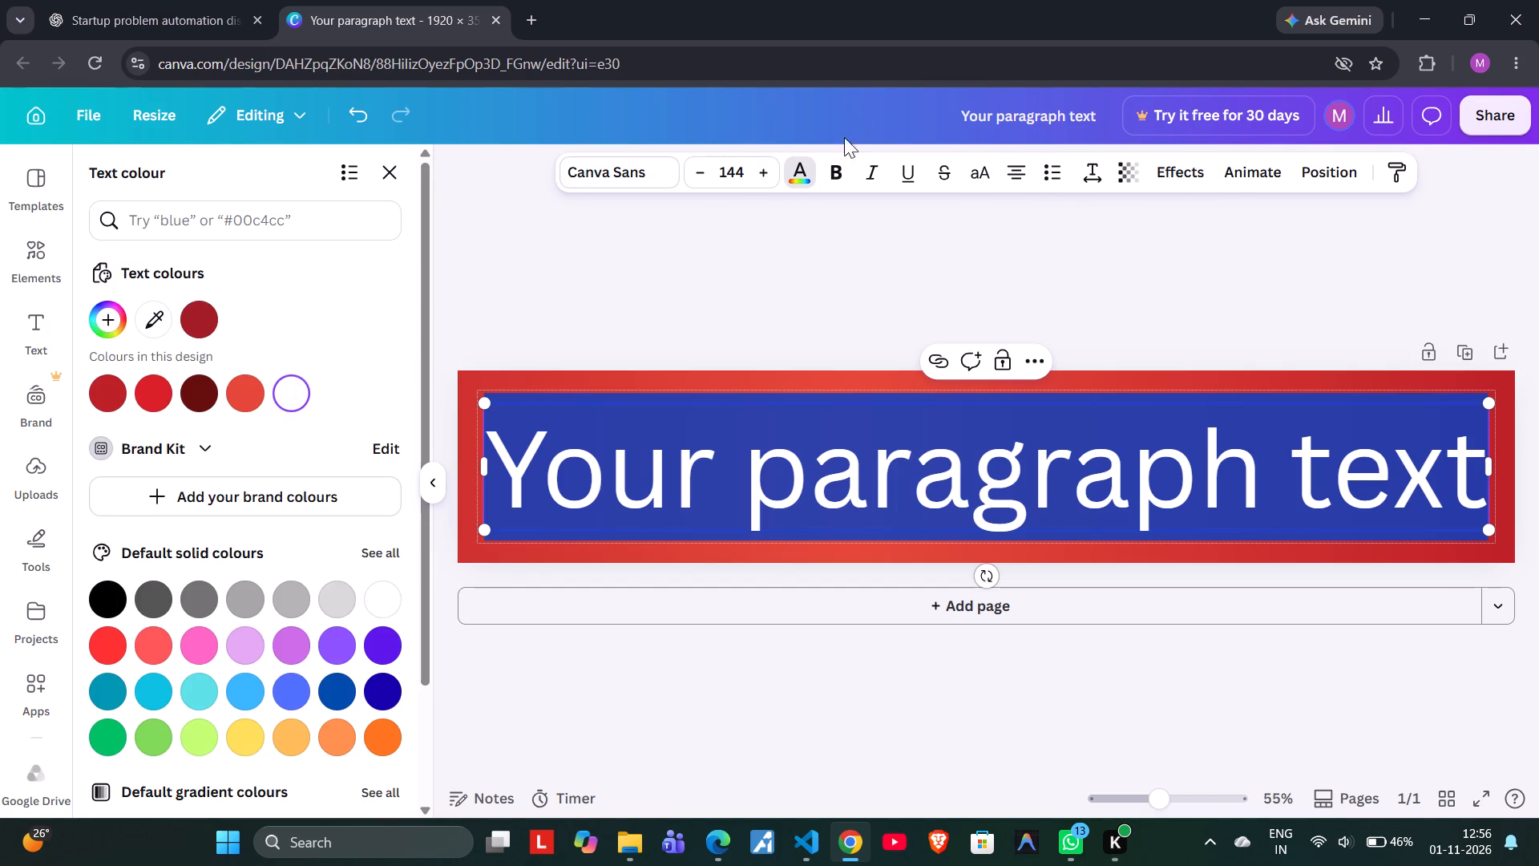
Make the paragraph text bold and change its font to Horizon.
{"action": "left_click", "coordinate": [838, 168]}
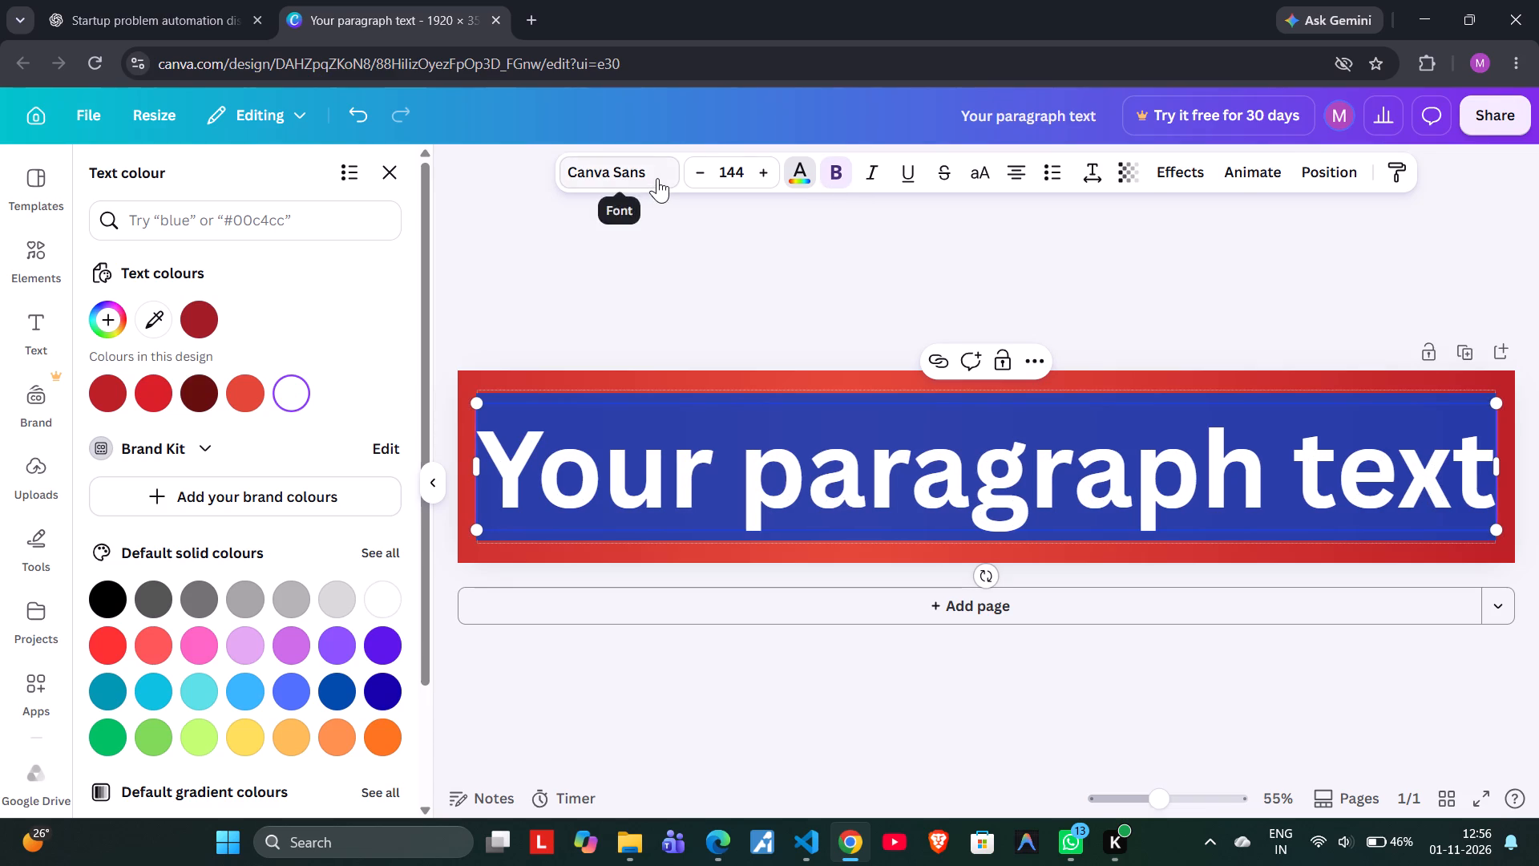
{"action": "left_click", "coordinate": [657, 178]}
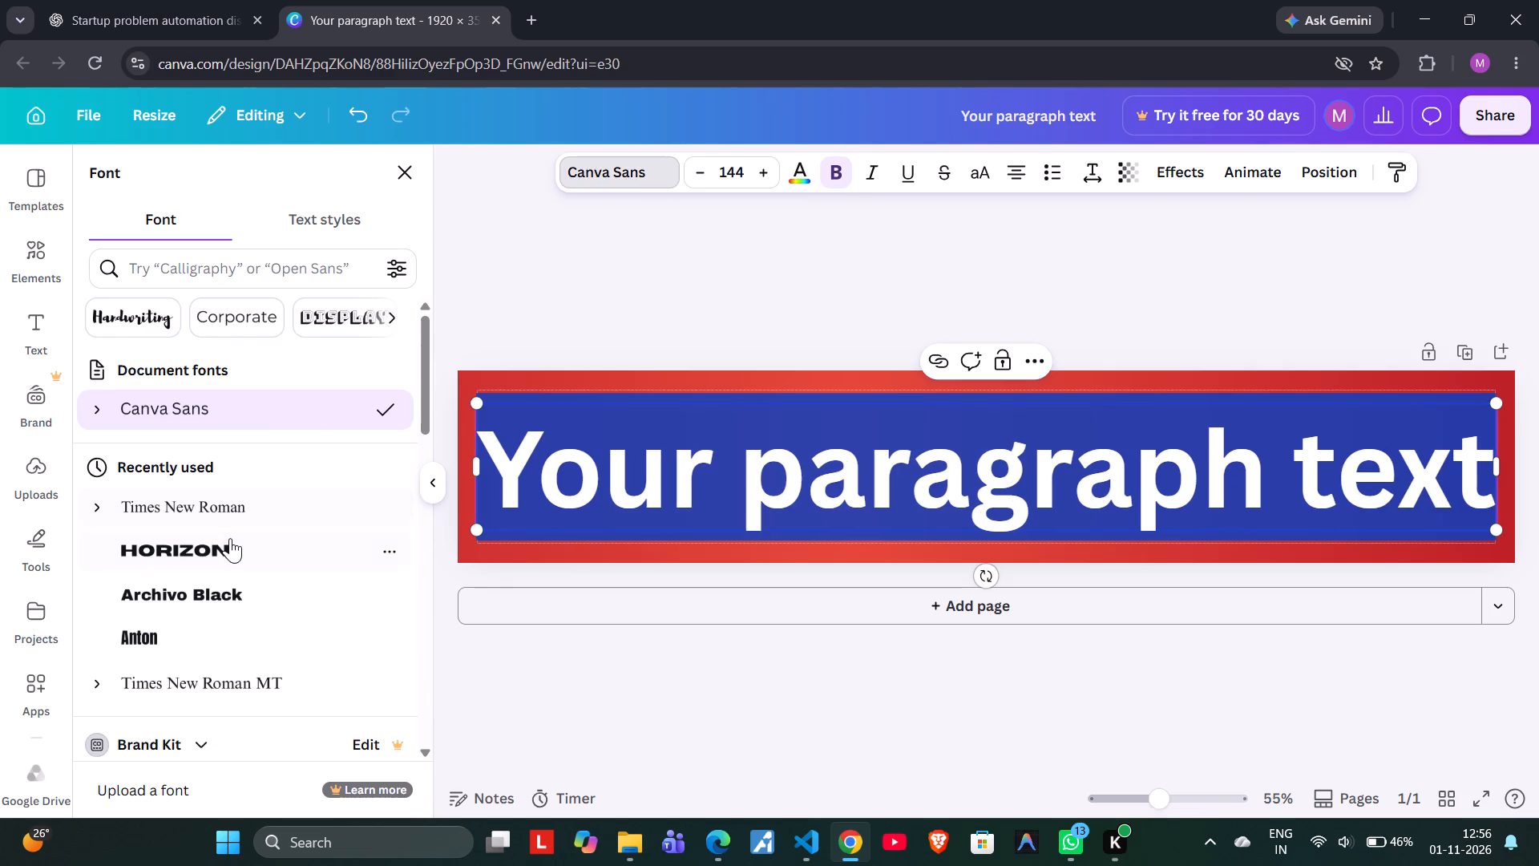
{"action": "left_click", "coordinate": [230, 538]}
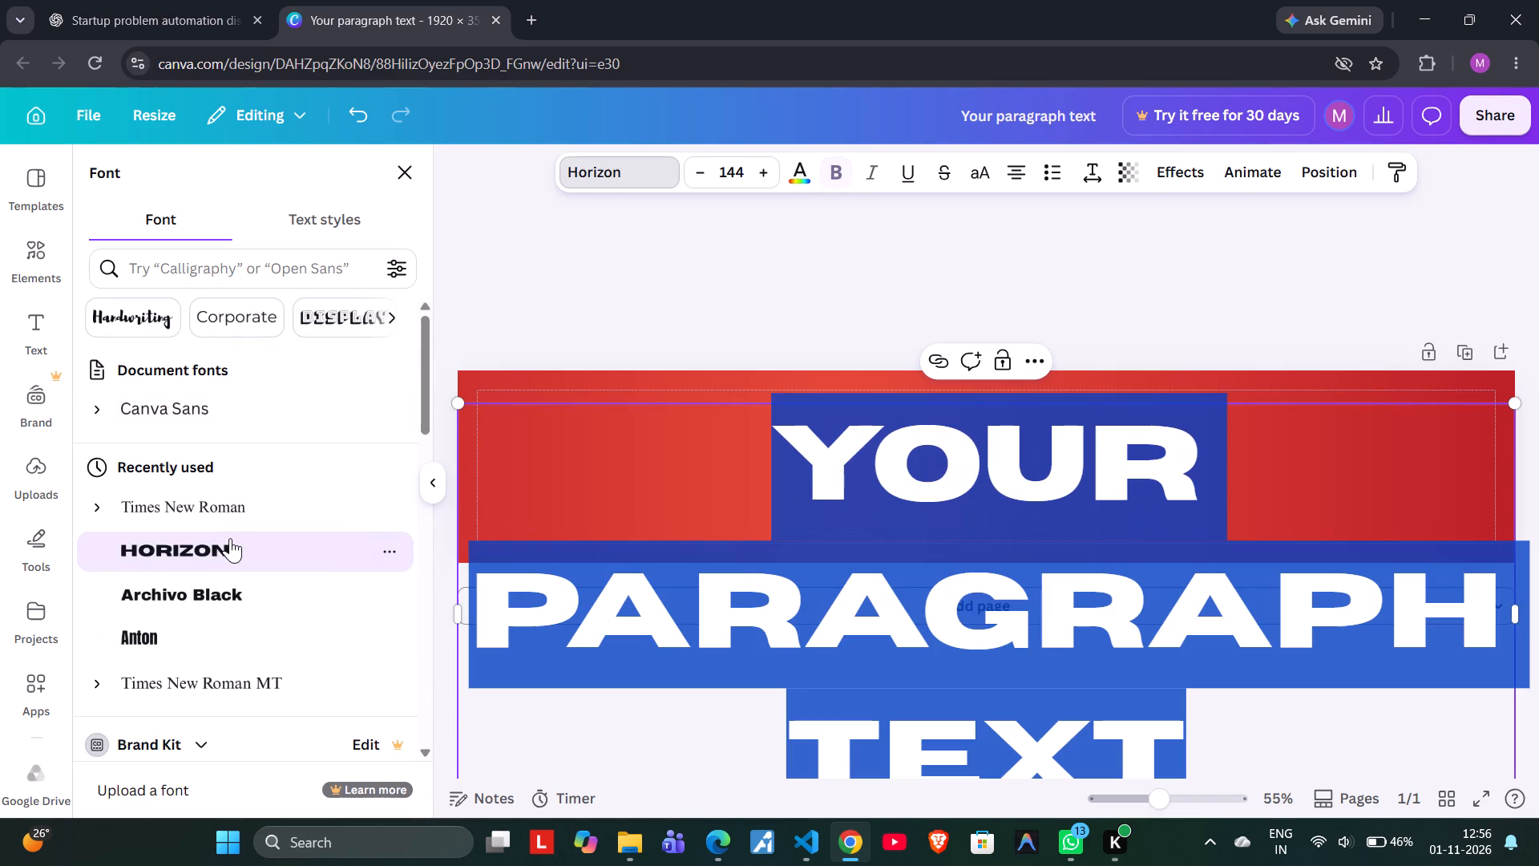
Replace the placeholder paragraph text on the banner with "RAIMAN".
{"action": "key", "text": "BackSpace"}
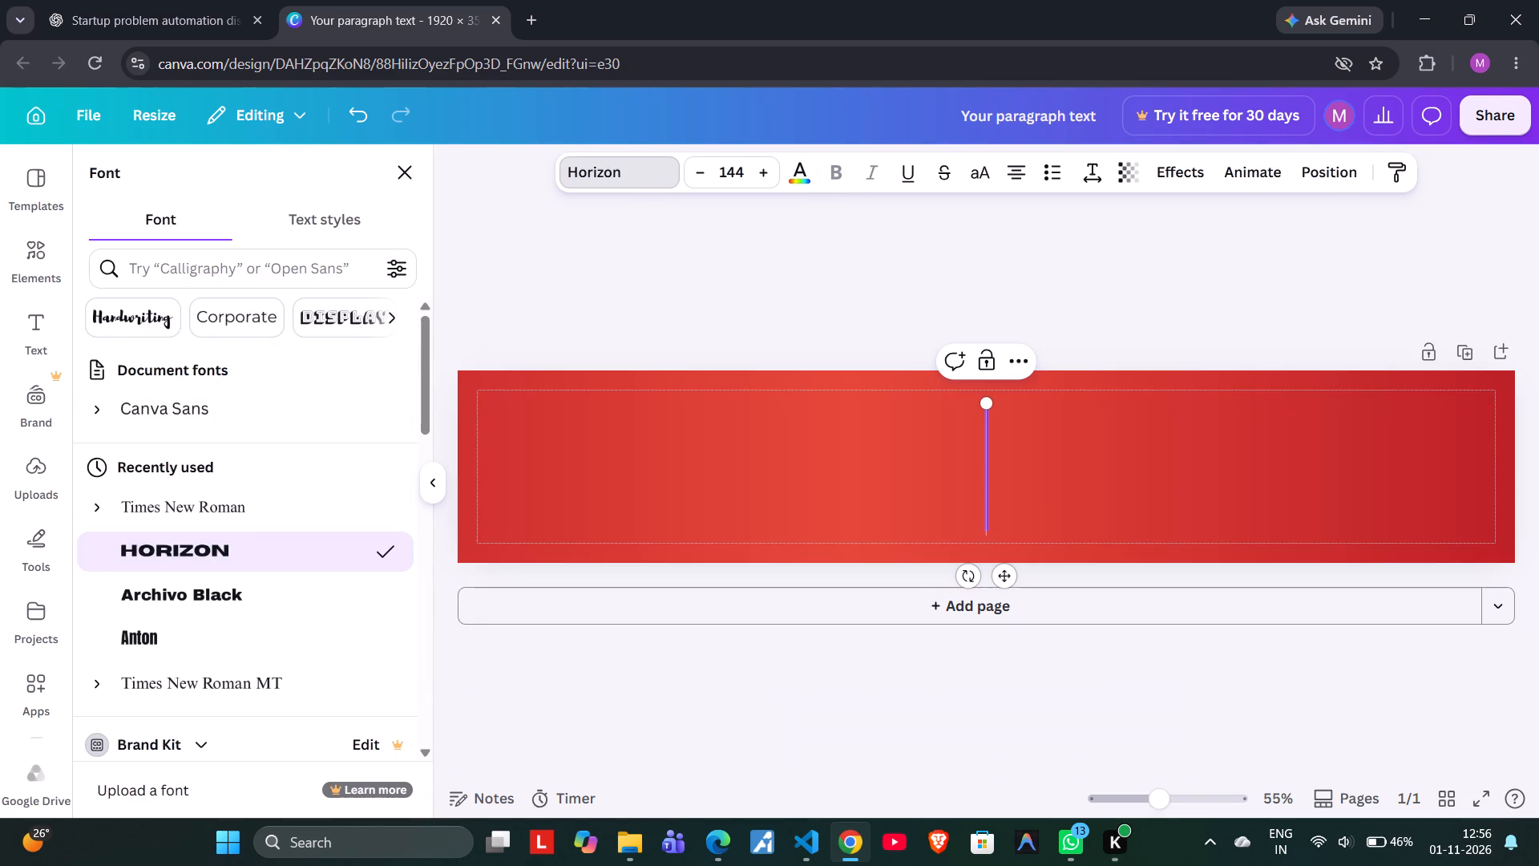
{"action": "key", "text": "shift+r"}
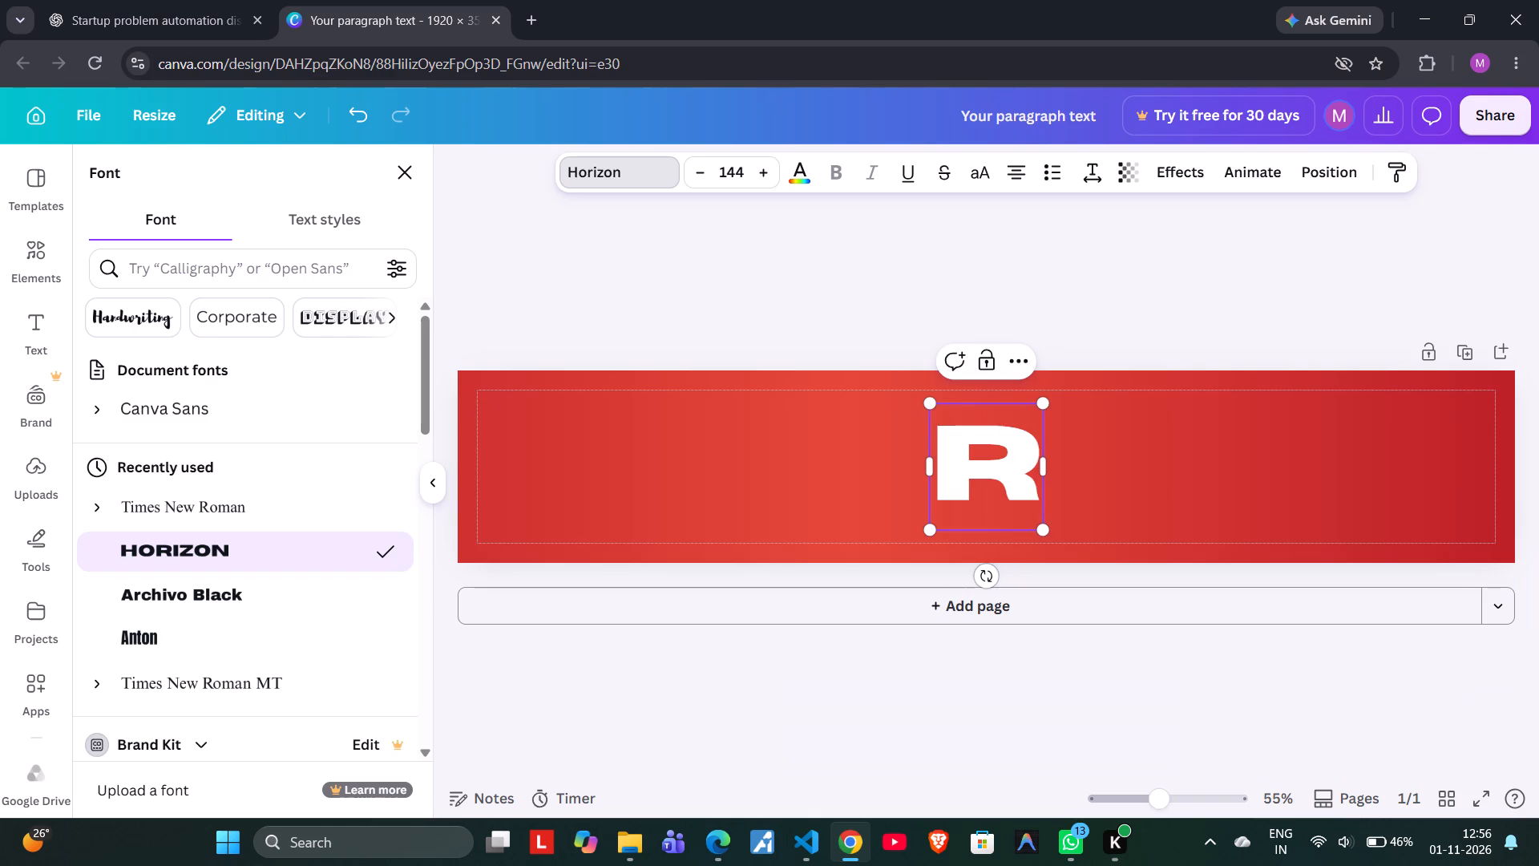
{"action": "type", "text": "AI"}
{"action": "type", "text": "MAN"}
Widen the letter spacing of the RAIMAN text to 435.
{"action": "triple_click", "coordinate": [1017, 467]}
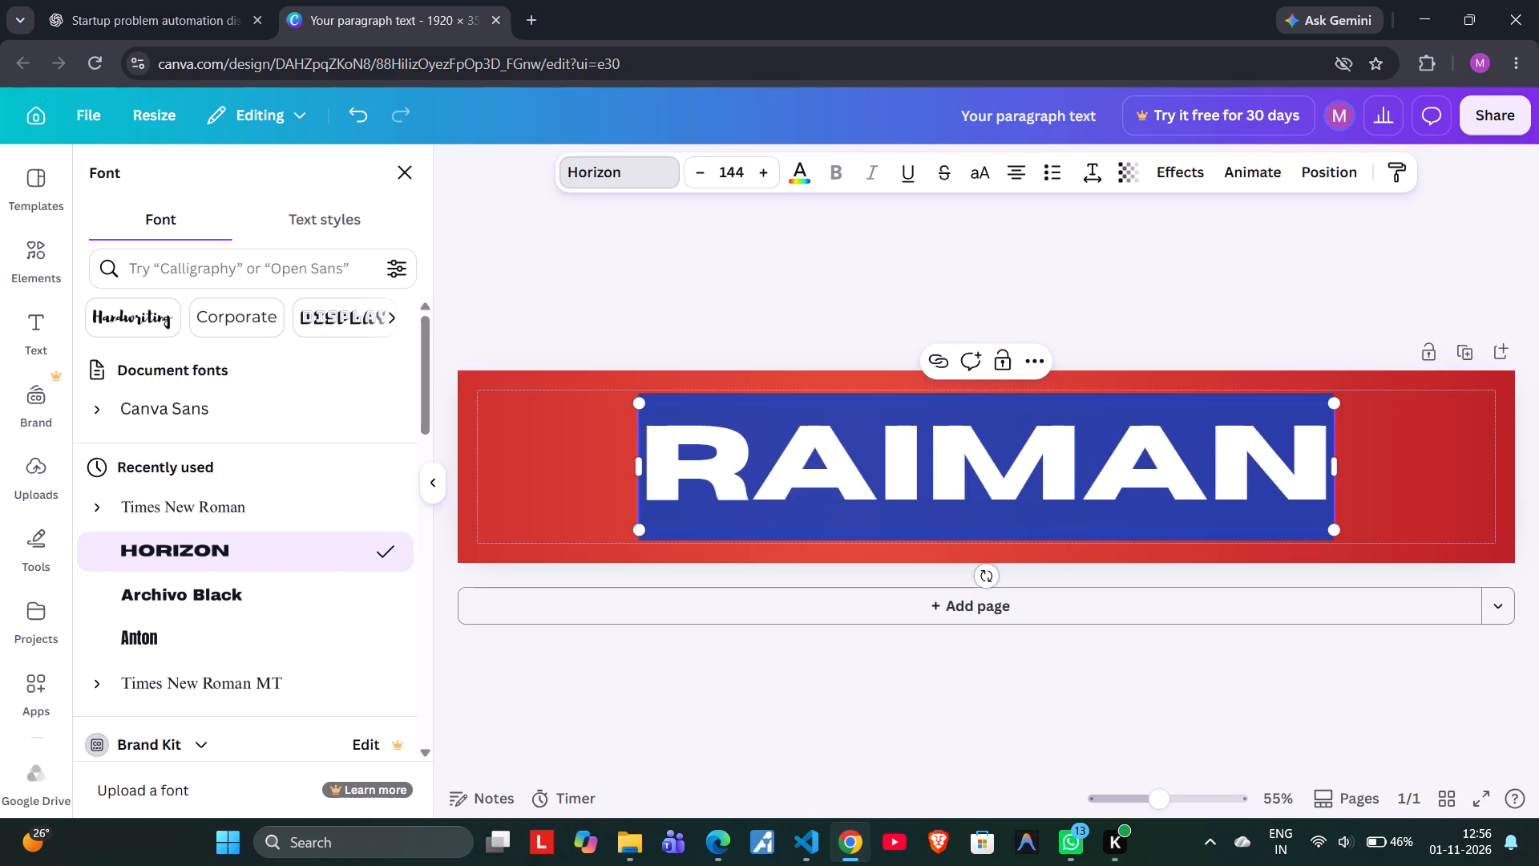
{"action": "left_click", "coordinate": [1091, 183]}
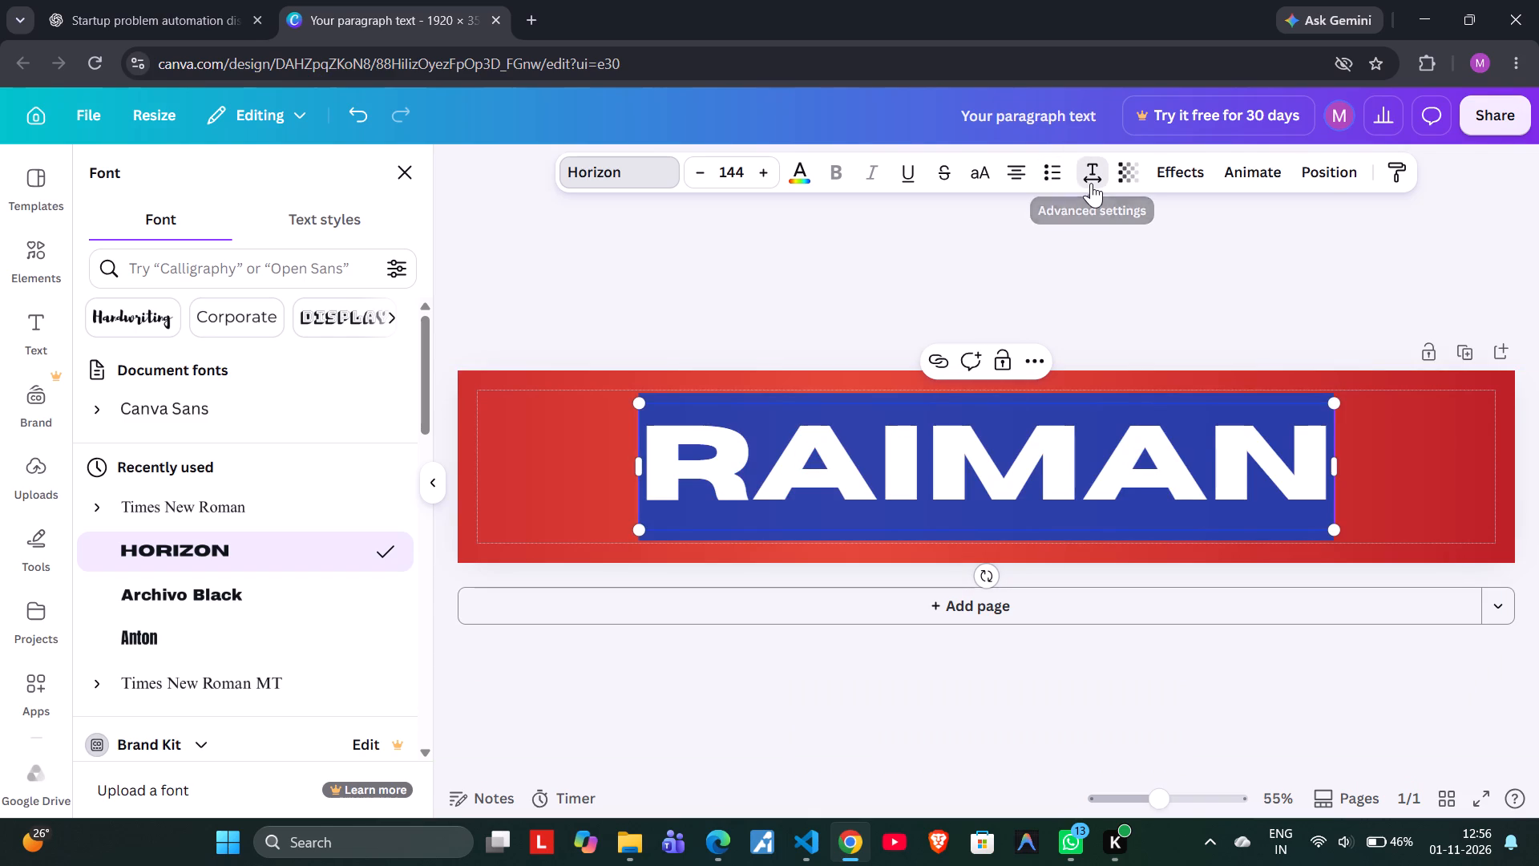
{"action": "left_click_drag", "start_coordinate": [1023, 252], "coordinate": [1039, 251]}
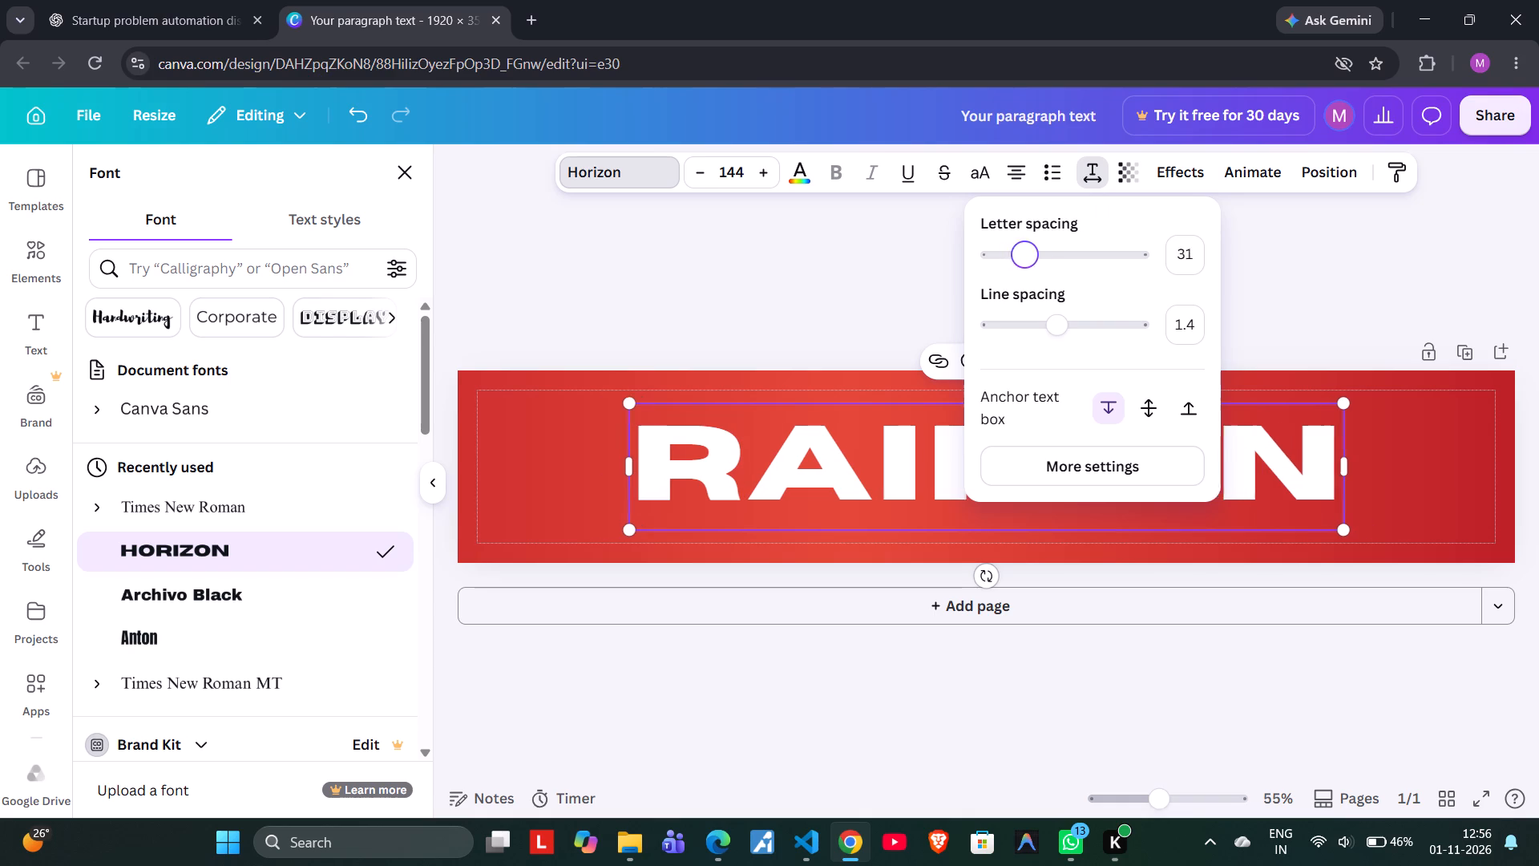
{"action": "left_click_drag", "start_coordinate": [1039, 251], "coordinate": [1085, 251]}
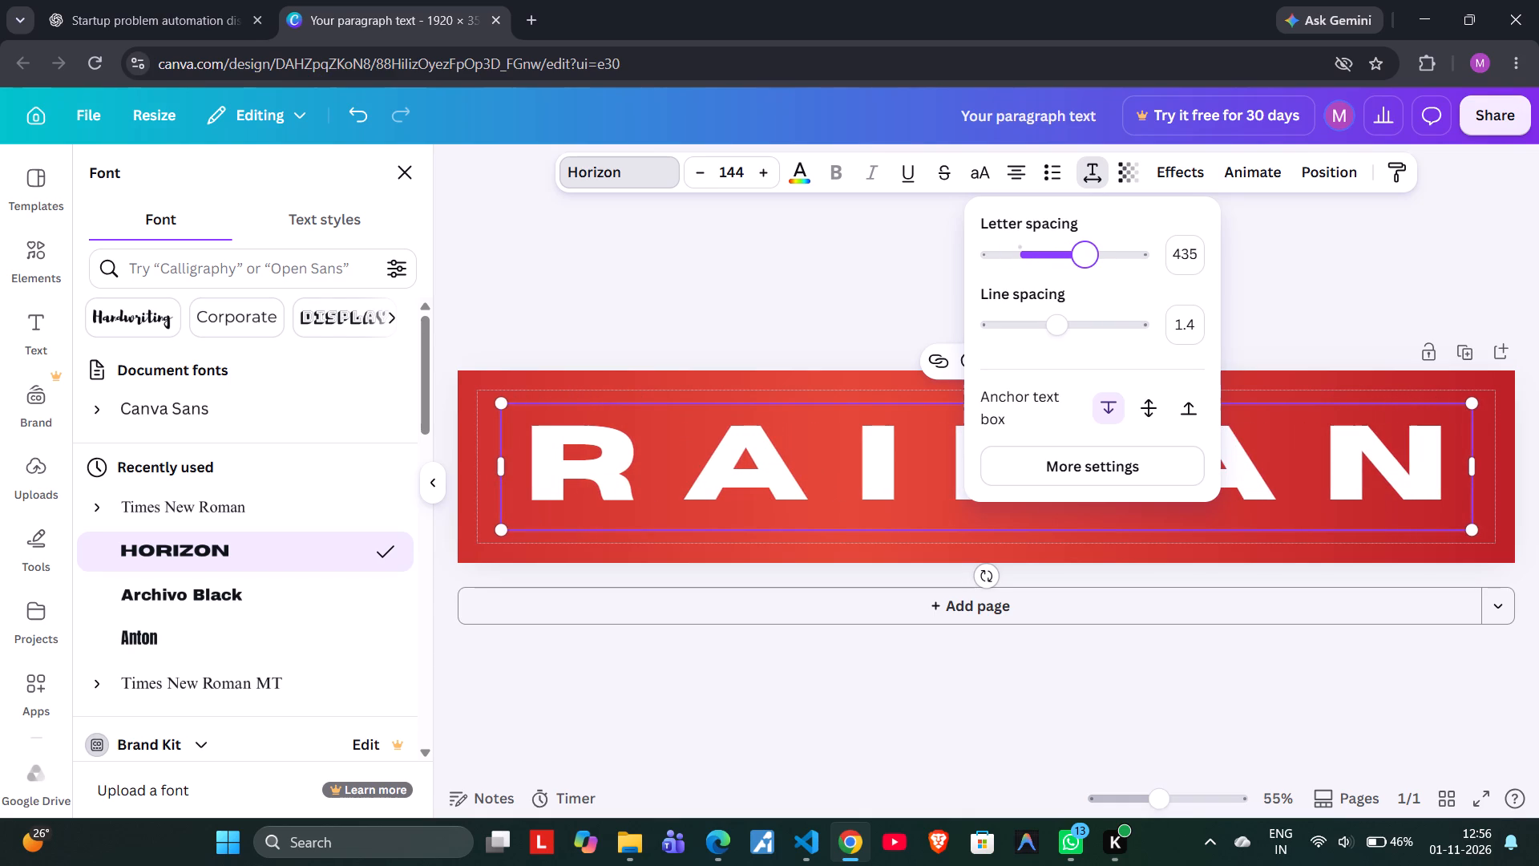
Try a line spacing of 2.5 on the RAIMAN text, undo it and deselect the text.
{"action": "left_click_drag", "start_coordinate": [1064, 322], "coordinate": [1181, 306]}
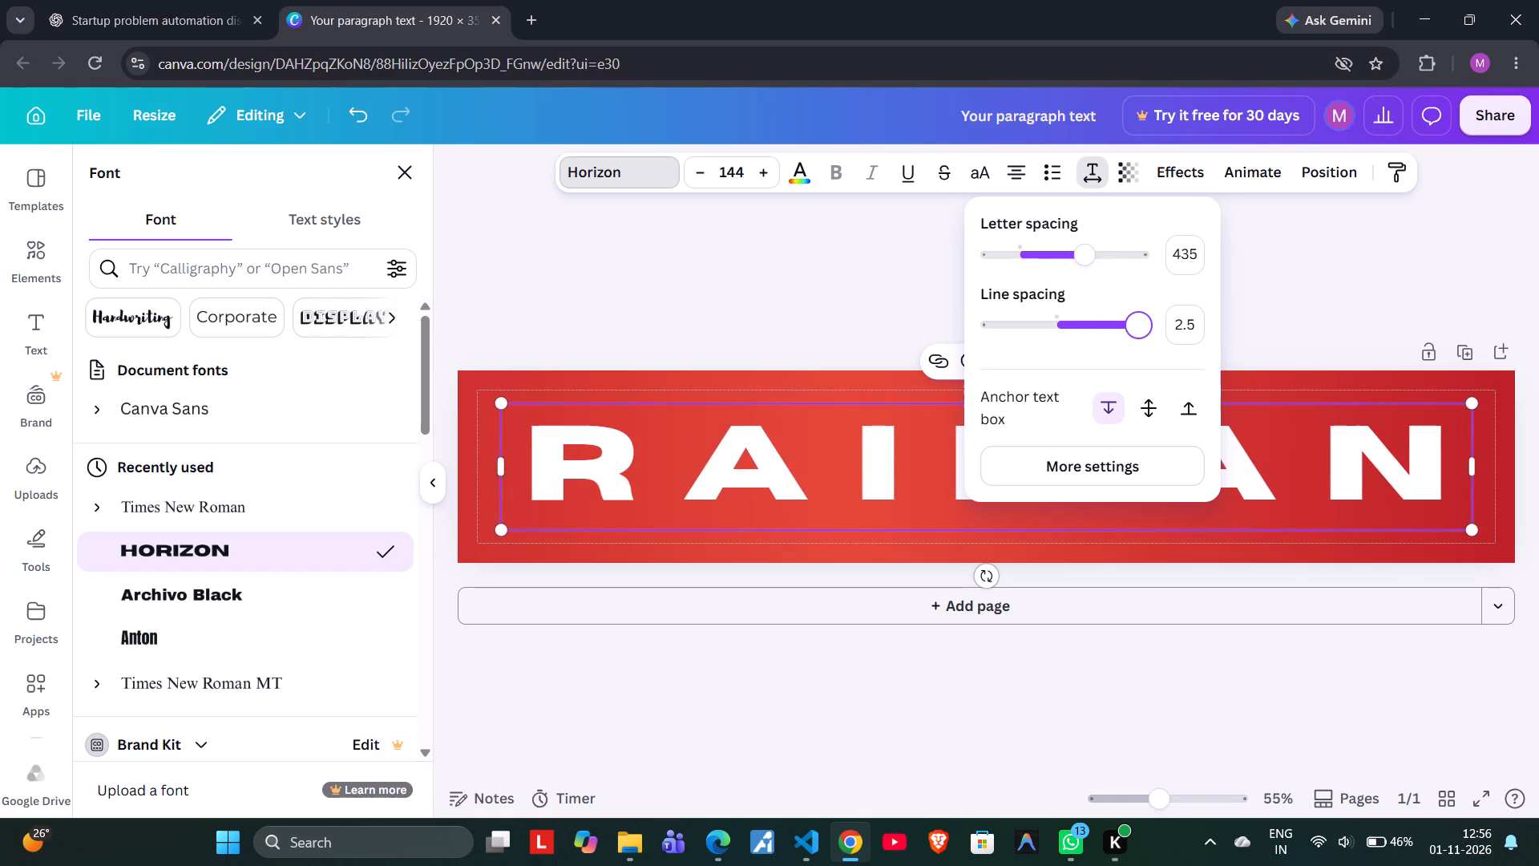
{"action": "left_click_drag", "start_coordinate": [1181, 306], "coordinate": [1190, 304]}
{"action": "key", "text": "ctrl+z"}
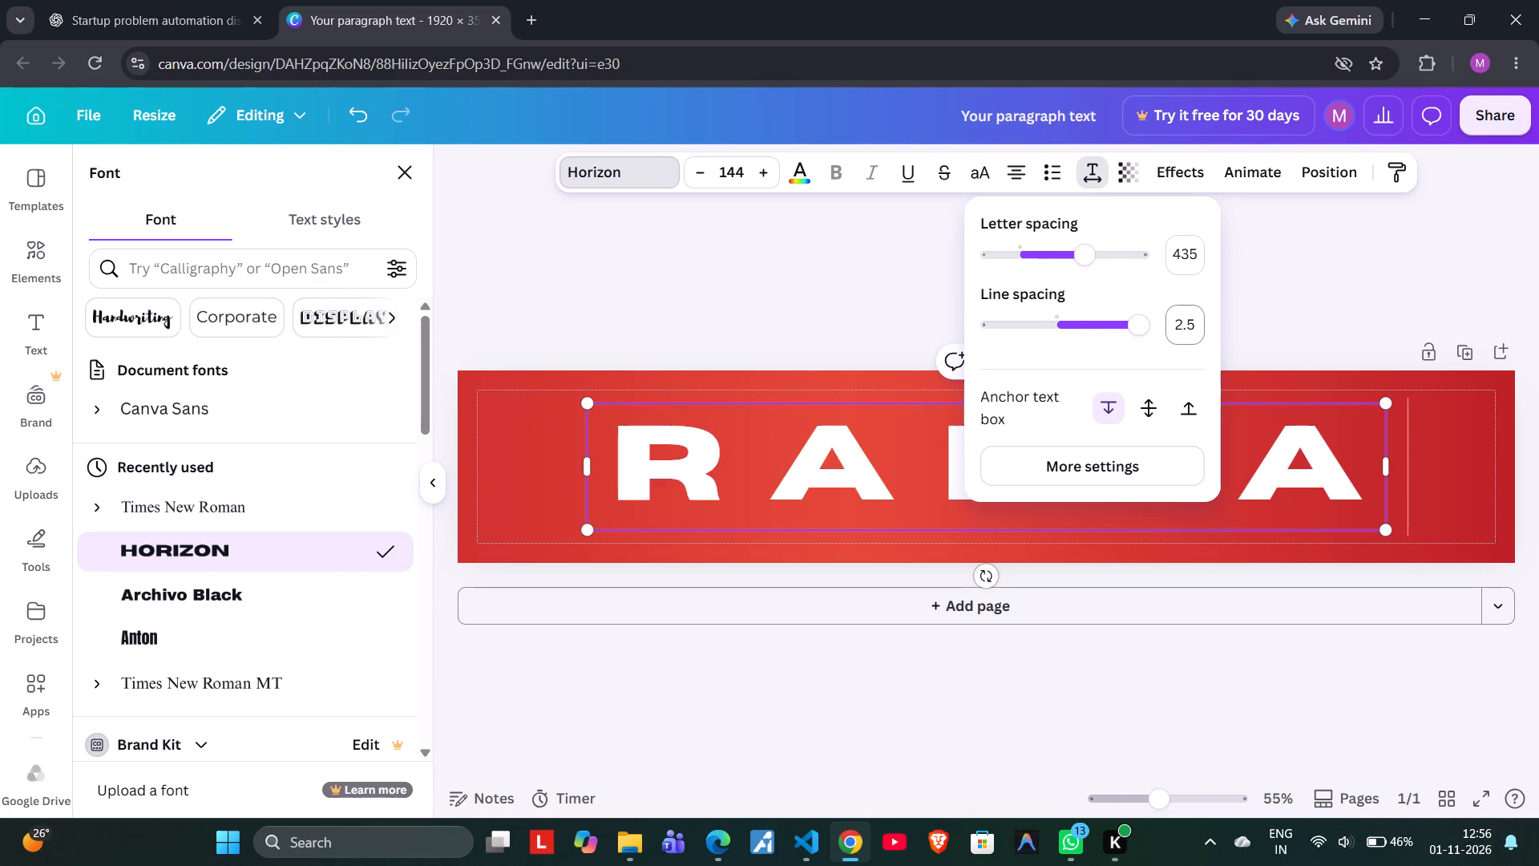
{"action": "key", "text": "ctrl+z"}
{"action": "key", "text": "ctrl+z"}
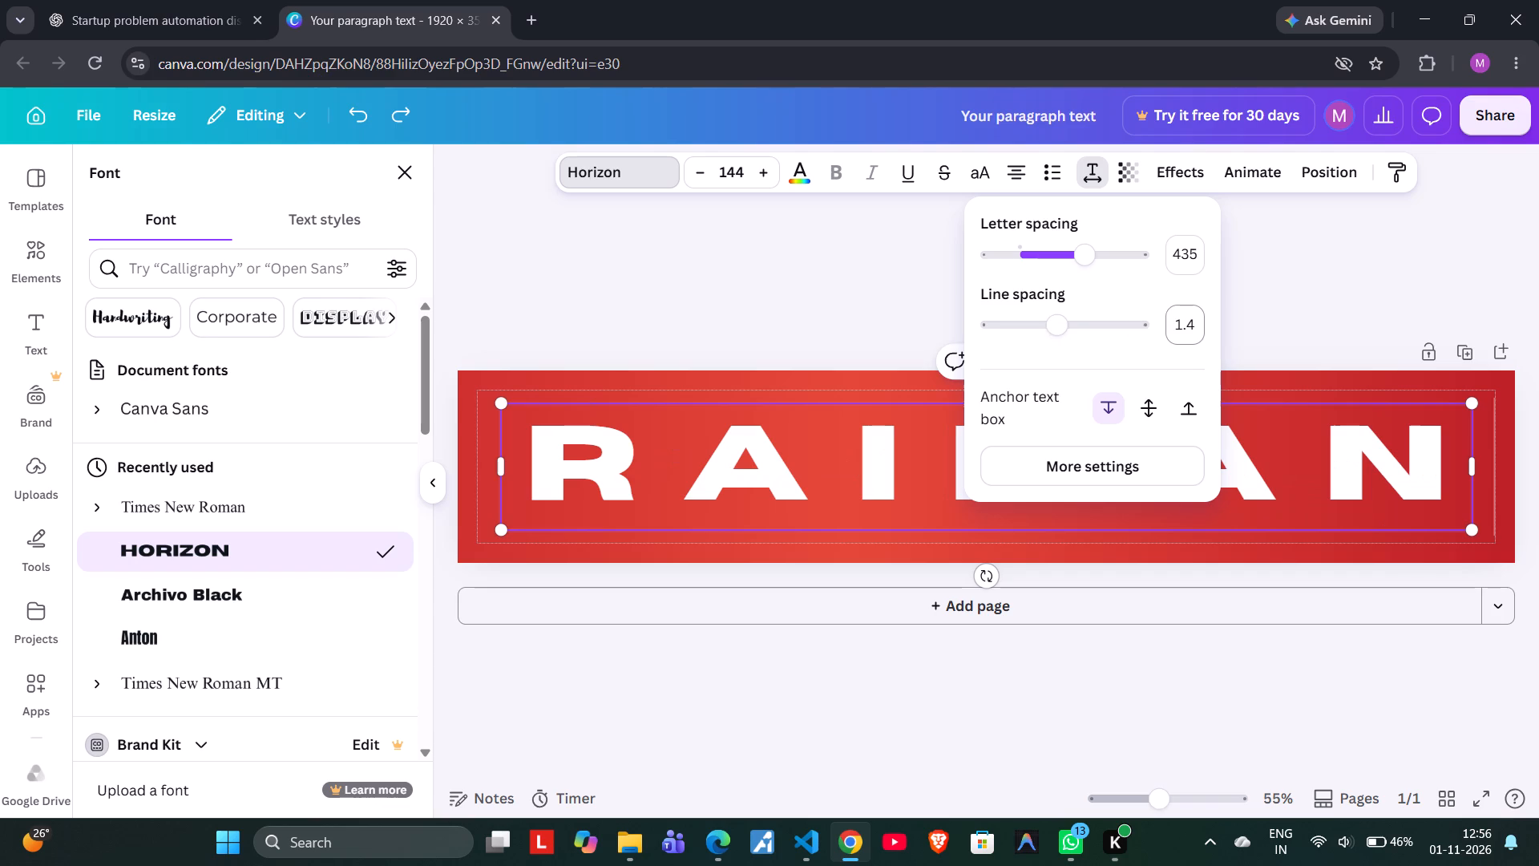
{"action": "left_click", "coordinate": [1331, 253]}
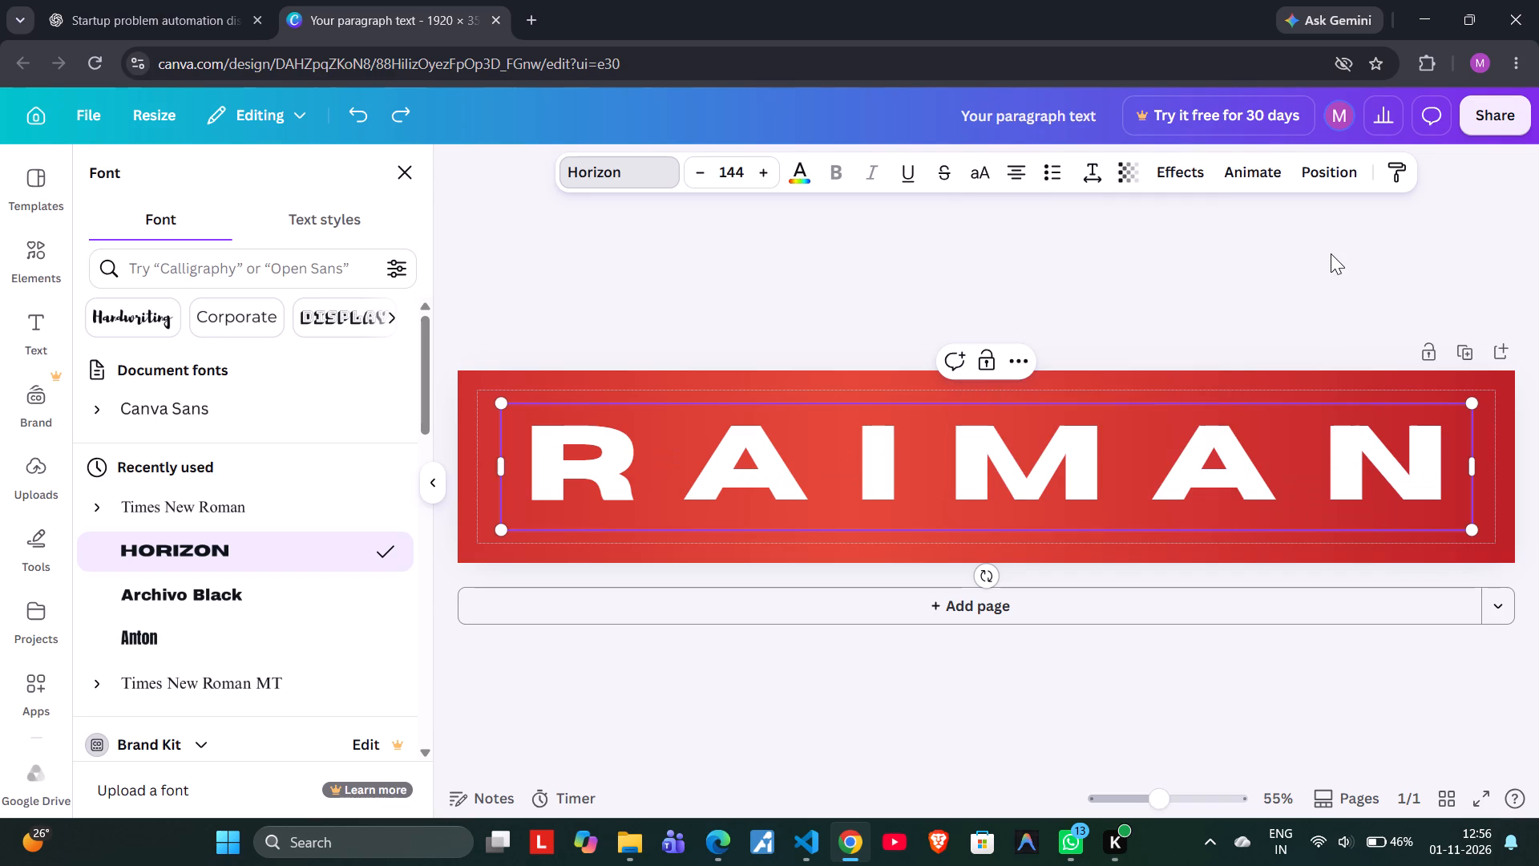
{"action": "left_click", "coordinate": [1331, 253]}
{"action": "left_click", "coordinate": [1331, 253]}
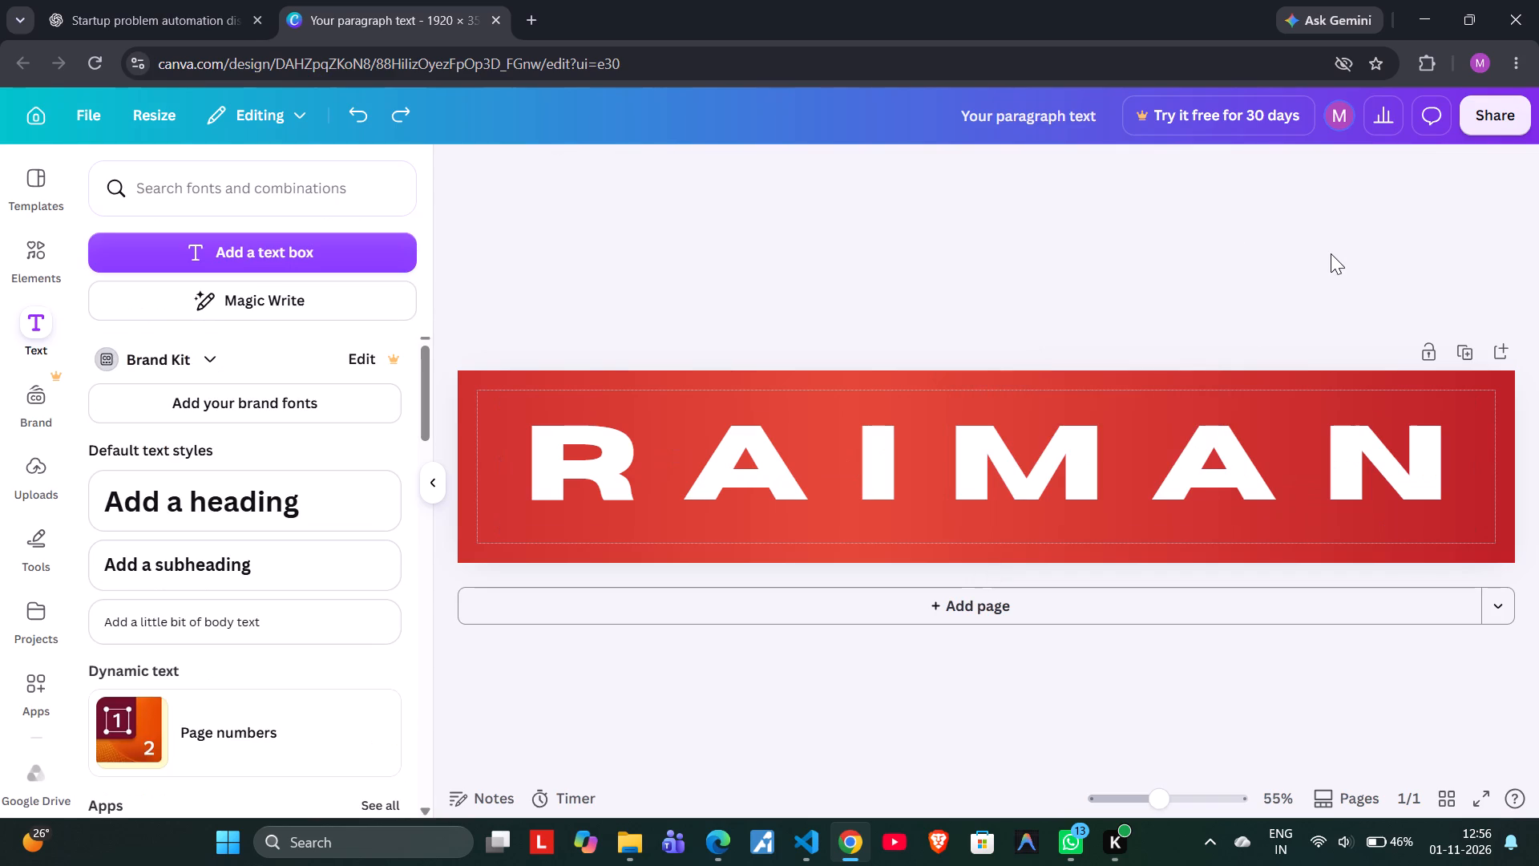
Set the letter spacing of the RAIMAN text to 351 and deselect it.
{"action": "left_click", "coordinate": [1092, 450]}
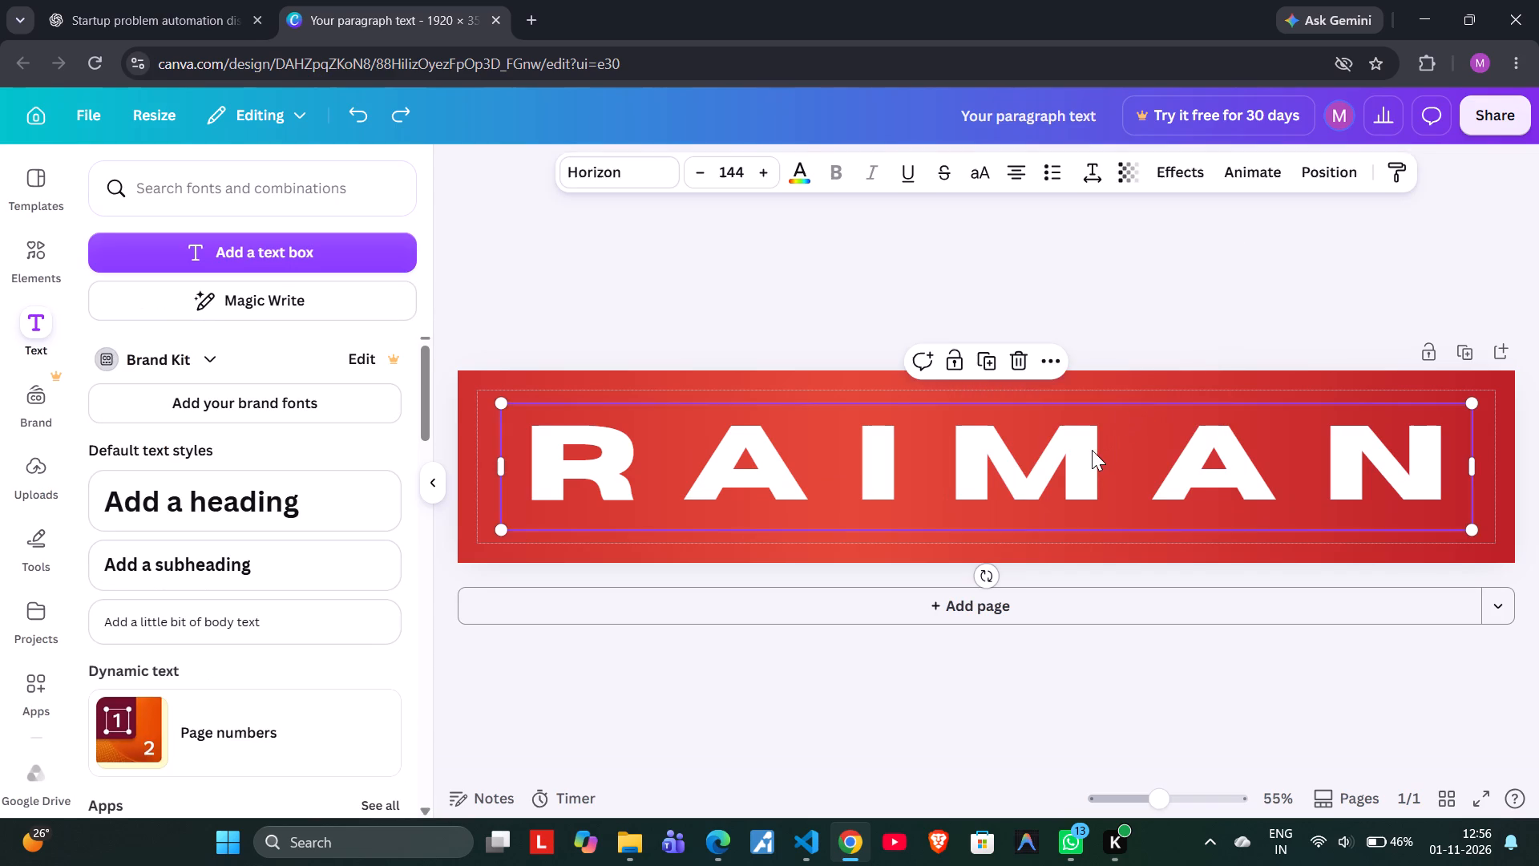
{"action": "left_click", "coordinate": [1098, 181]}
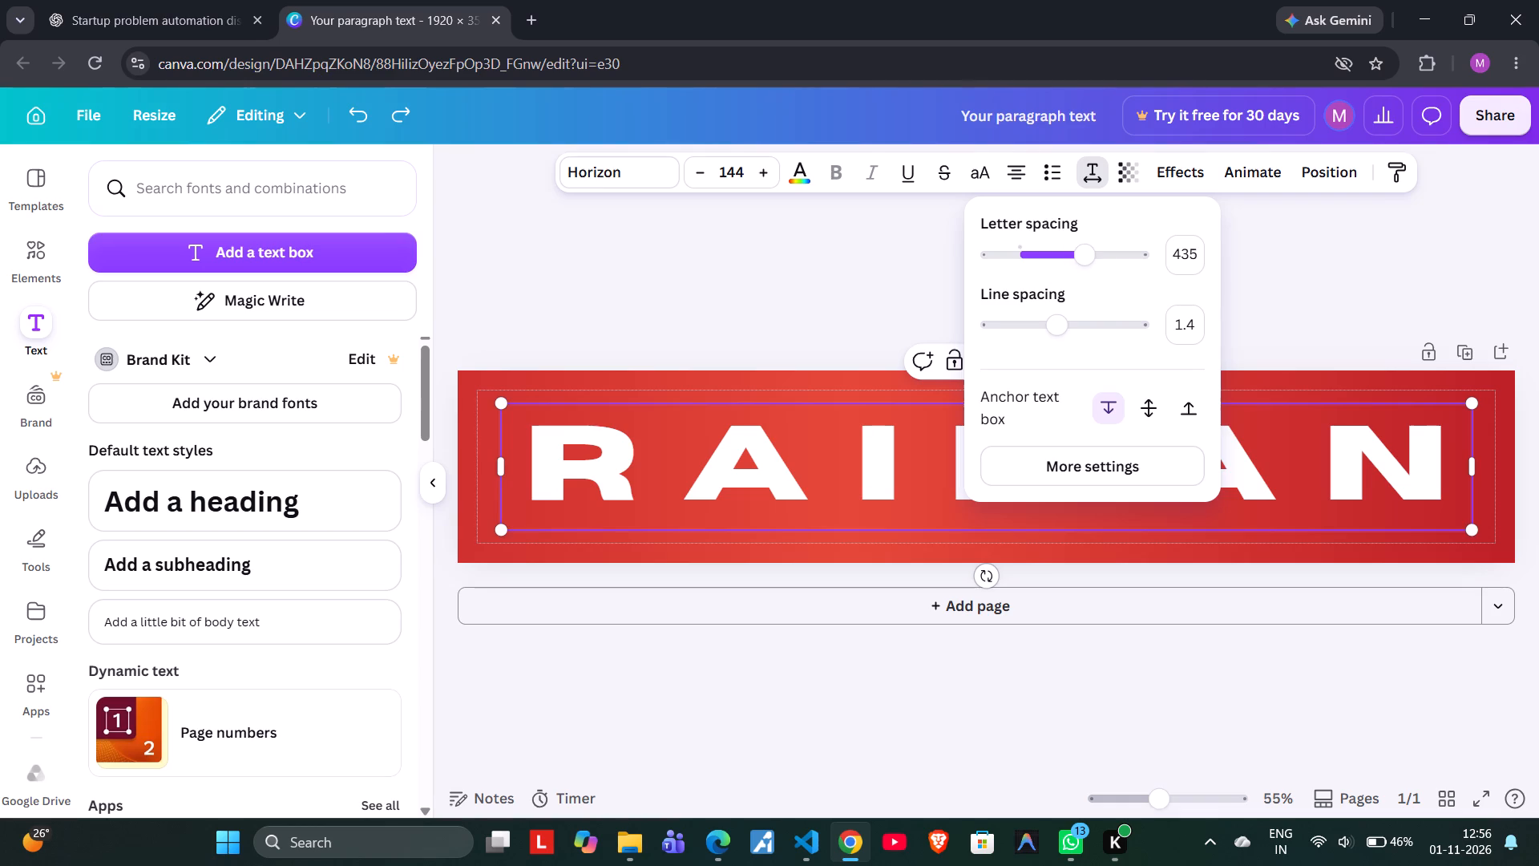
{"action": "left_click", "coordinate": [1072, 260]}
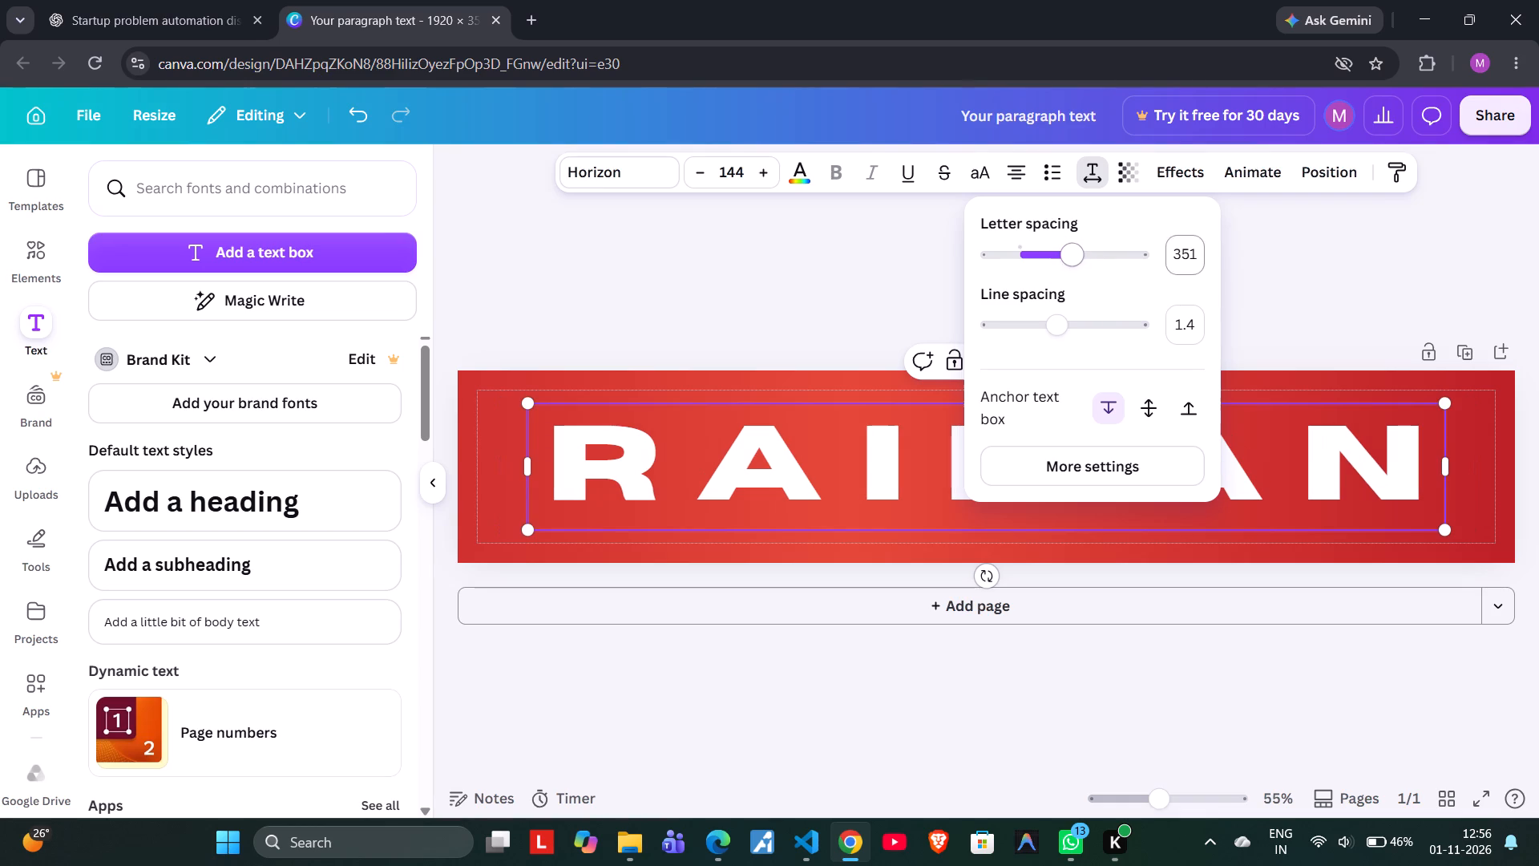
{"action": "left_click", "coordinate": [1244, 256]}
{"action": "left_click", "coordinate": [1244, 256]}
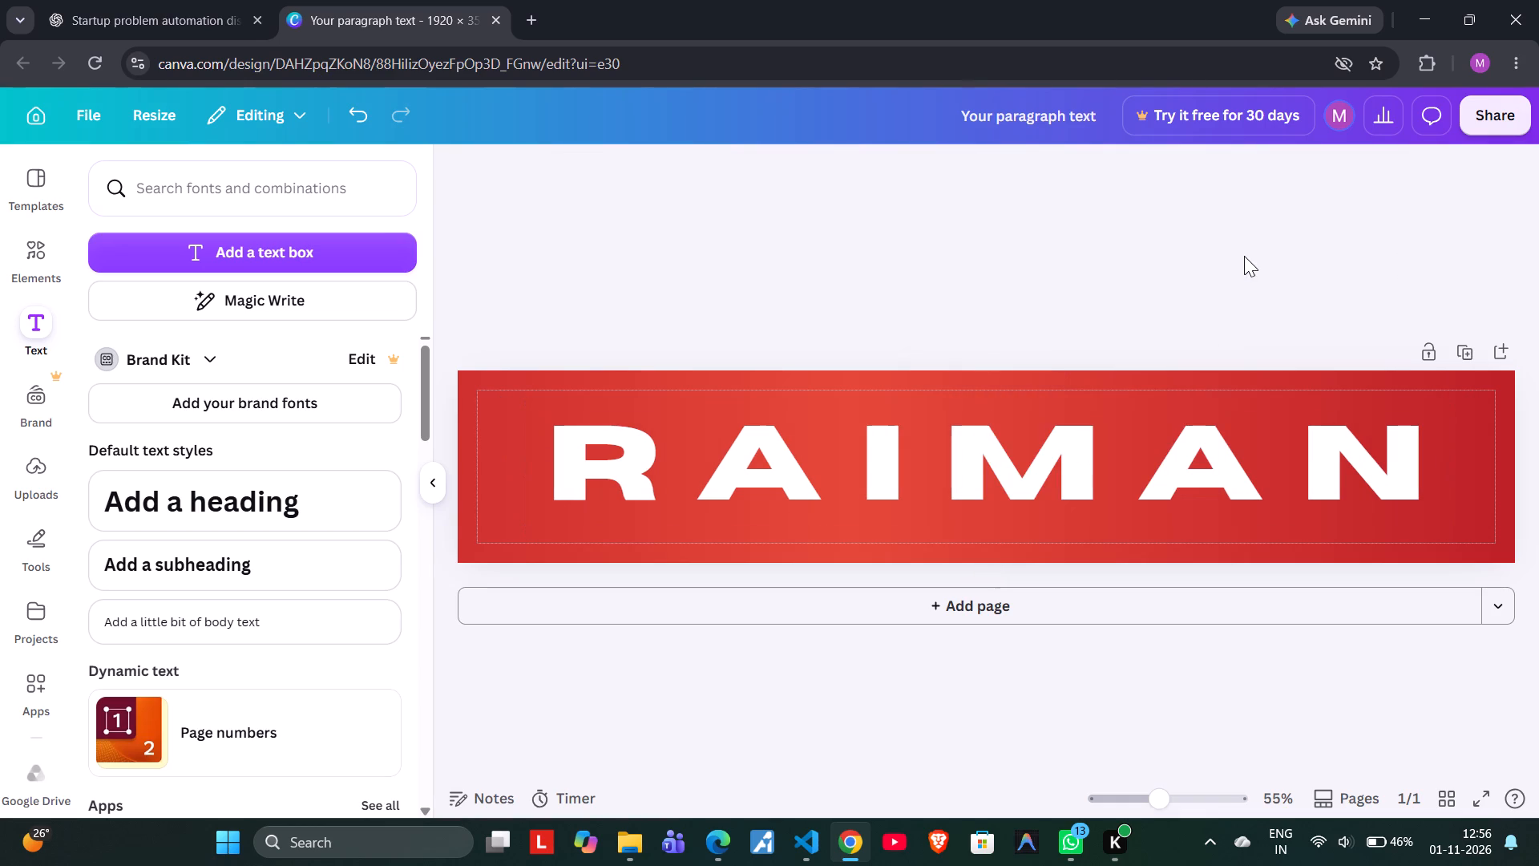
Select the RAIMAN text and browse the ready-made font combinations for a suitable text style.
{"action": "left_click", "coordinate": [1002, 455]}
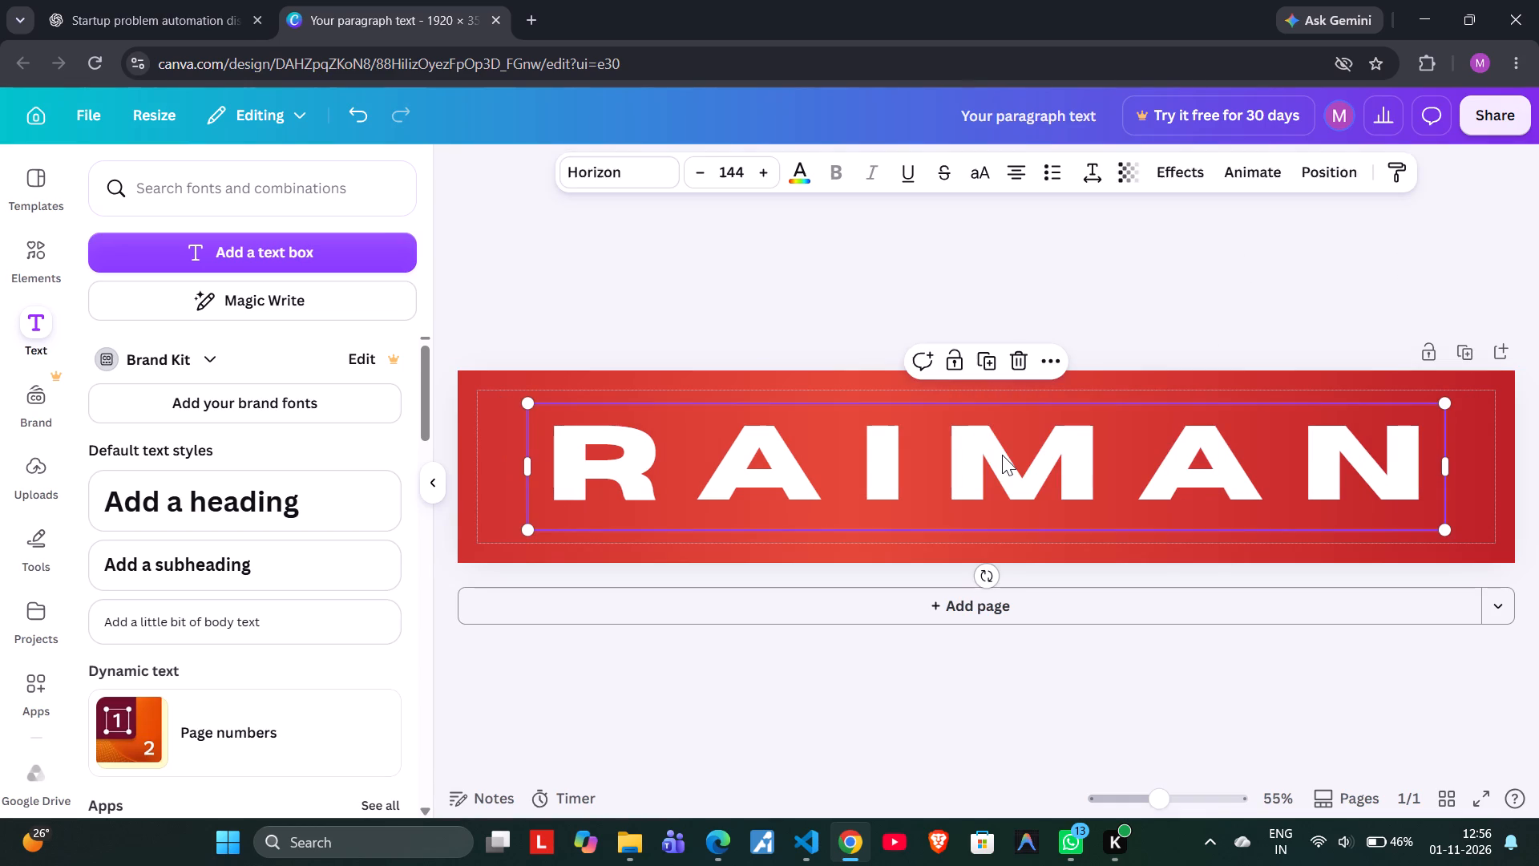
{"action": "double_click", "coordinate": [1002, 455]}
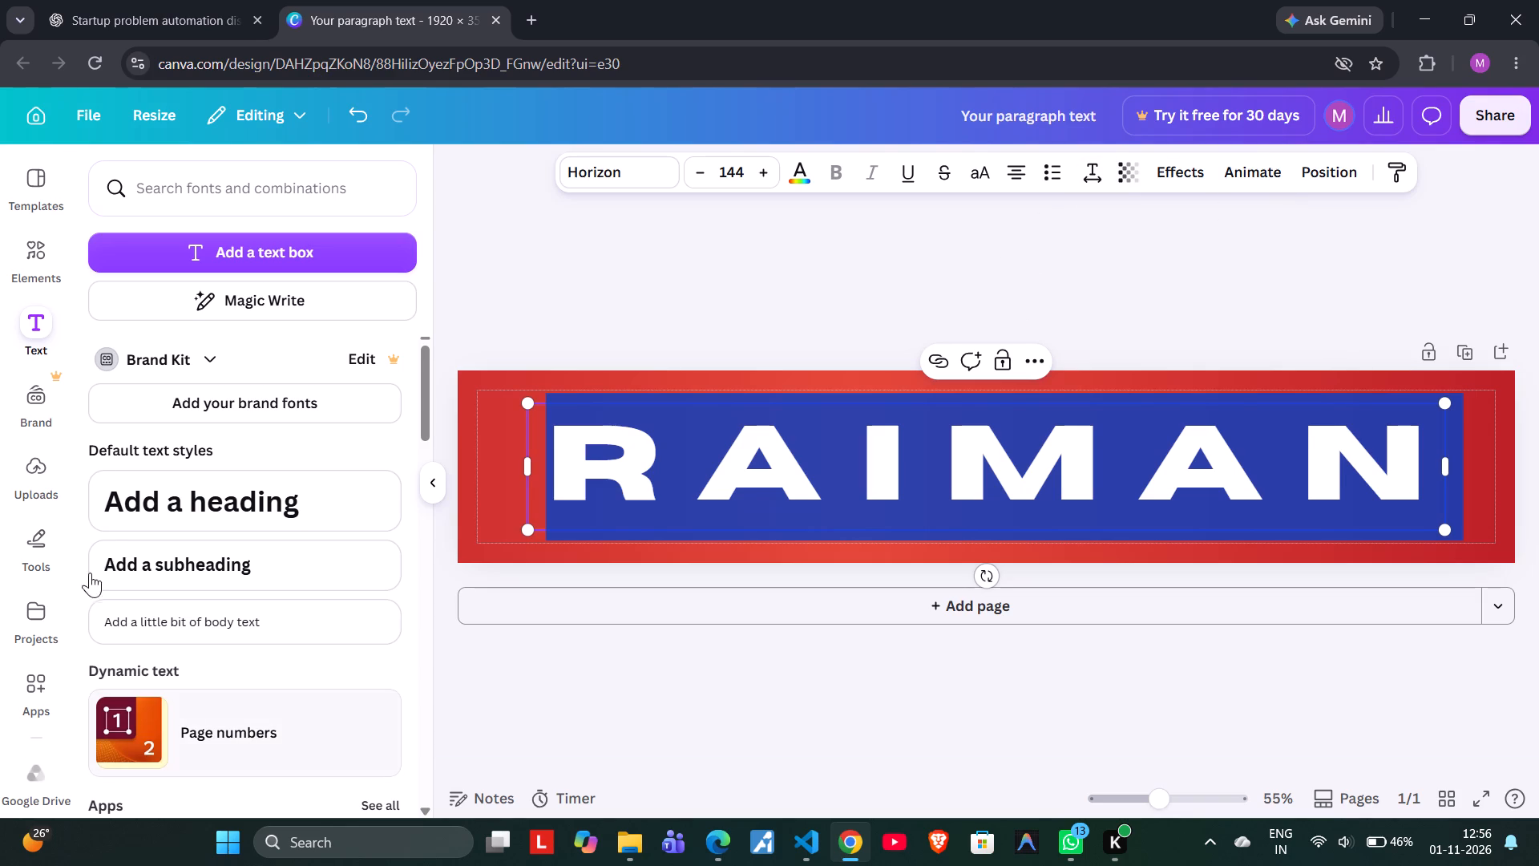
{"action": "scroll", "coordinate": [105, 439], "scroll_direction": "down", "scroll_amount": 4}
{"action": "scroll", "coordinate": [167, 576], "scroll_direction": "down", "scroll_amount": 2}
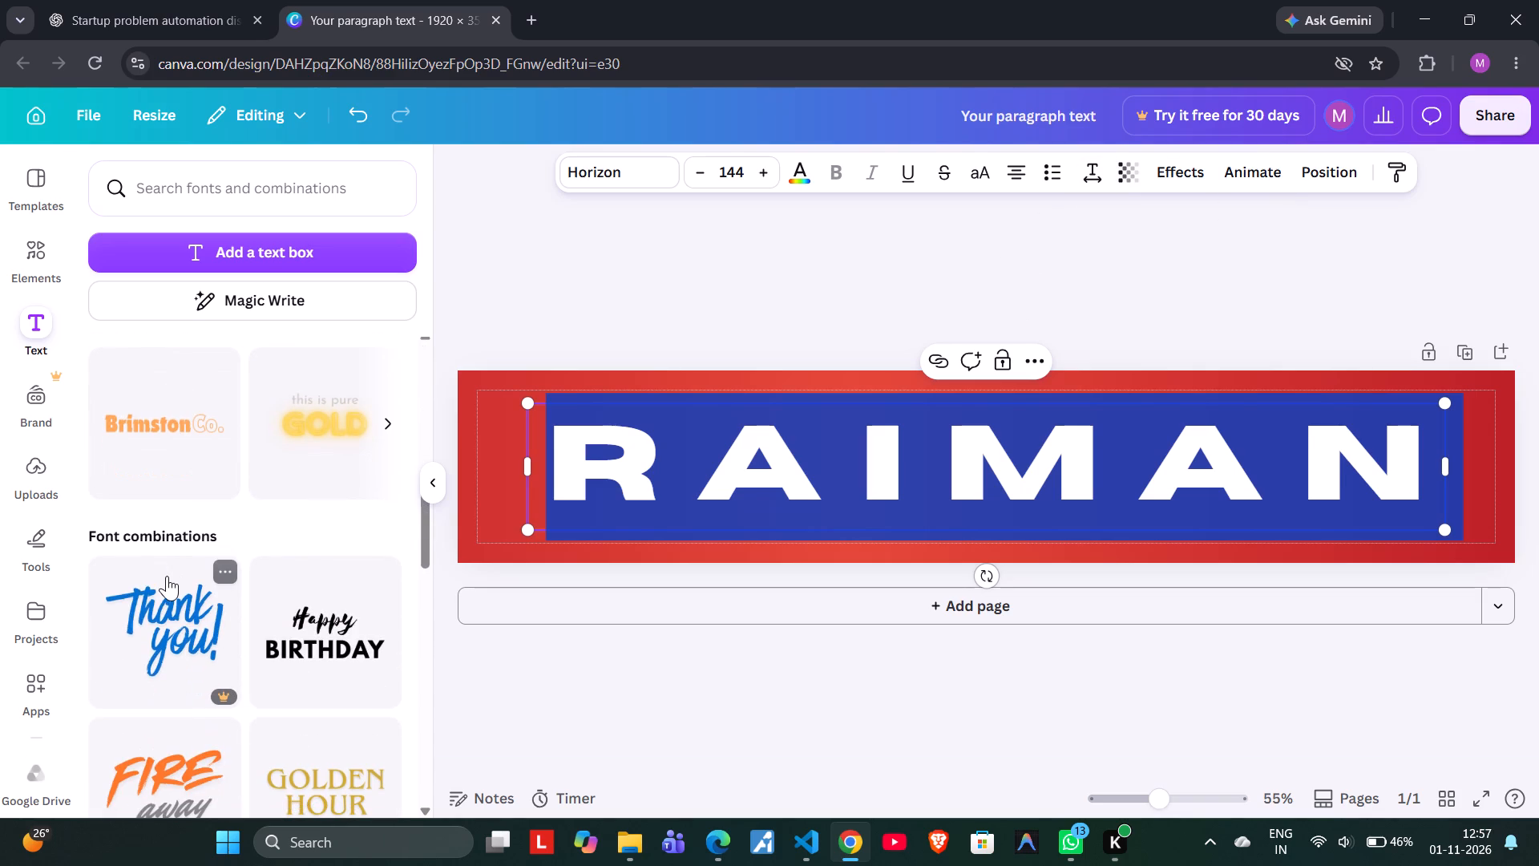
{"action": "scroll", "coordinate": [167, 576], "scroll_direction": "down", "scroll_amount": 6}
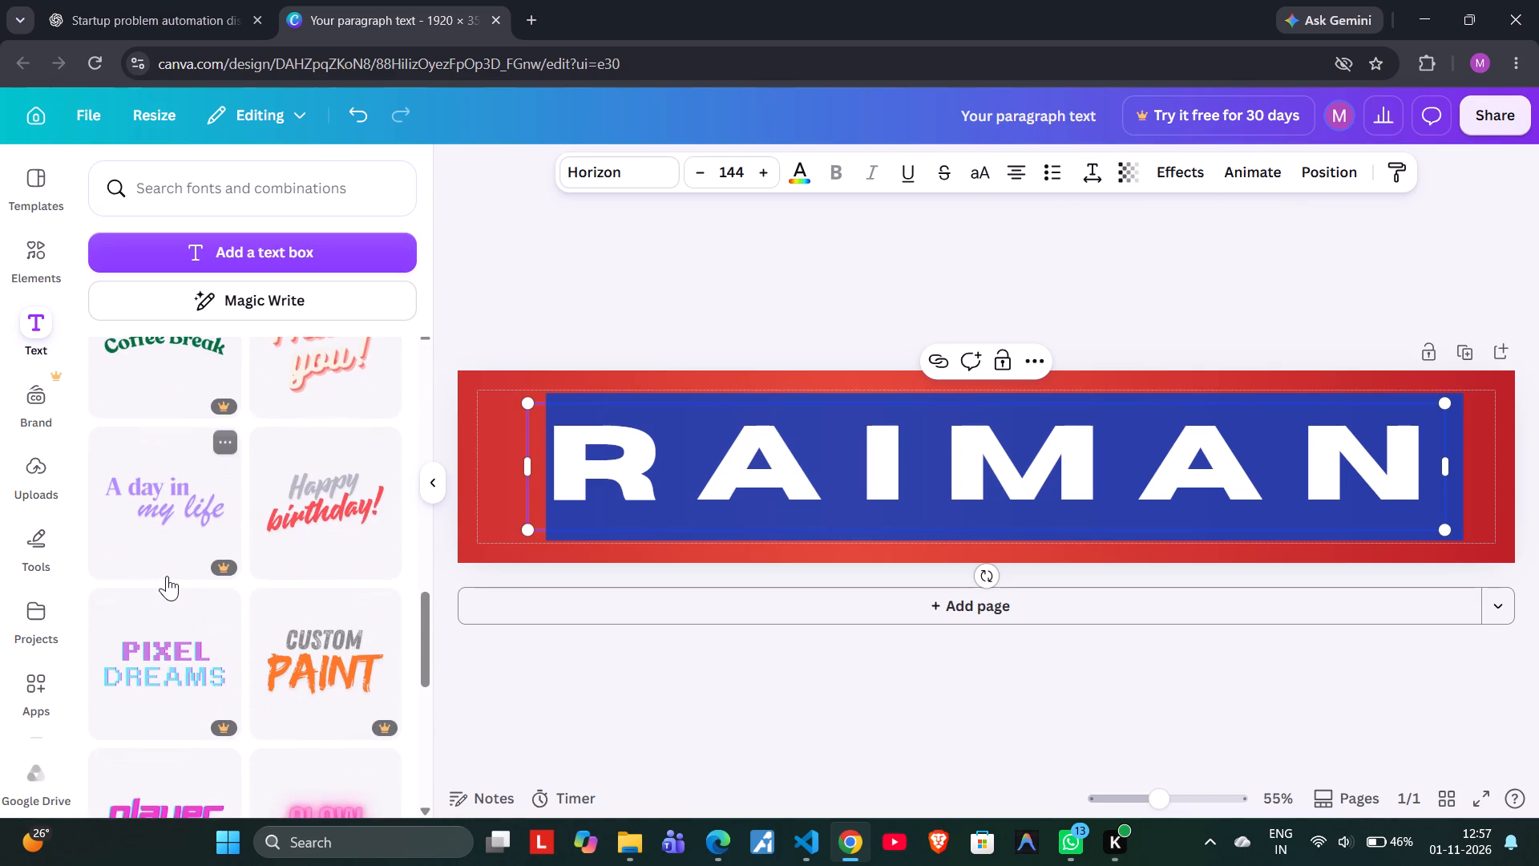
{"action": "scroll", "coordinate": [167, 576], "scroll_direction": "down", "scroll_amount": 2}
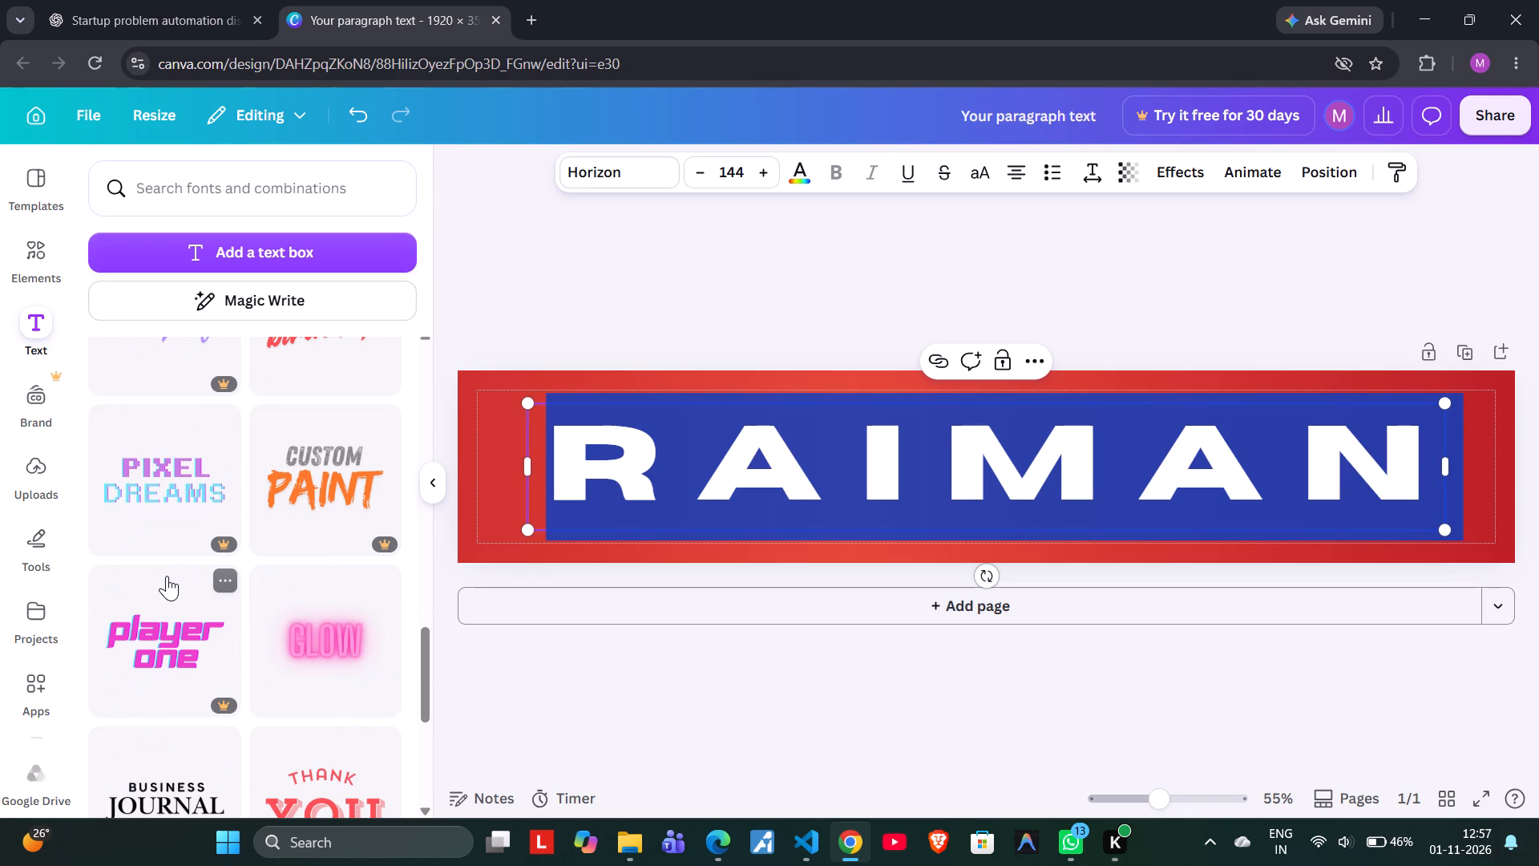
{"action": "scroll", "coordinate": [287, 622], "scroll_direction": "down", "scroll_amount": 5}
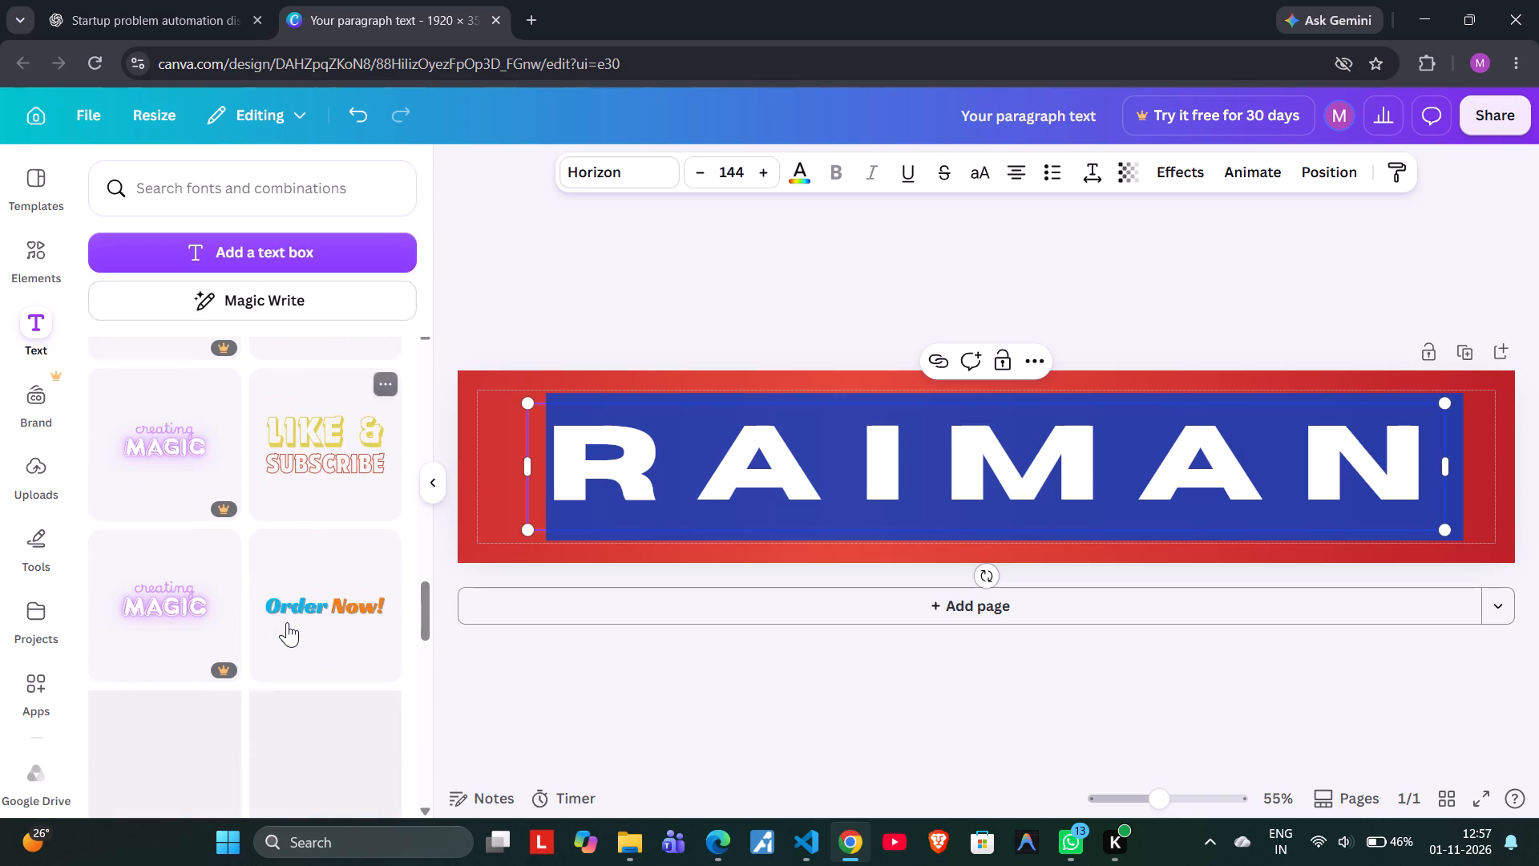
{"action": "scroll", "coordinate": [287, 622], "scroll_direction": "down", "scroll_amount": 6}
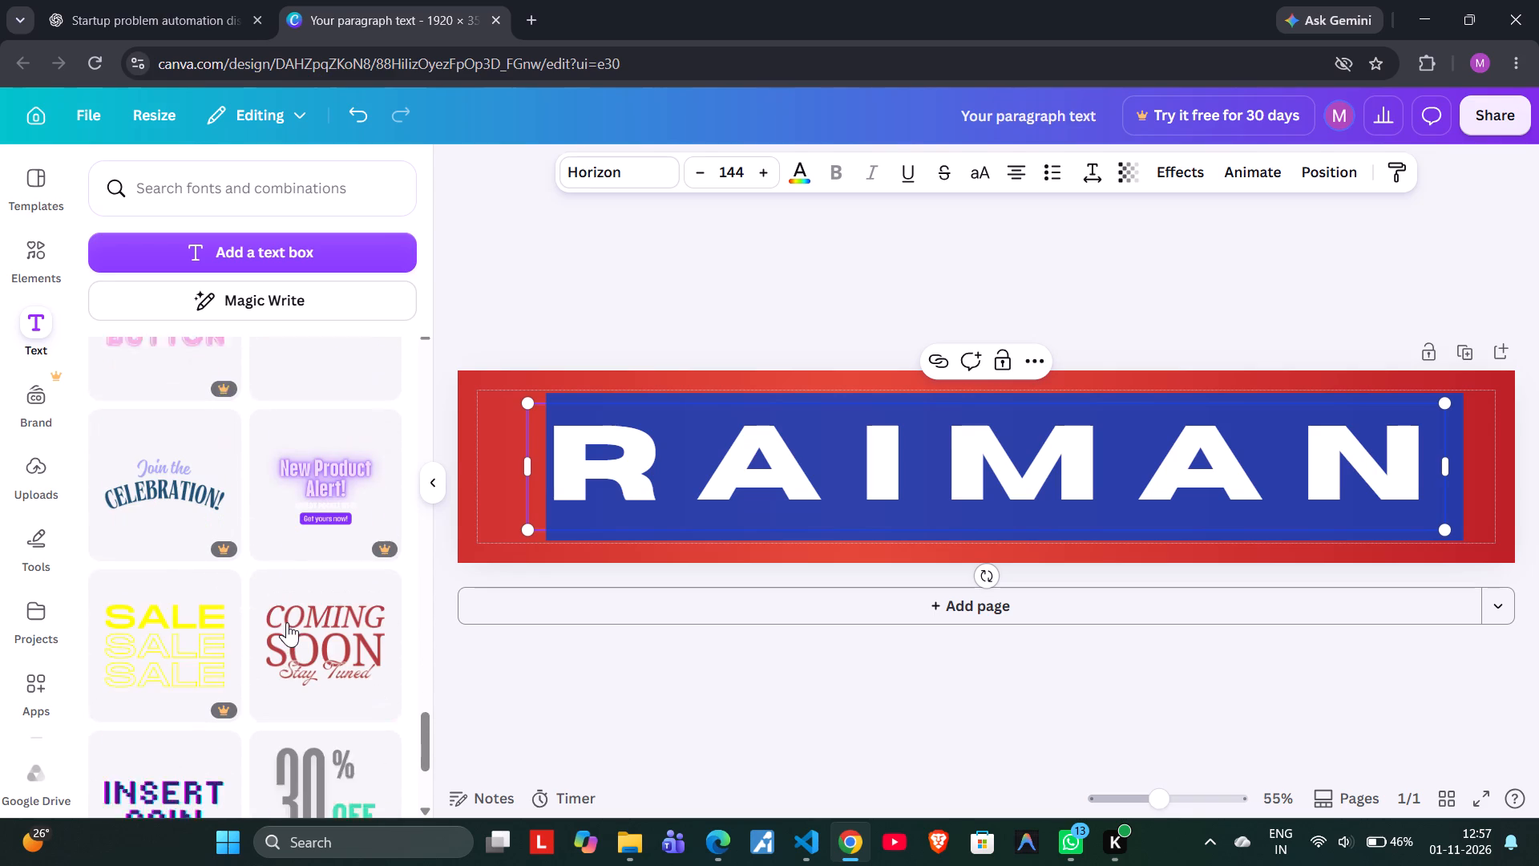
{"action": "scroll", "coordinate": [287, 622], "scroll_direction": "down", "scroll_amount": 1}
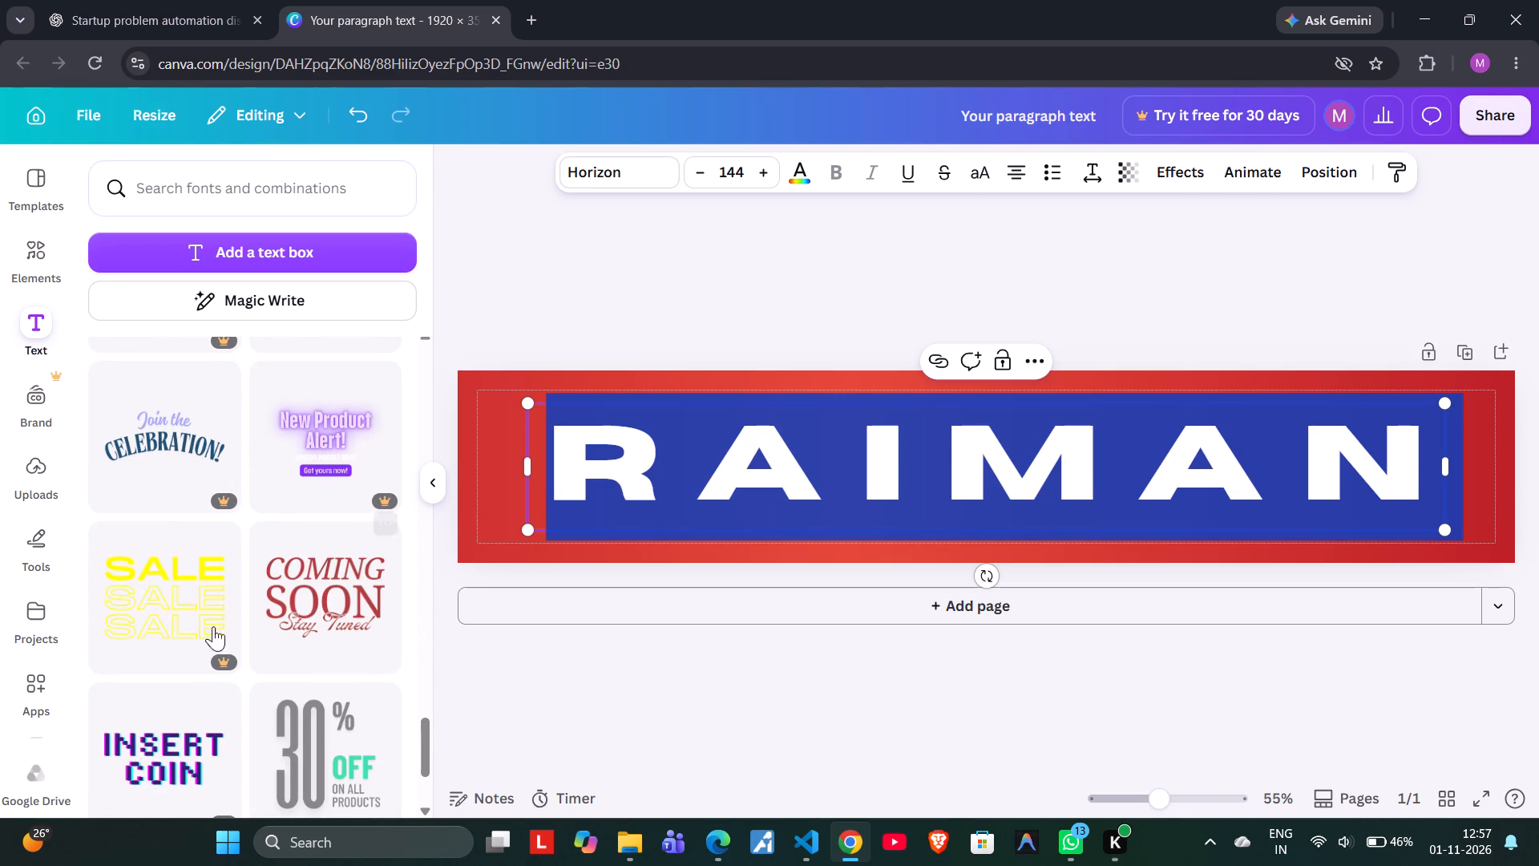
{"action": "scroll", "coordinate": [176, 657], "scroll_direction": "down", "scroll_amount": 6}
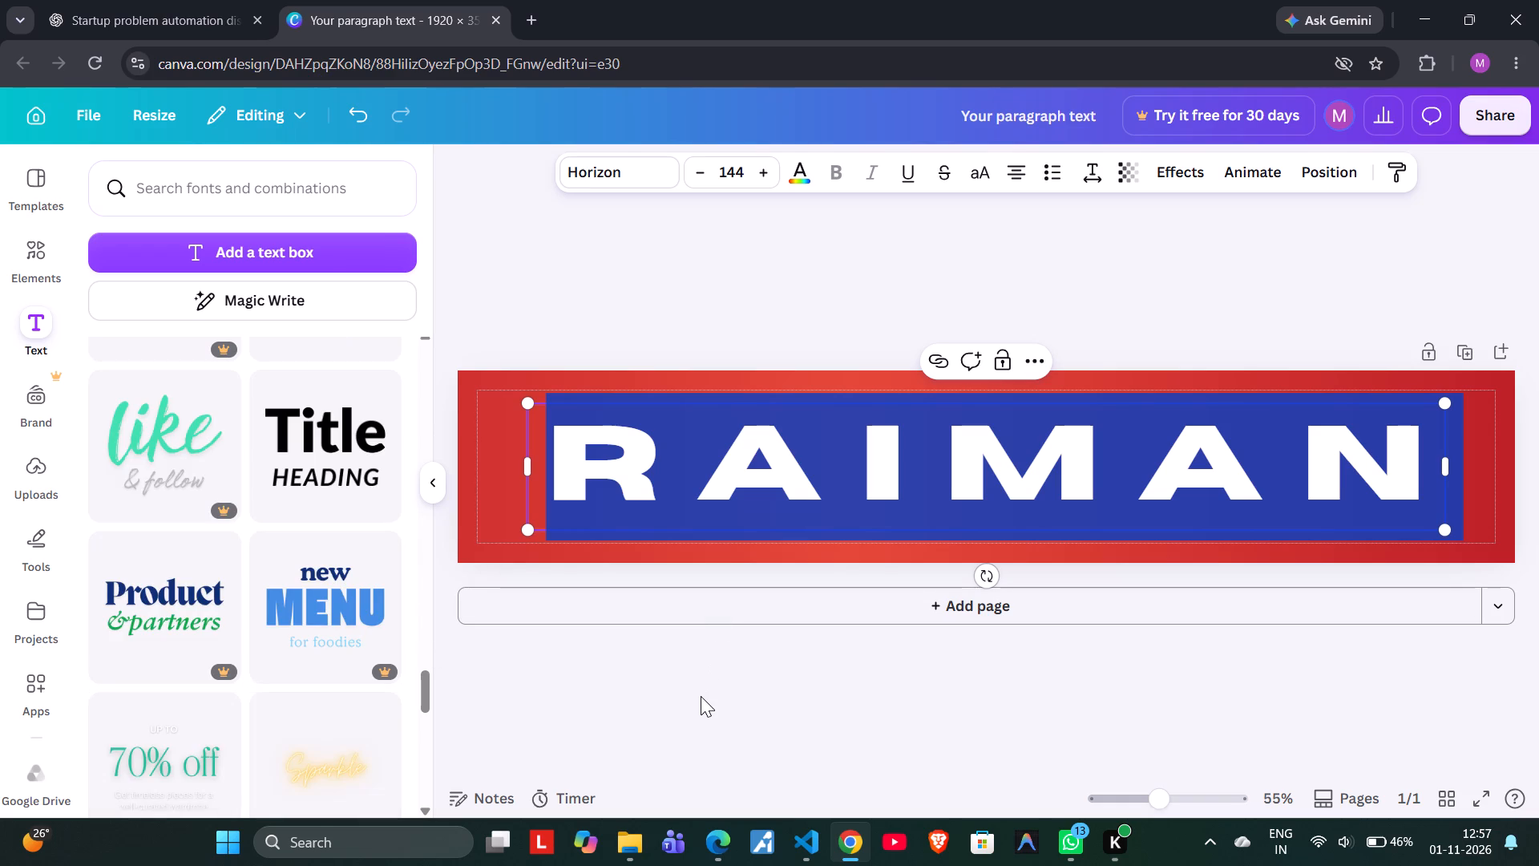
{"action": "scroll", "coordinate": [701, 696], "scroll_direction": "down", "scroll_amount": 1}
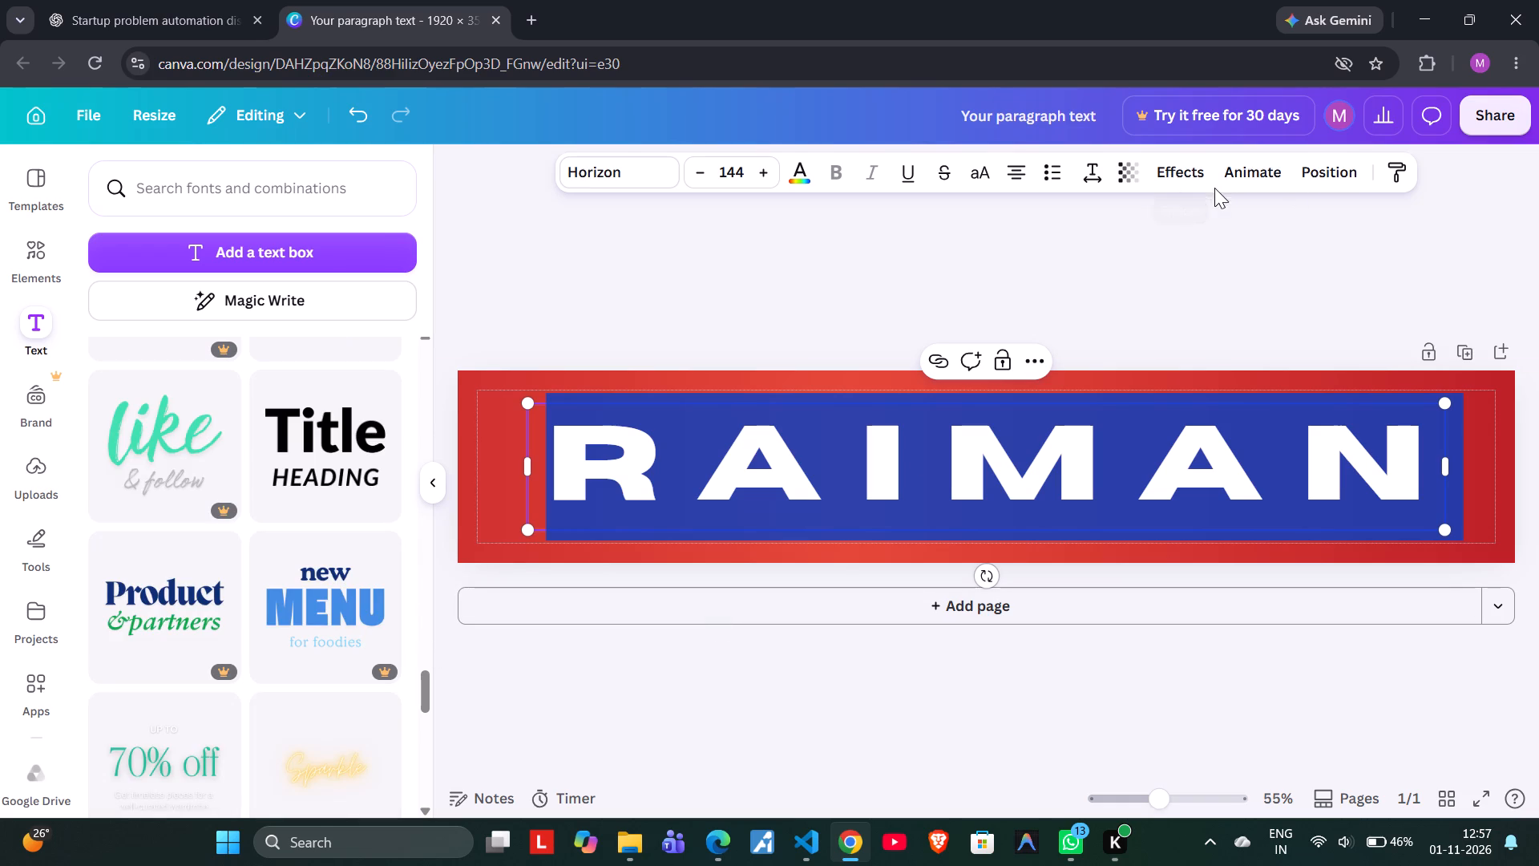
Review the text effects available for the RAIMAN text, including the DepthText app's description, and close the effects list.
{"action": "left_click", "coordinate": [1195, 185]}
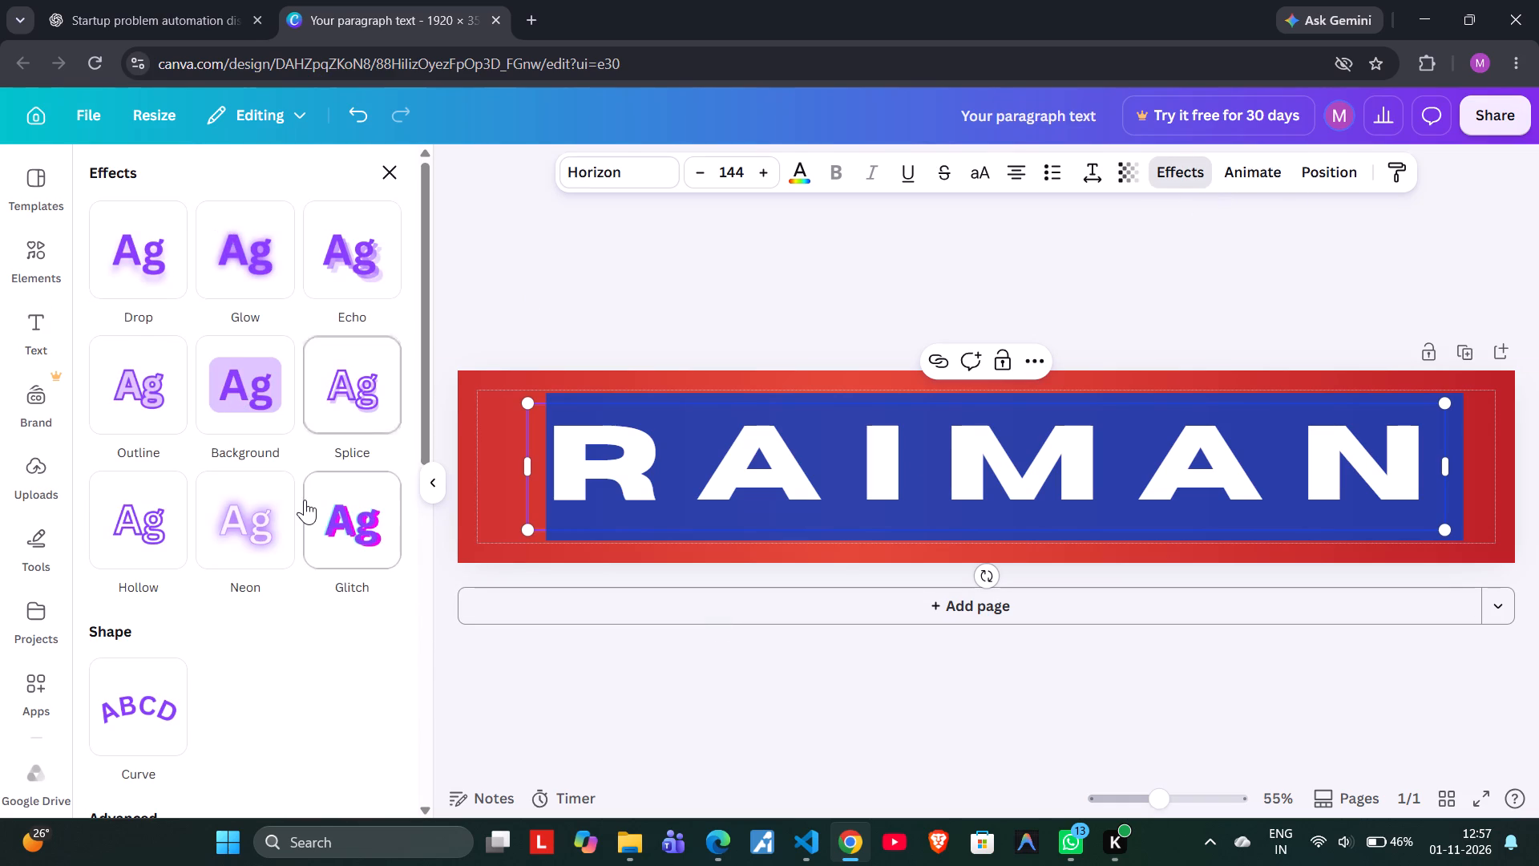
{"action": "scroll", "coordinate": [305, 500], "scroll_direction": "down", "scroll_amount": 8}
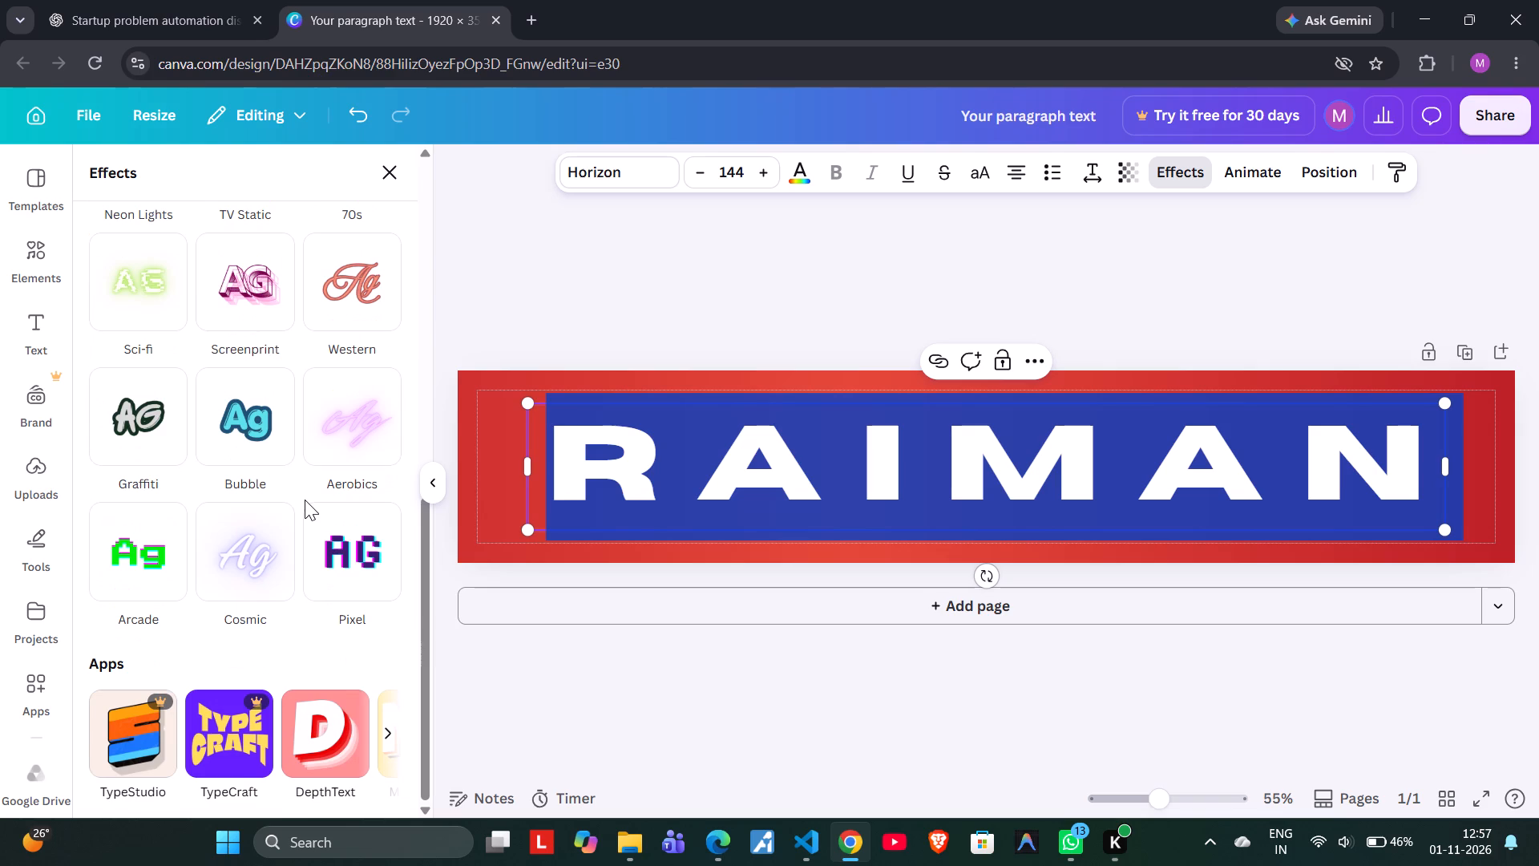
{"action": "scroll", "coordinate": [305, 500], "scroll_direction": "down", "scroll_amount": 2}
{"action": "left_click", "coordinate": [323, 733]}
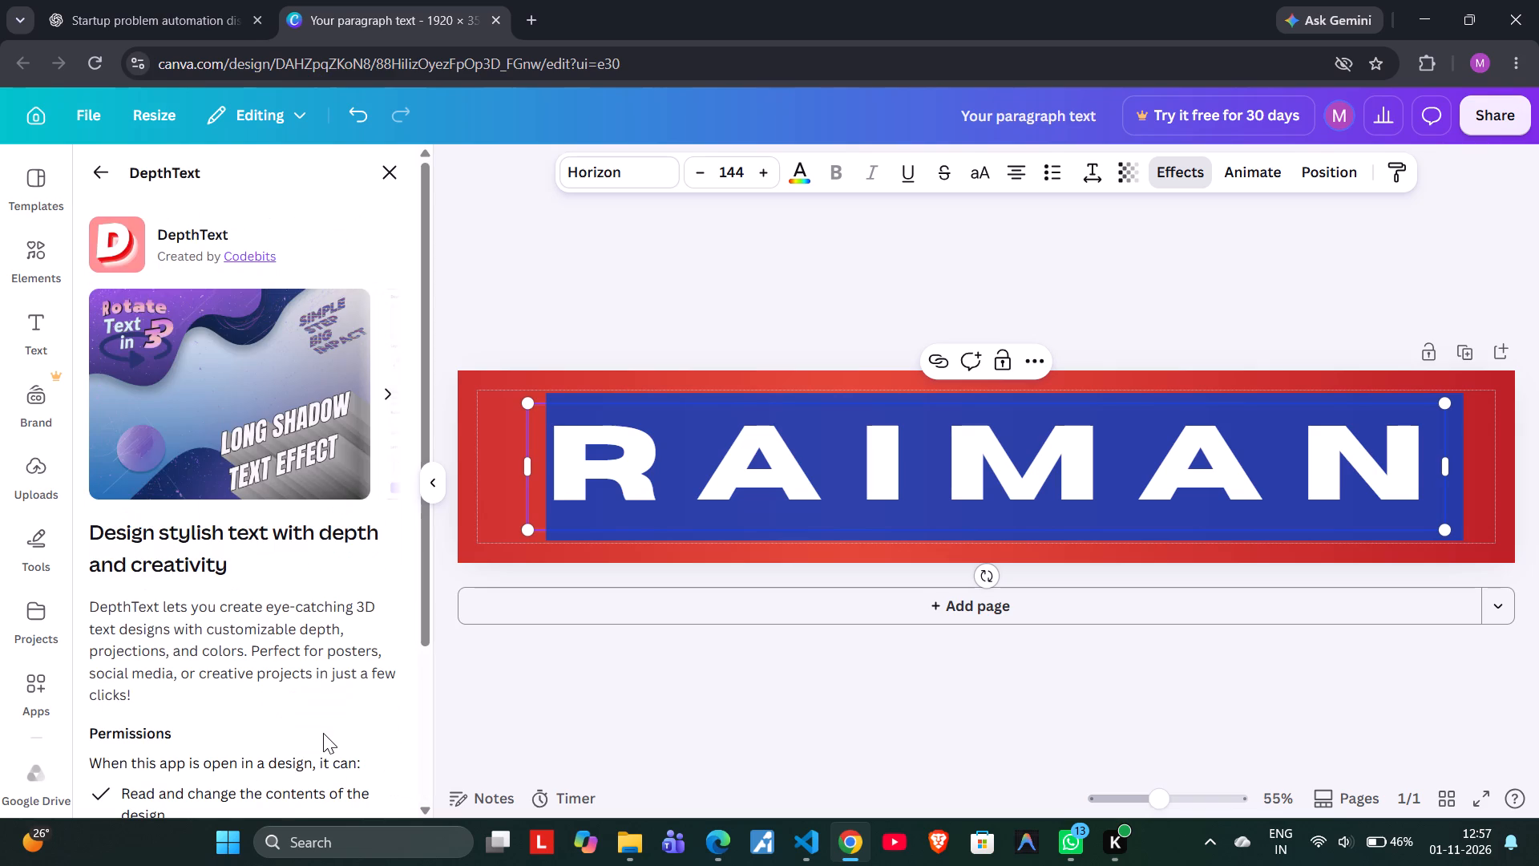
{"action": "left_click", "coordinate": [393, 182]}
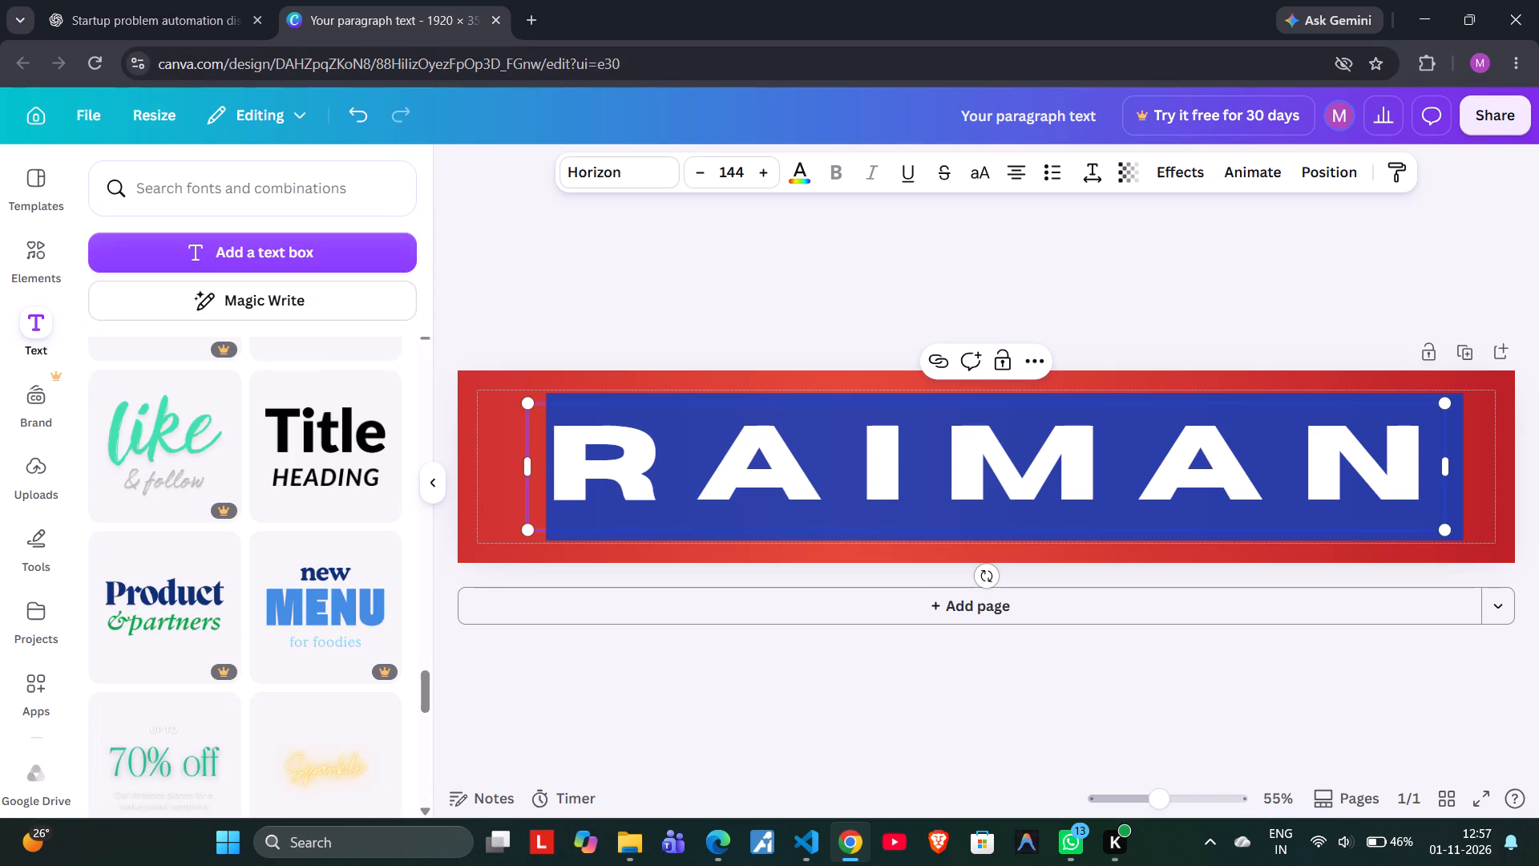
{"action": "scroll", "coordinate": [315, 480], "scroll_direction": "up", "scroll_amount": 13}
{"action": "scroll", "coordinate": [315, 480], "scroll_direction": "down", "scroll_amount": 1}
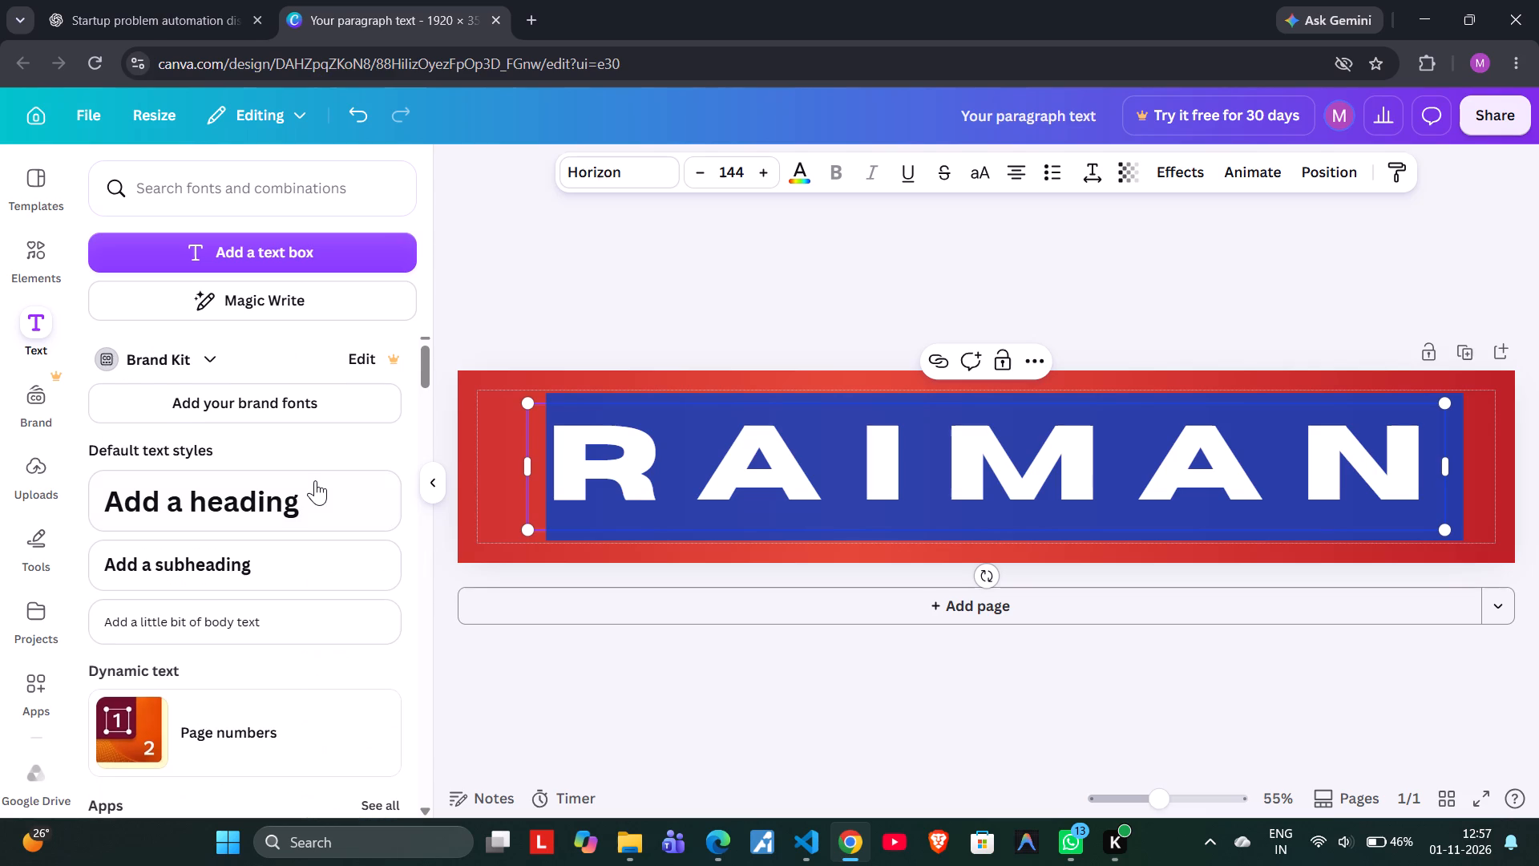
{"action": "scroll", "coordinate": [315, 480], "scroll_direction": "down", "scroll_amount": 6}
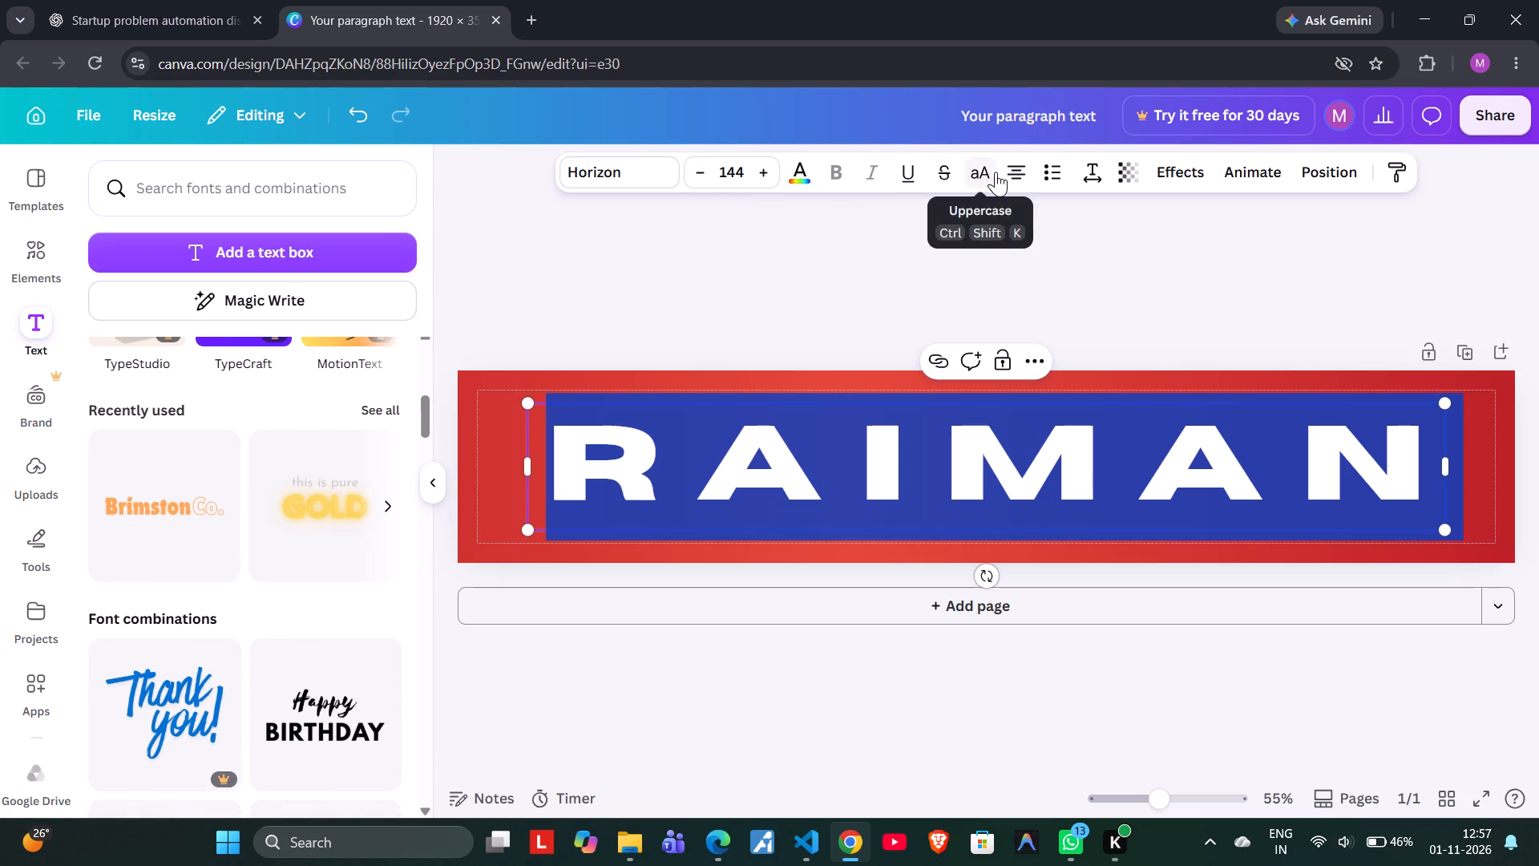
{"action": "scroll", "coordinate": [232, 593], "scroll_direction": "down", "scroll_amount": 11}
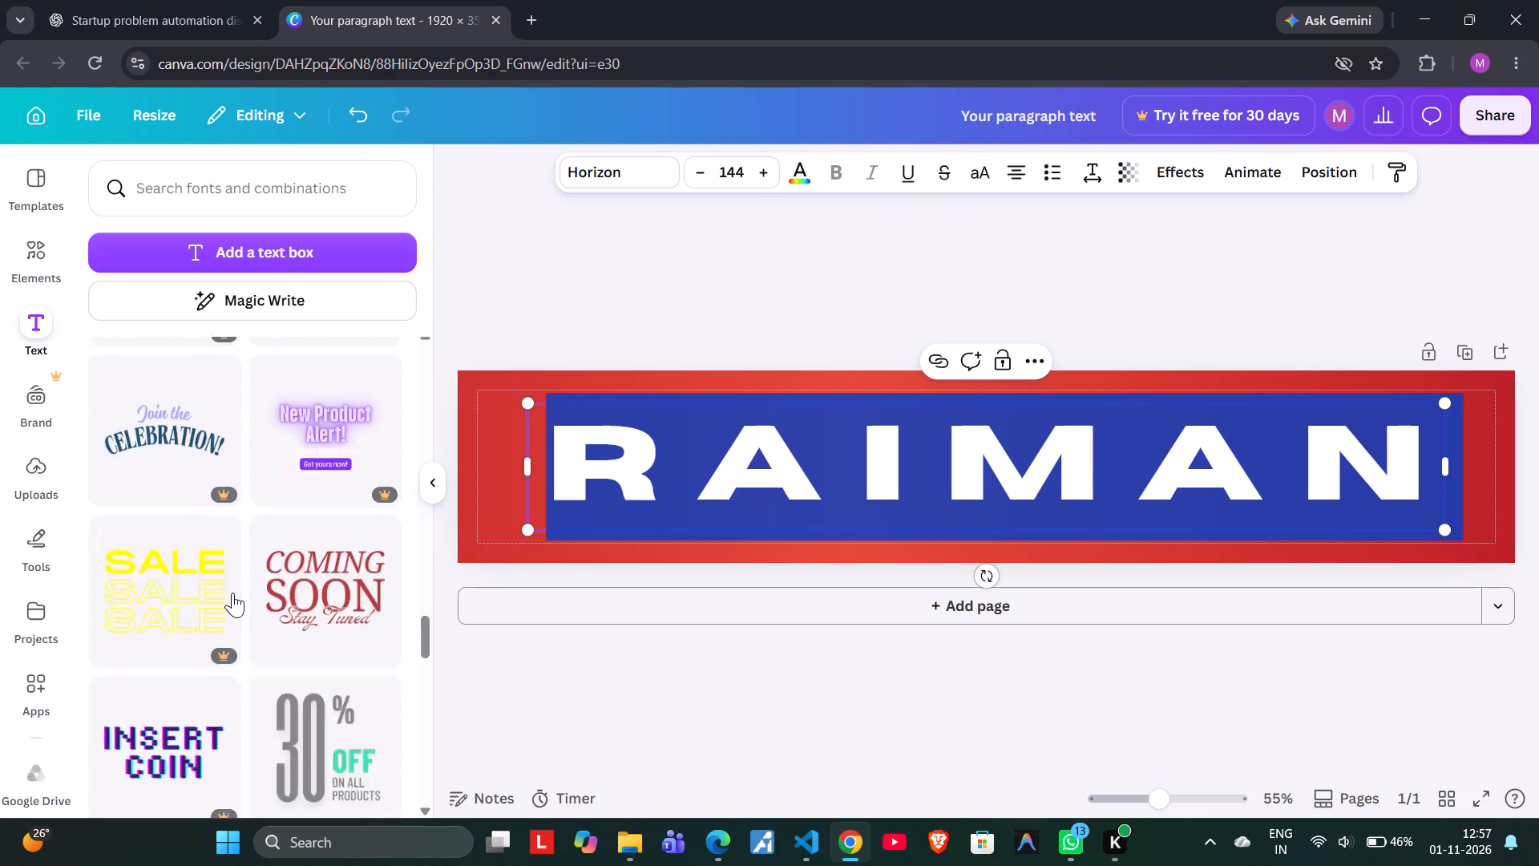
{"action": "scroll", "coordinate": [232, 593], "scroll_direction": "down", "scroll_amount": 4}
{"action": "scroll", "coordinate": [232, 593], "scroll_direction": "up", "scroll_amount": 2}
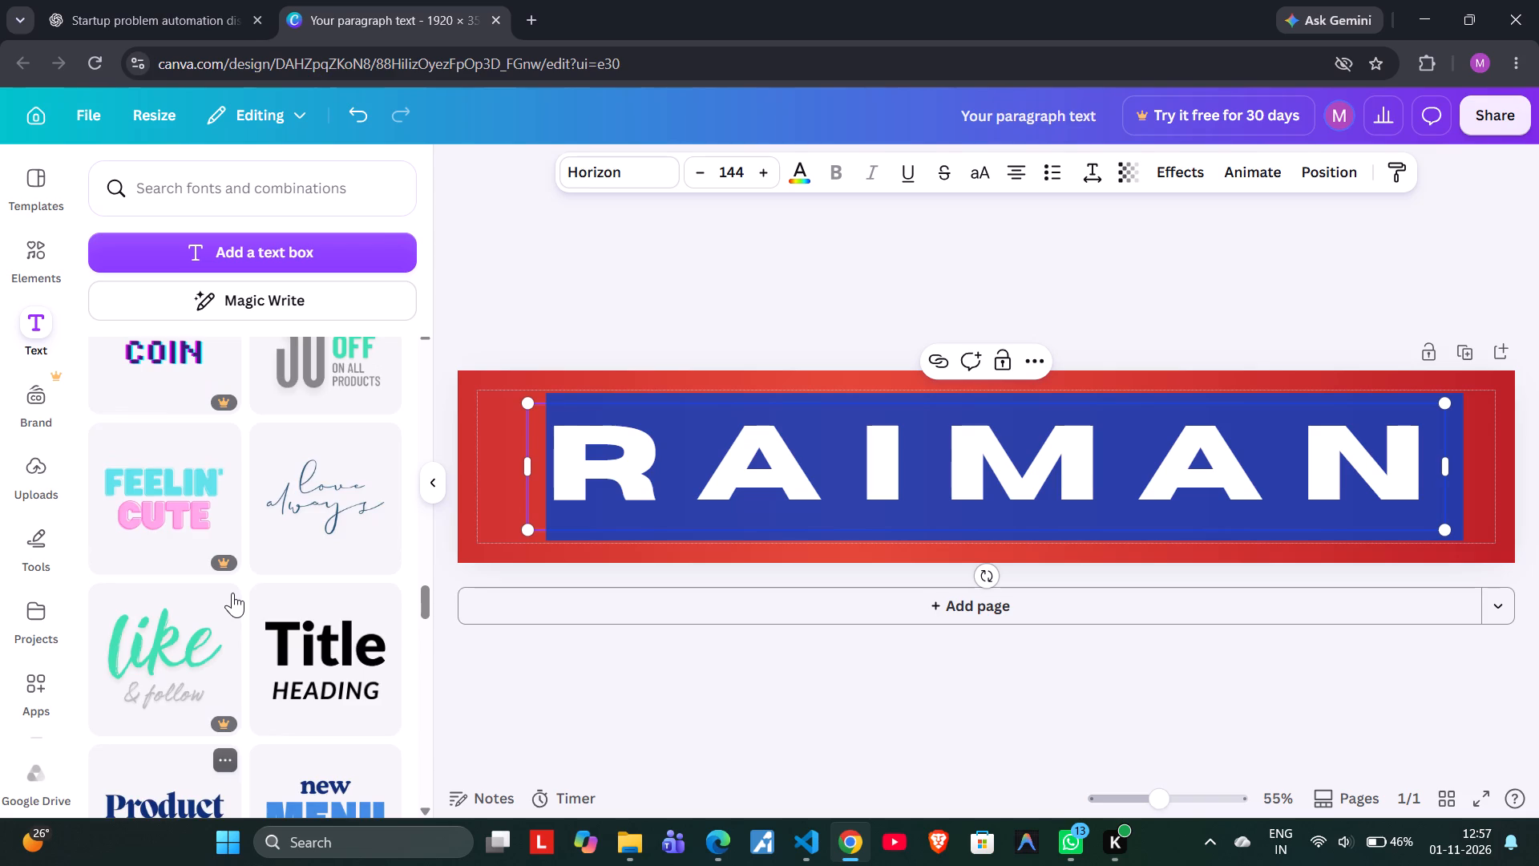
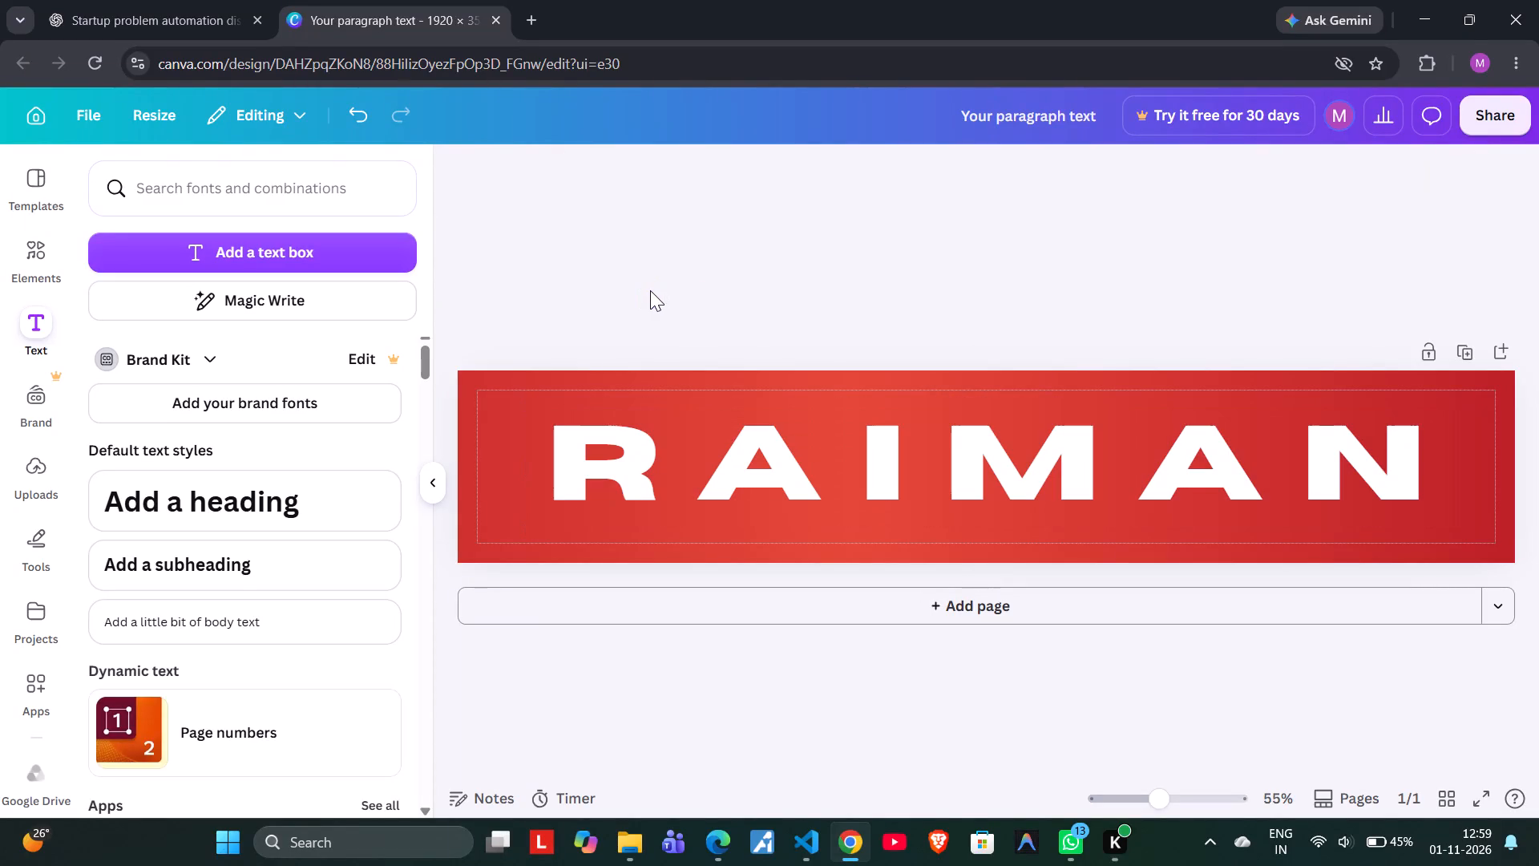
Apply the Outline text effect to the RAIMAN text.
{"action": "left_click", "coordinate": [753, 432]}
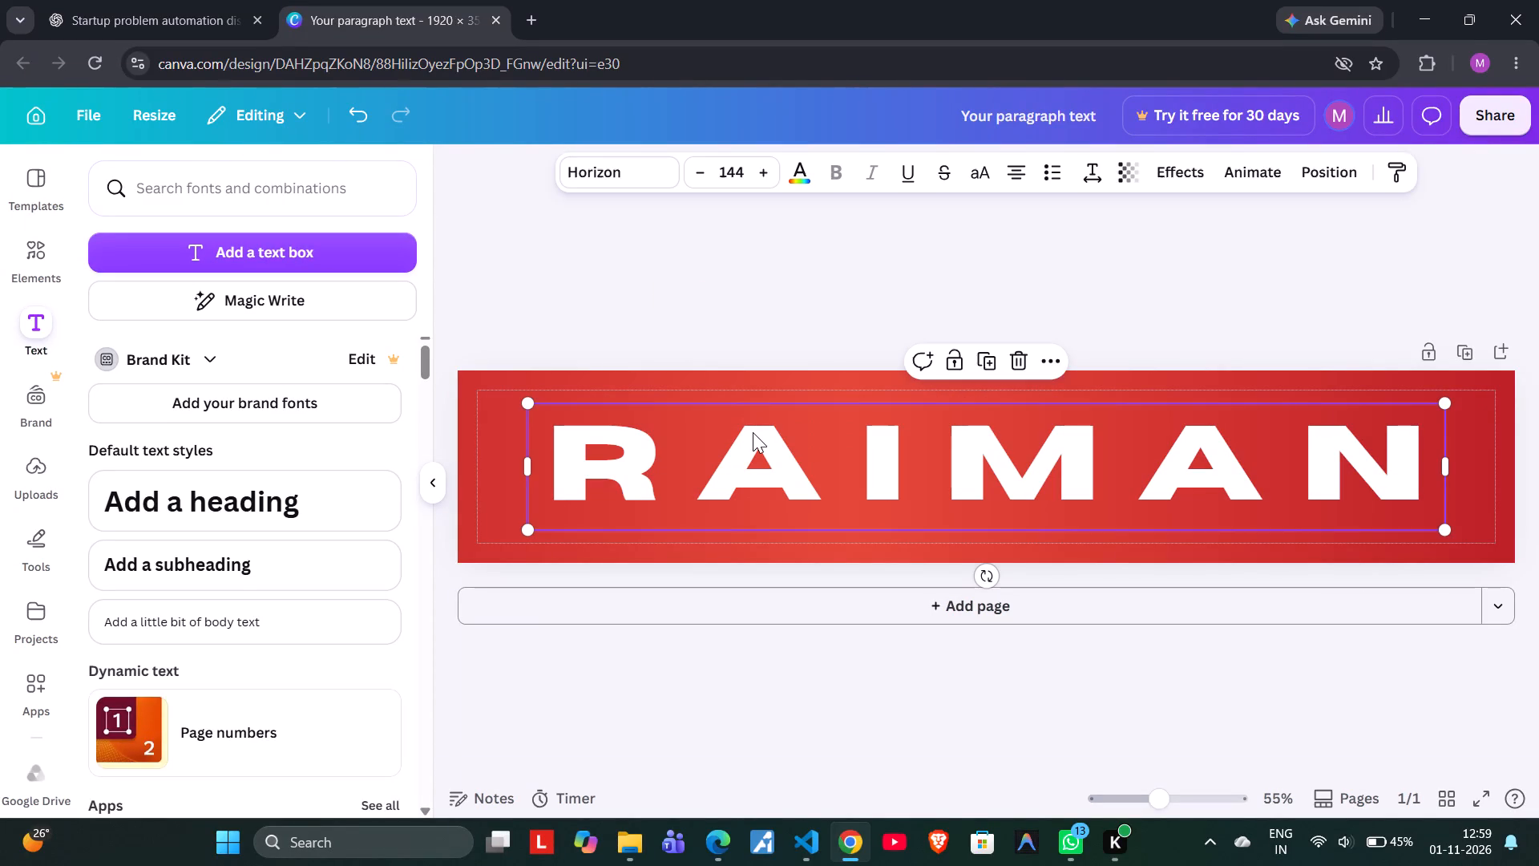
{"action": "left_click", "coordinate": [1203, 179]}
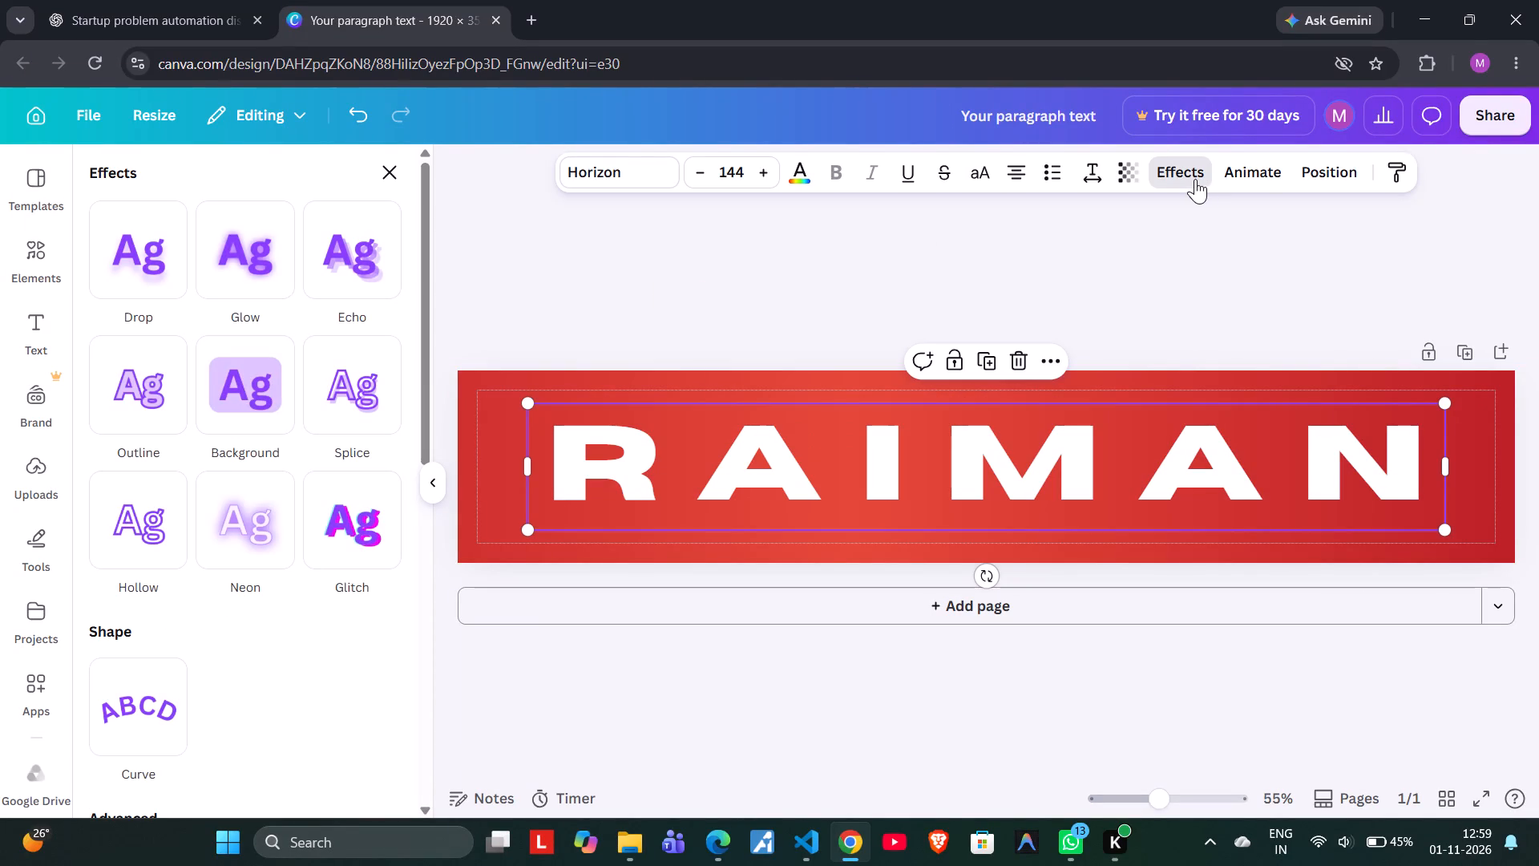
{"action": "left_click", "coordinate": [131, 364]}
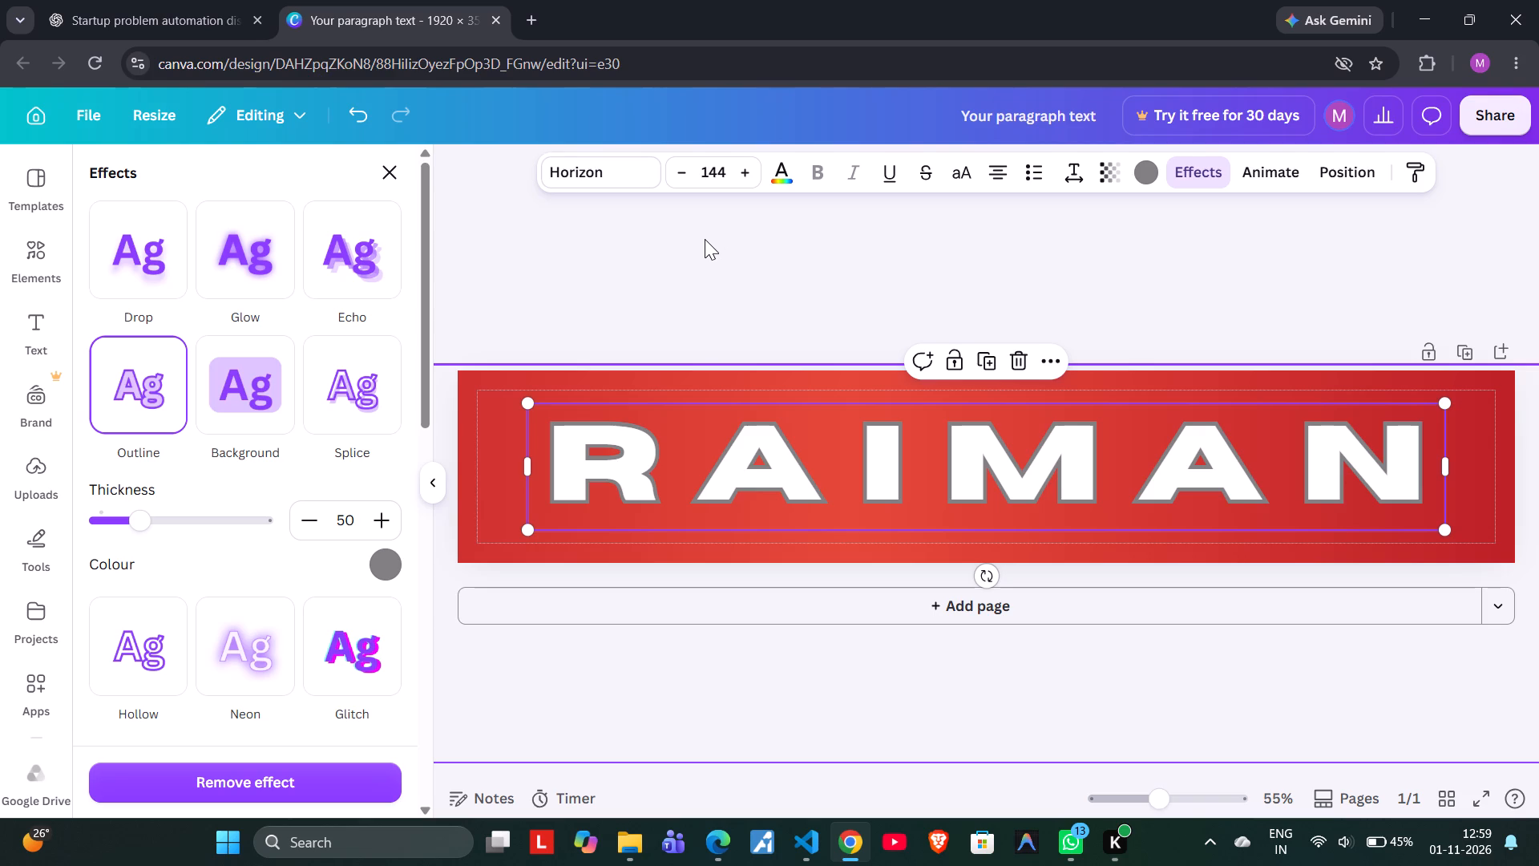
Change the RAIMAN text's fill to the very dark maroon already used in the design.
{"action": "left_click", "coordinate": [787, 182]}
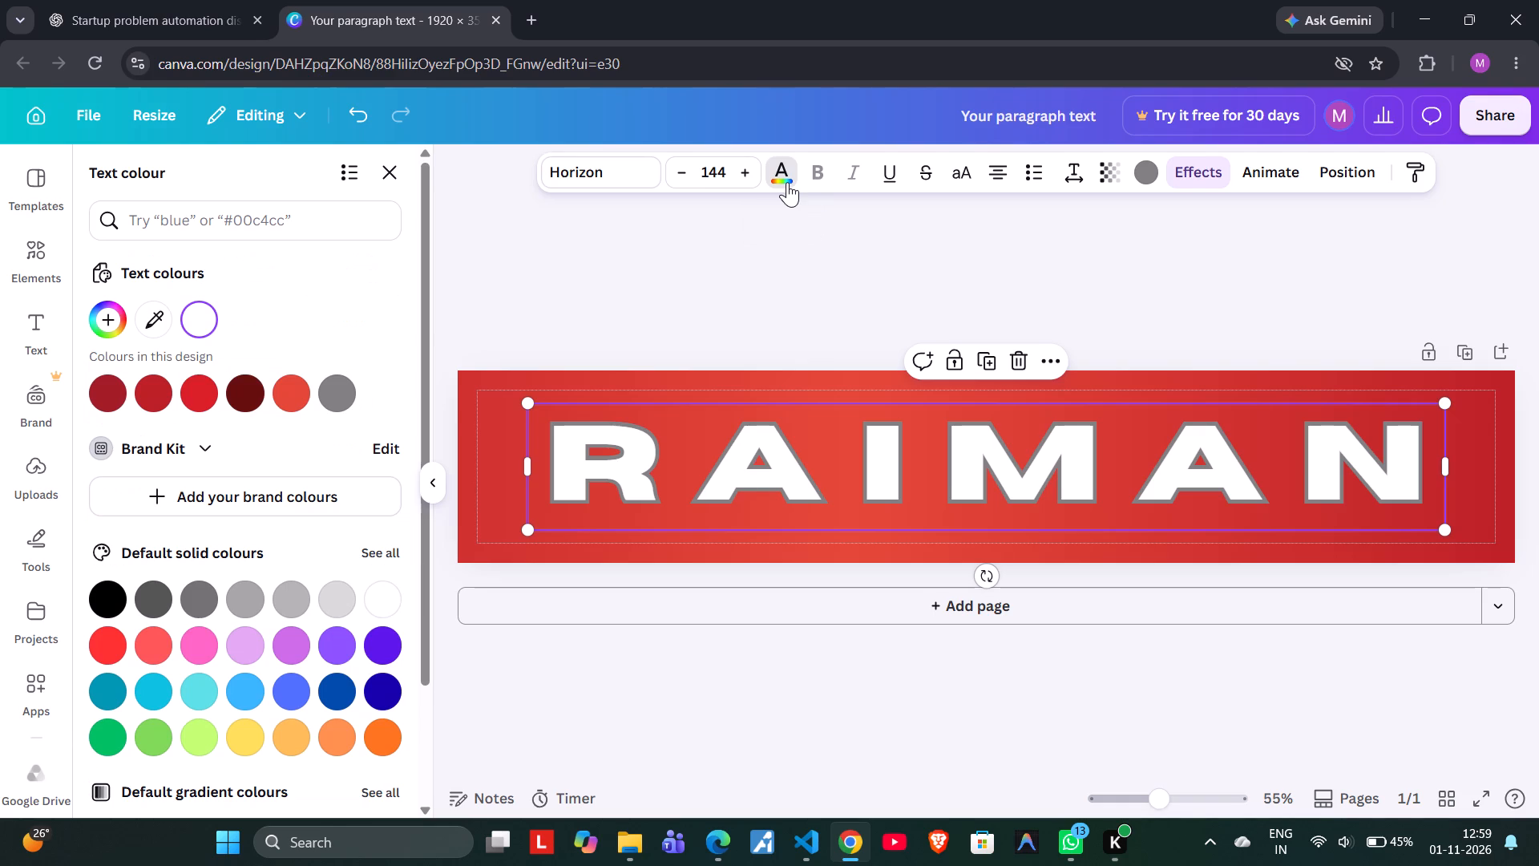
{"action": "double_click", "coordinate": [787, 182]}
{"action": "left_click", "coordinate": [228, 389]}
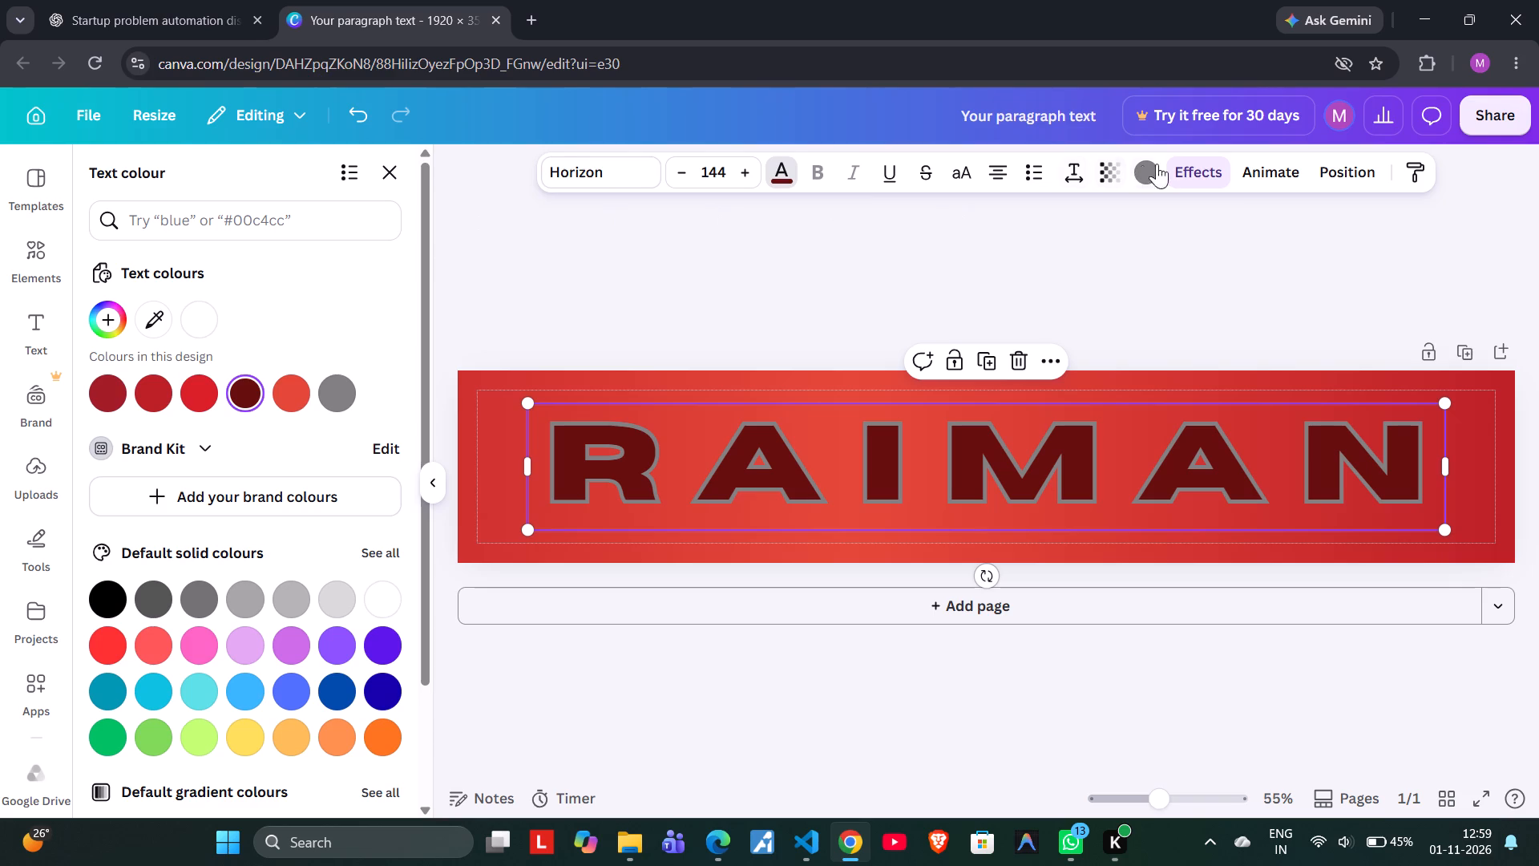
Set the outline colour of the RAIMAN text to white and deselect the text.
{"action": "left_click", "coordinate": [1183, 168]}
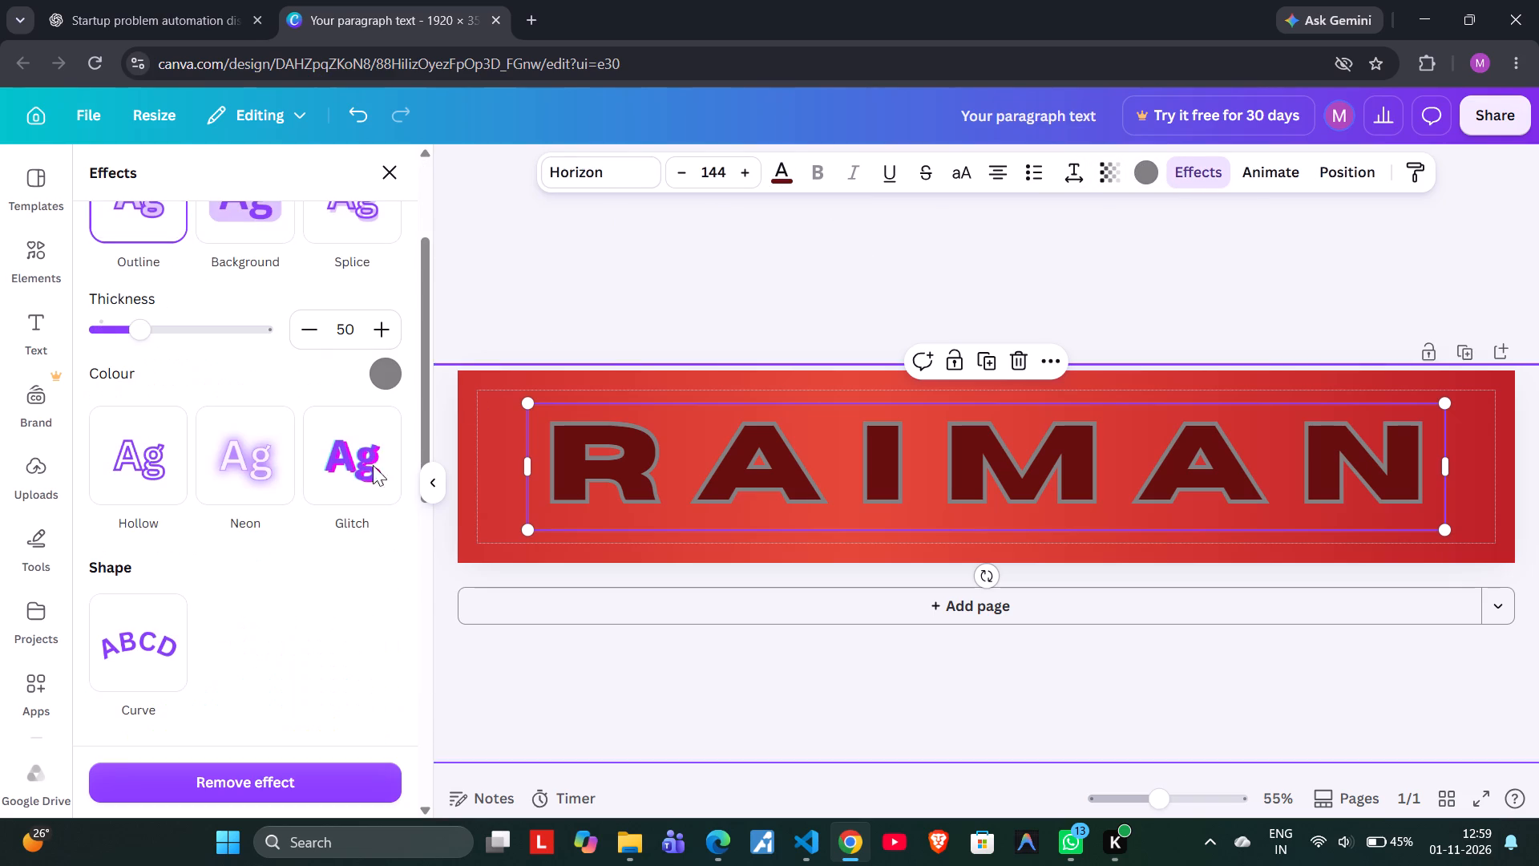
{"action": "left_click", "coordinate": [401, 378]}
{"action": "left_click", "coordinate": [382, 376]}
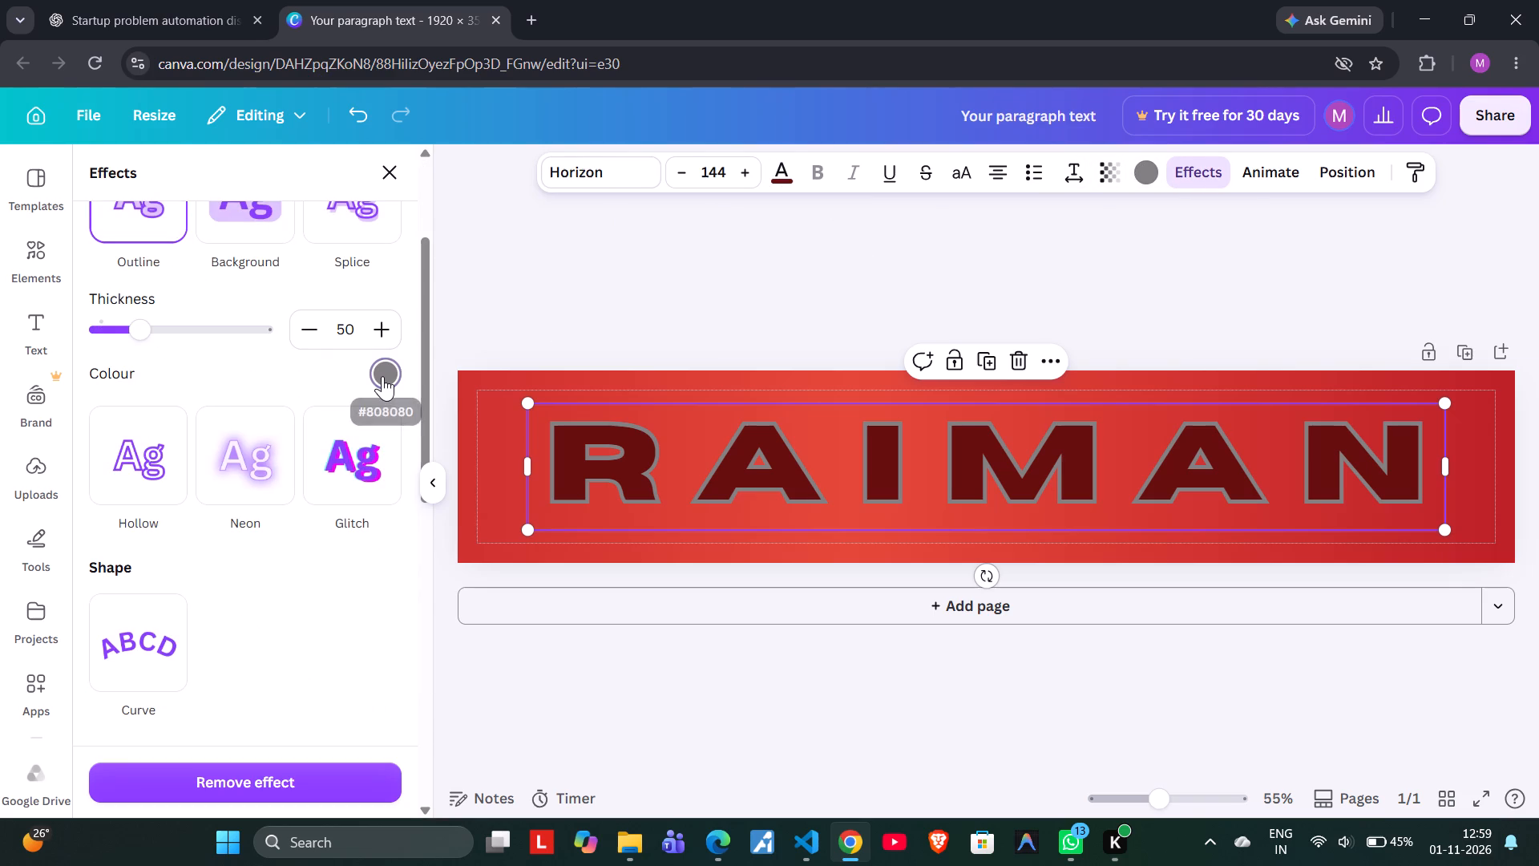
{"action": "left_click", "coordinate": [97, 511]}
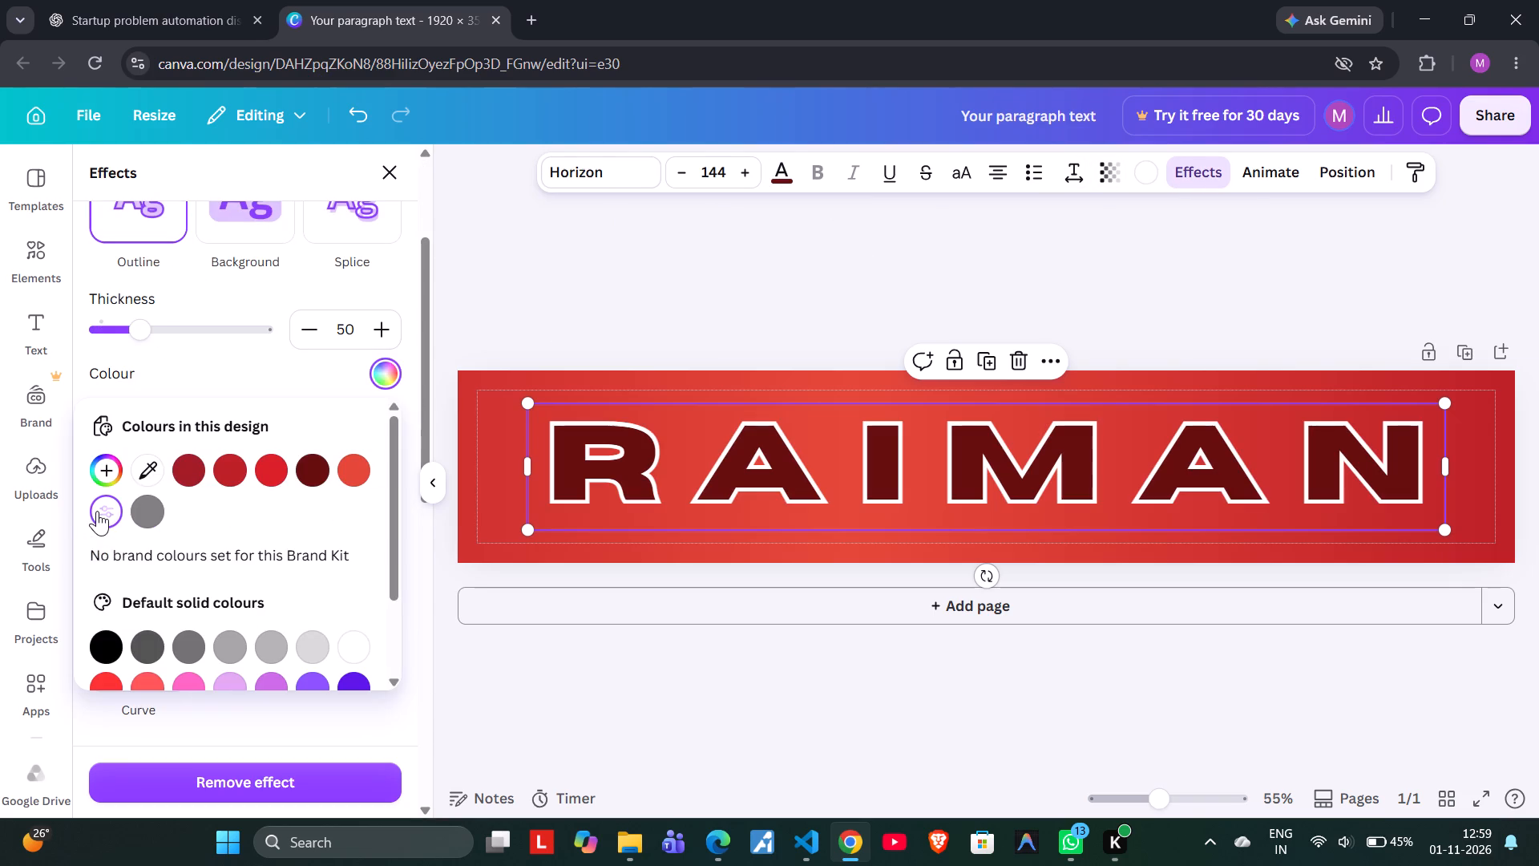
{"action": "left_click", "coordinate": [627, 322]}
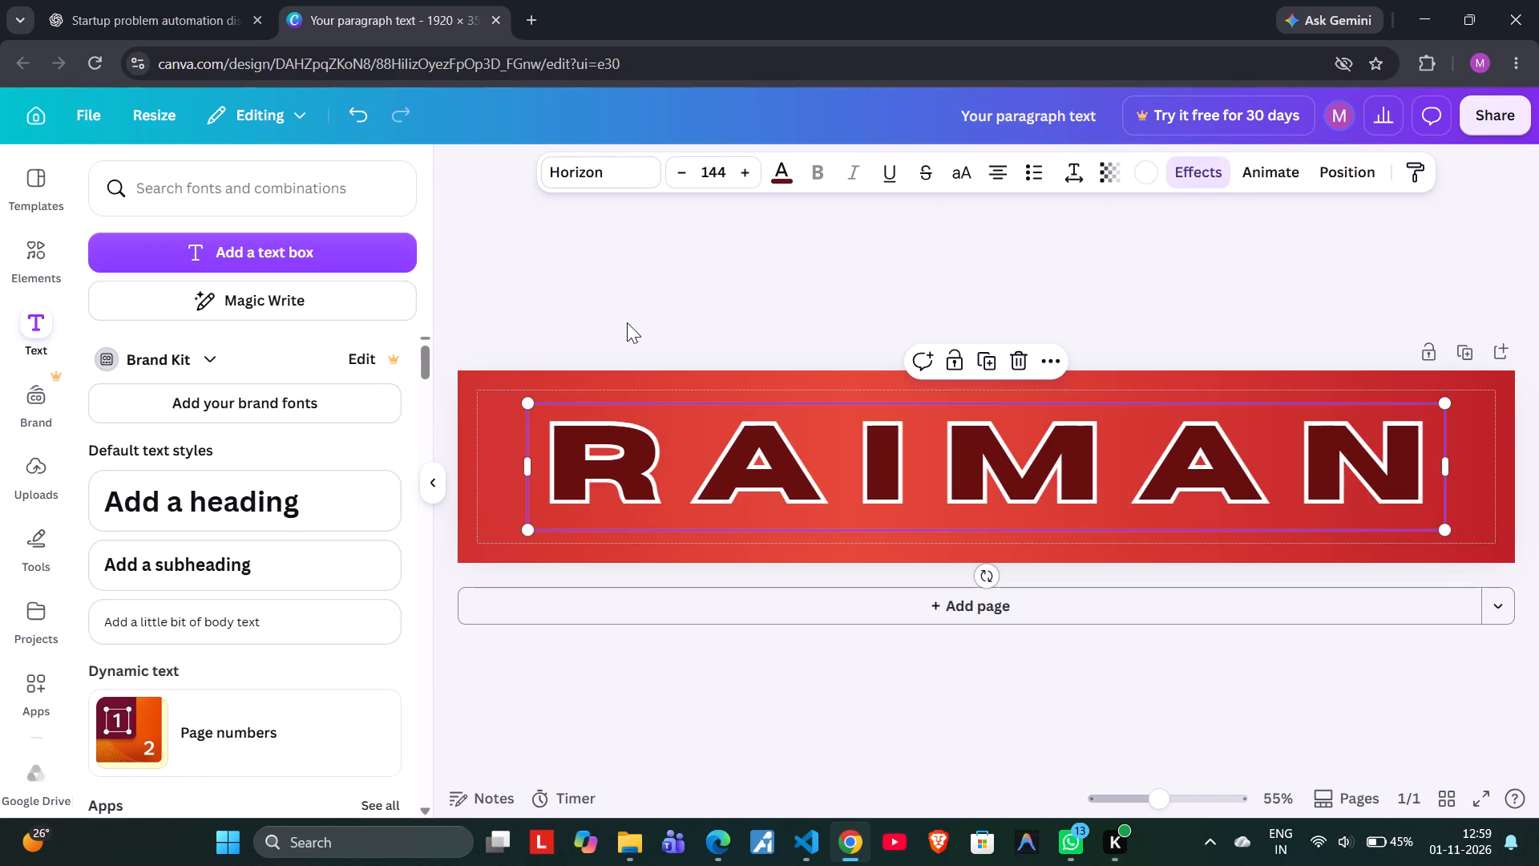
{"action": "left_click", "coordinate": [627, 322]}
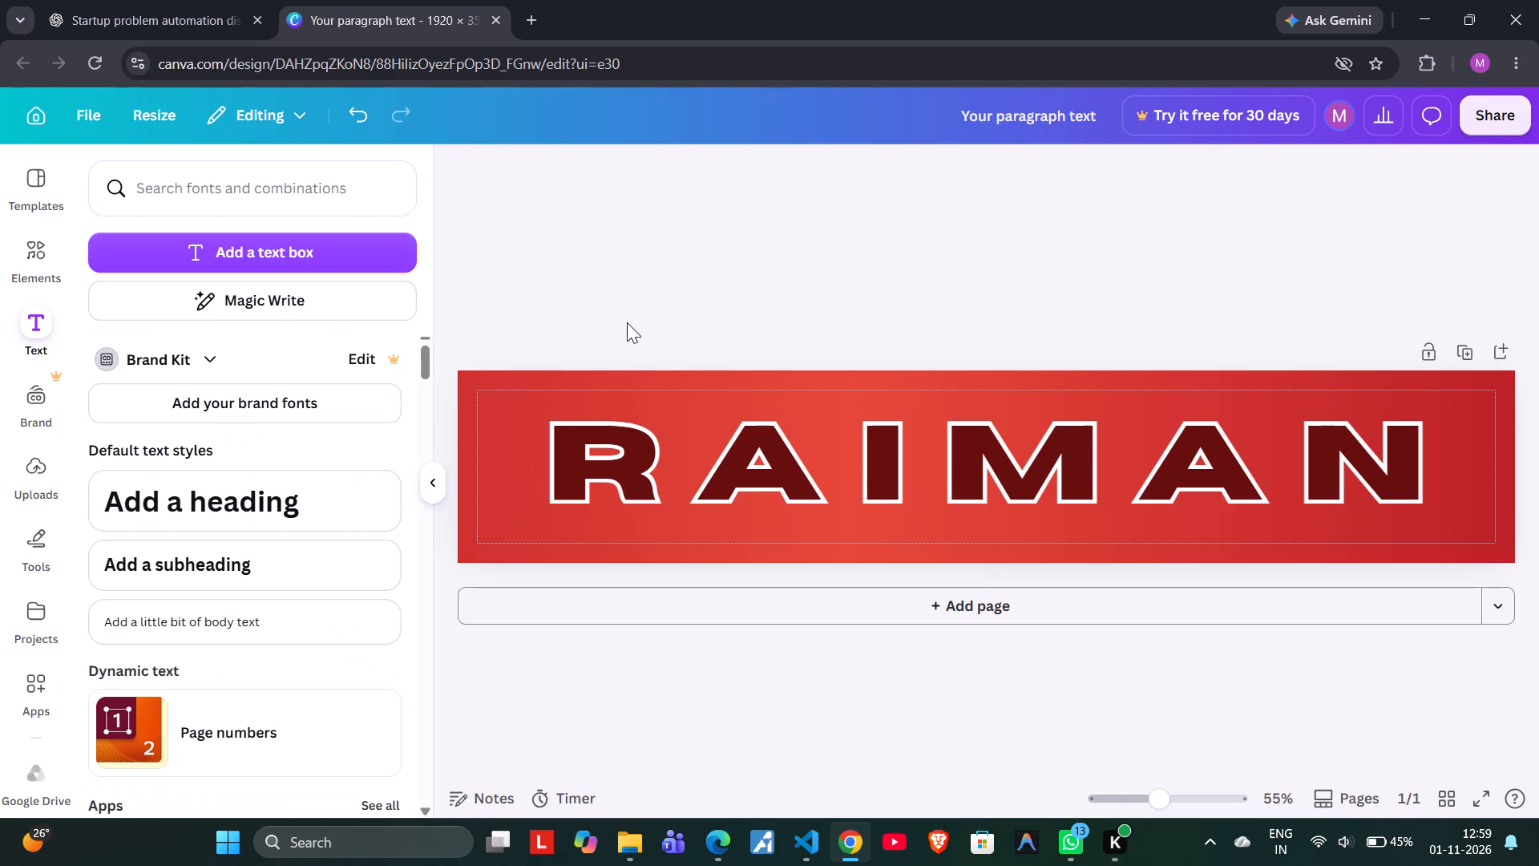
Recolour the RAIMAN text's fill, trying bright red #da1f26 before choosing the design's dark crimson, and deselect it.
{"action": "left_click", "coordinate": [800, 426]}
{"action": "left_click", "coordinate": [780, 160]}
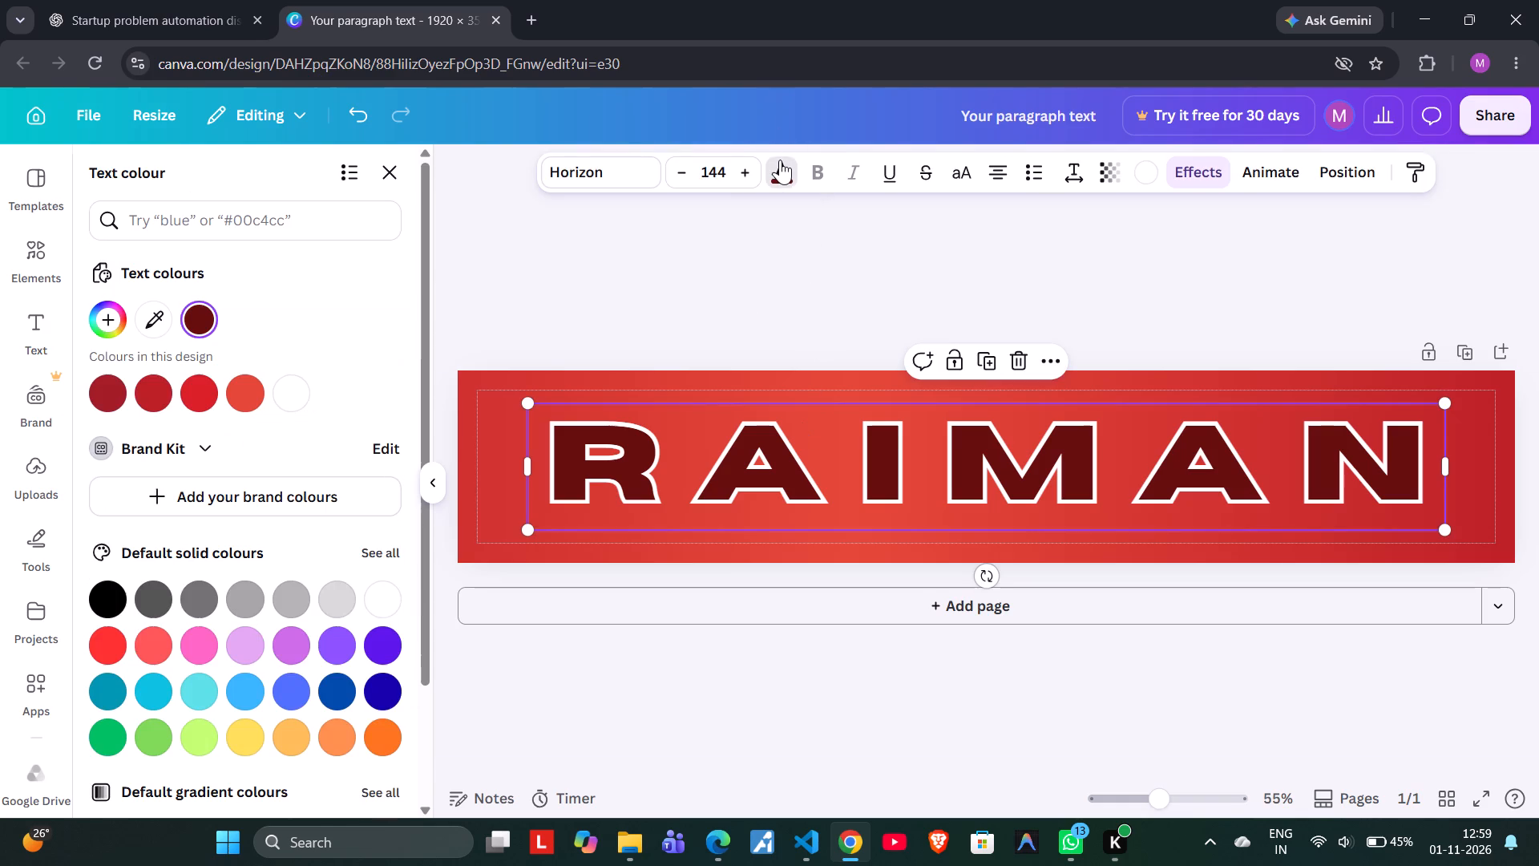
{"action": "left_click", "coordinate": [201, 386]}
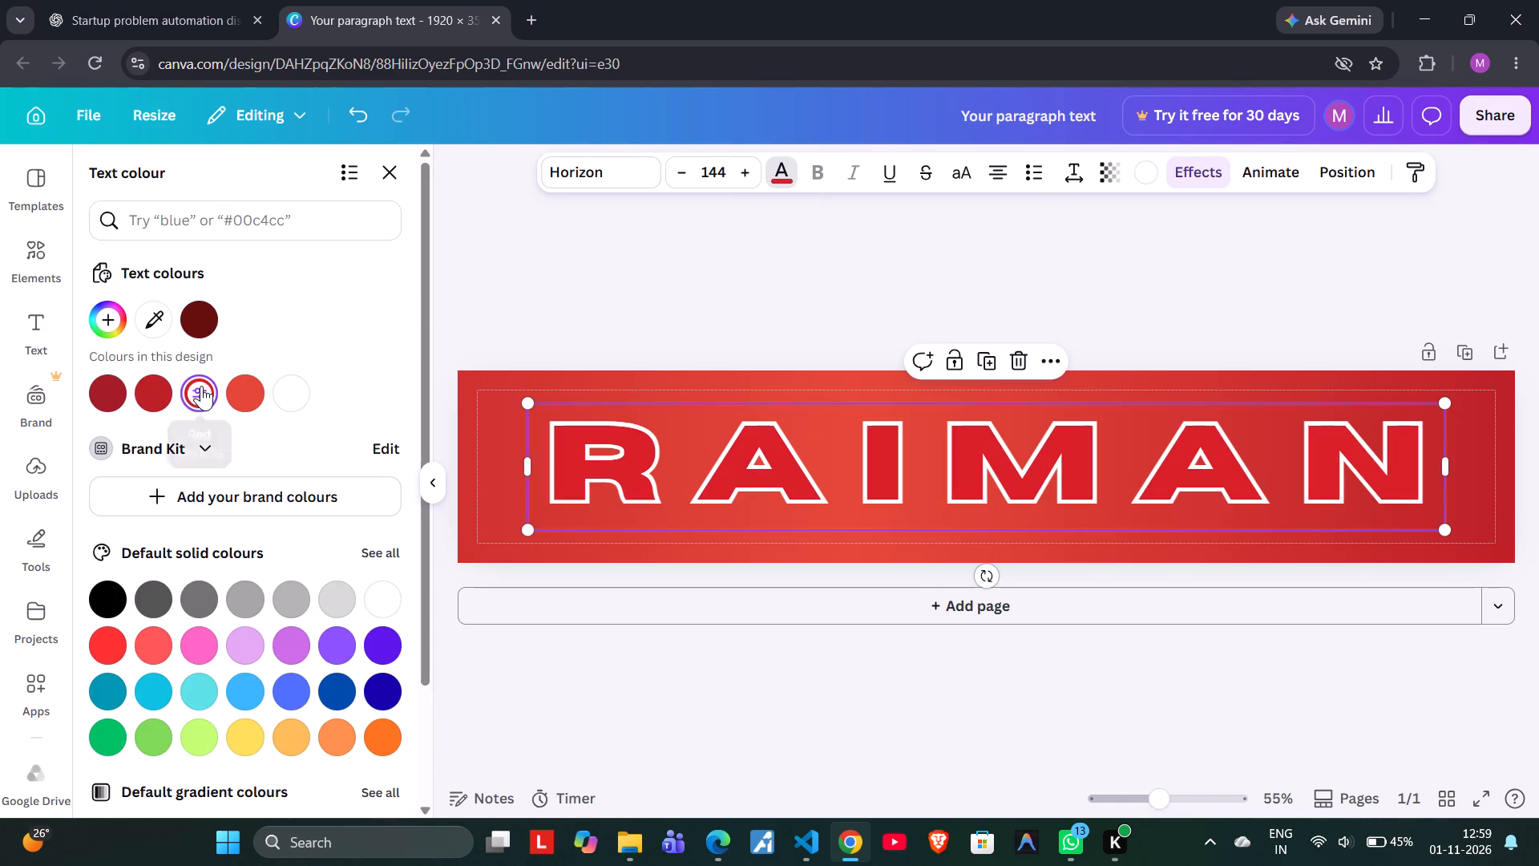
{"action": "left_click", "coordinate": [112, 391]}
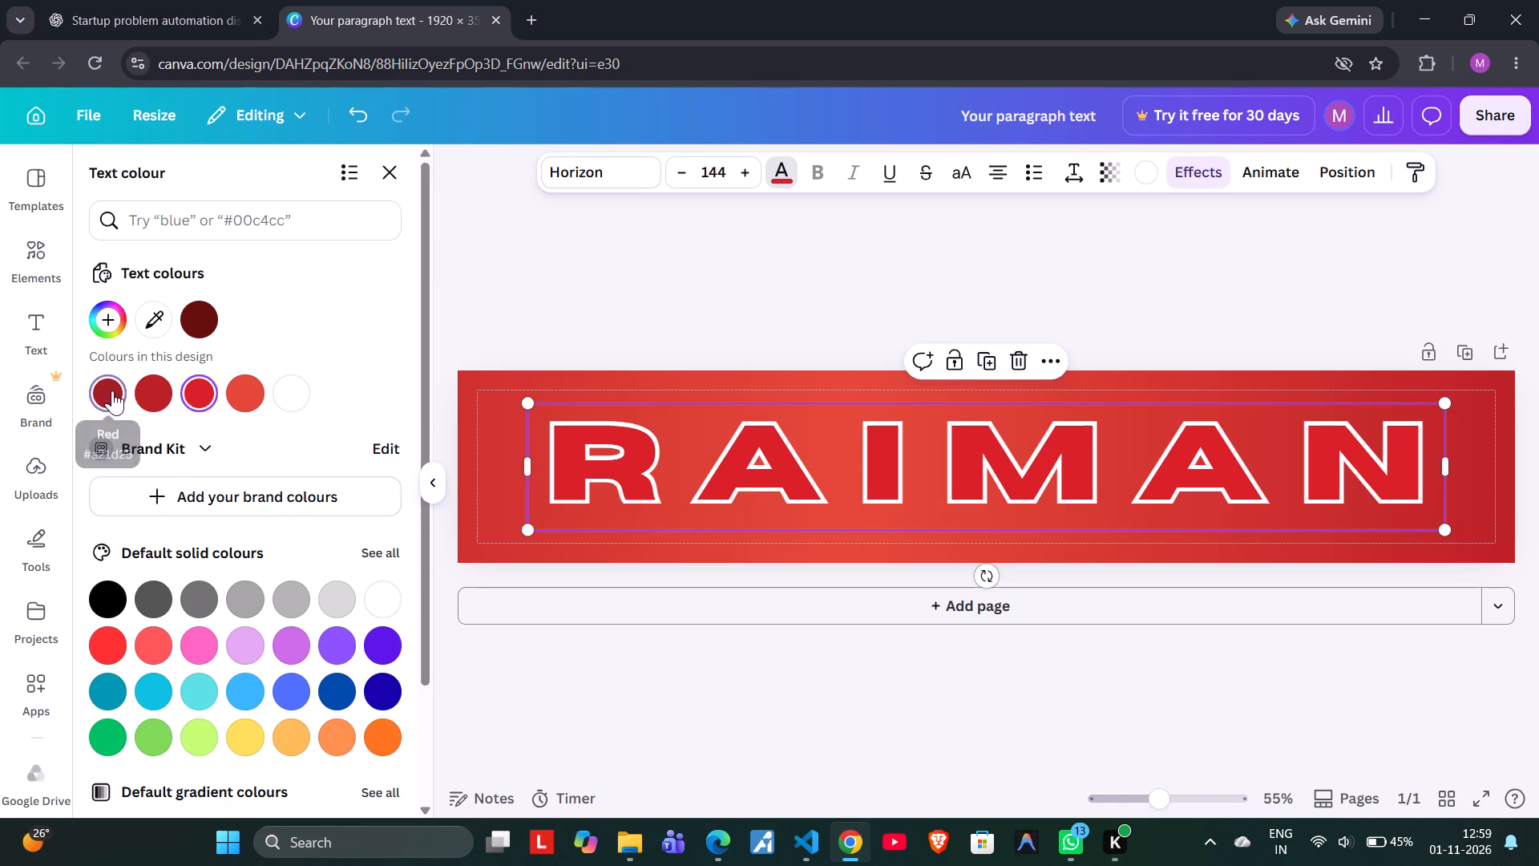
{"action": "left_click", "coordinate": [742, 301]}
{"action": "left_click", "coordinate": [742, 301]}
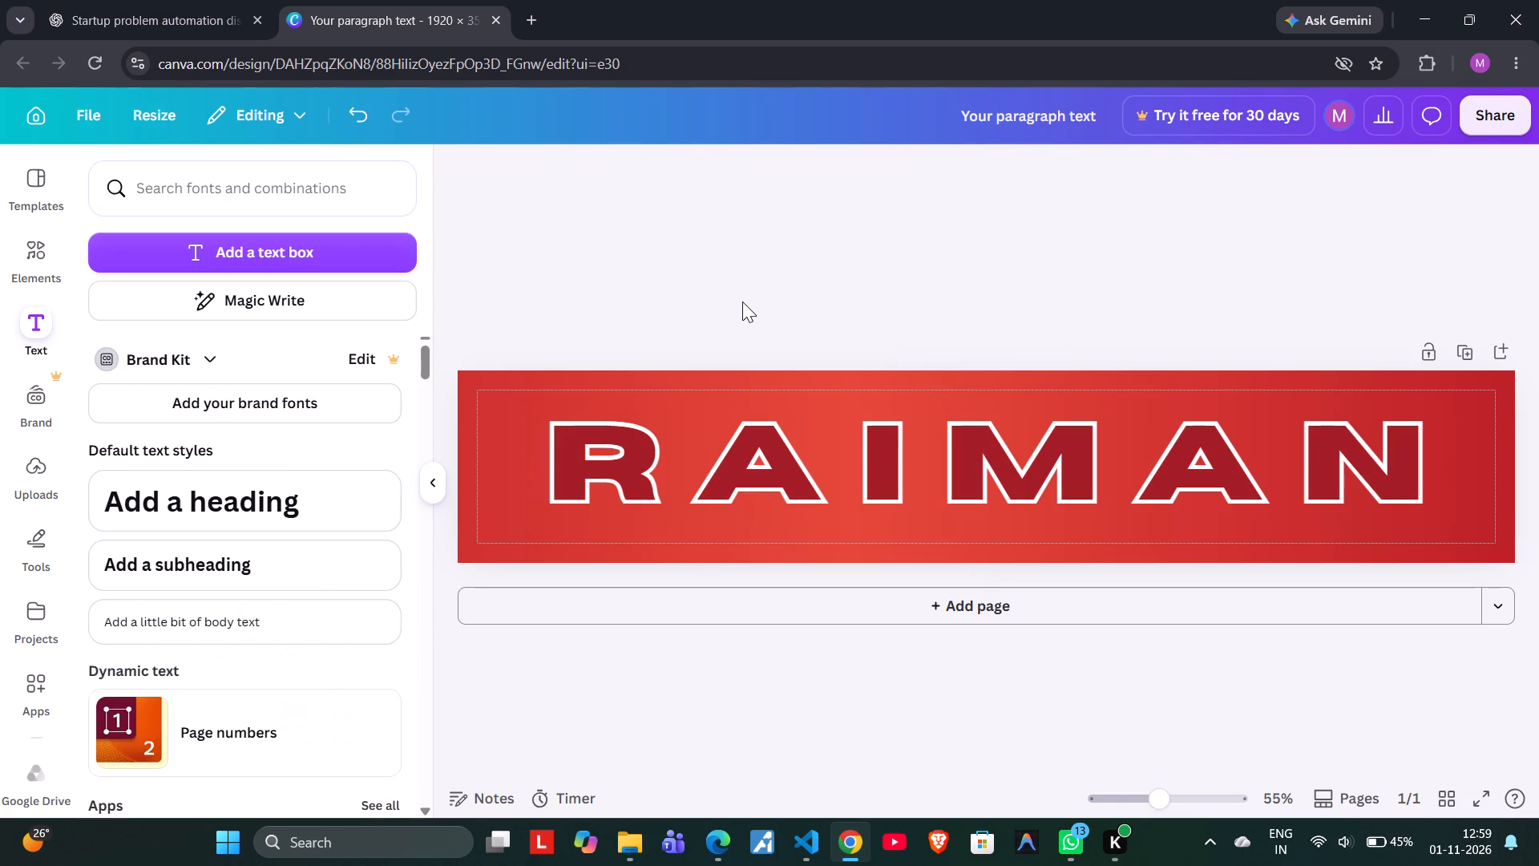
Select the RAIMAN text again.
{"action": "left_click", "coordinate": [813, 423]}
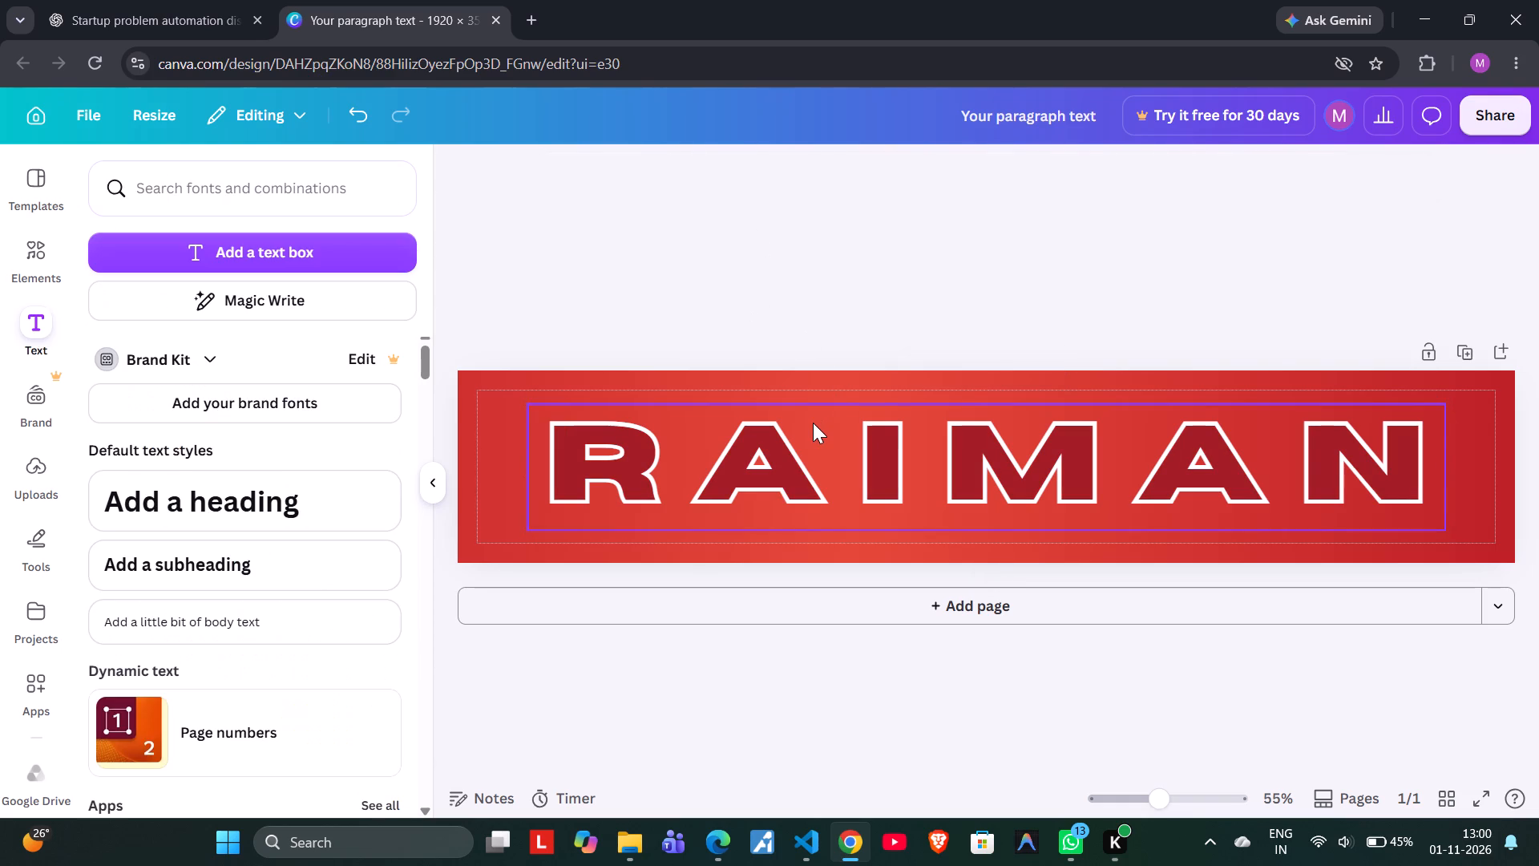
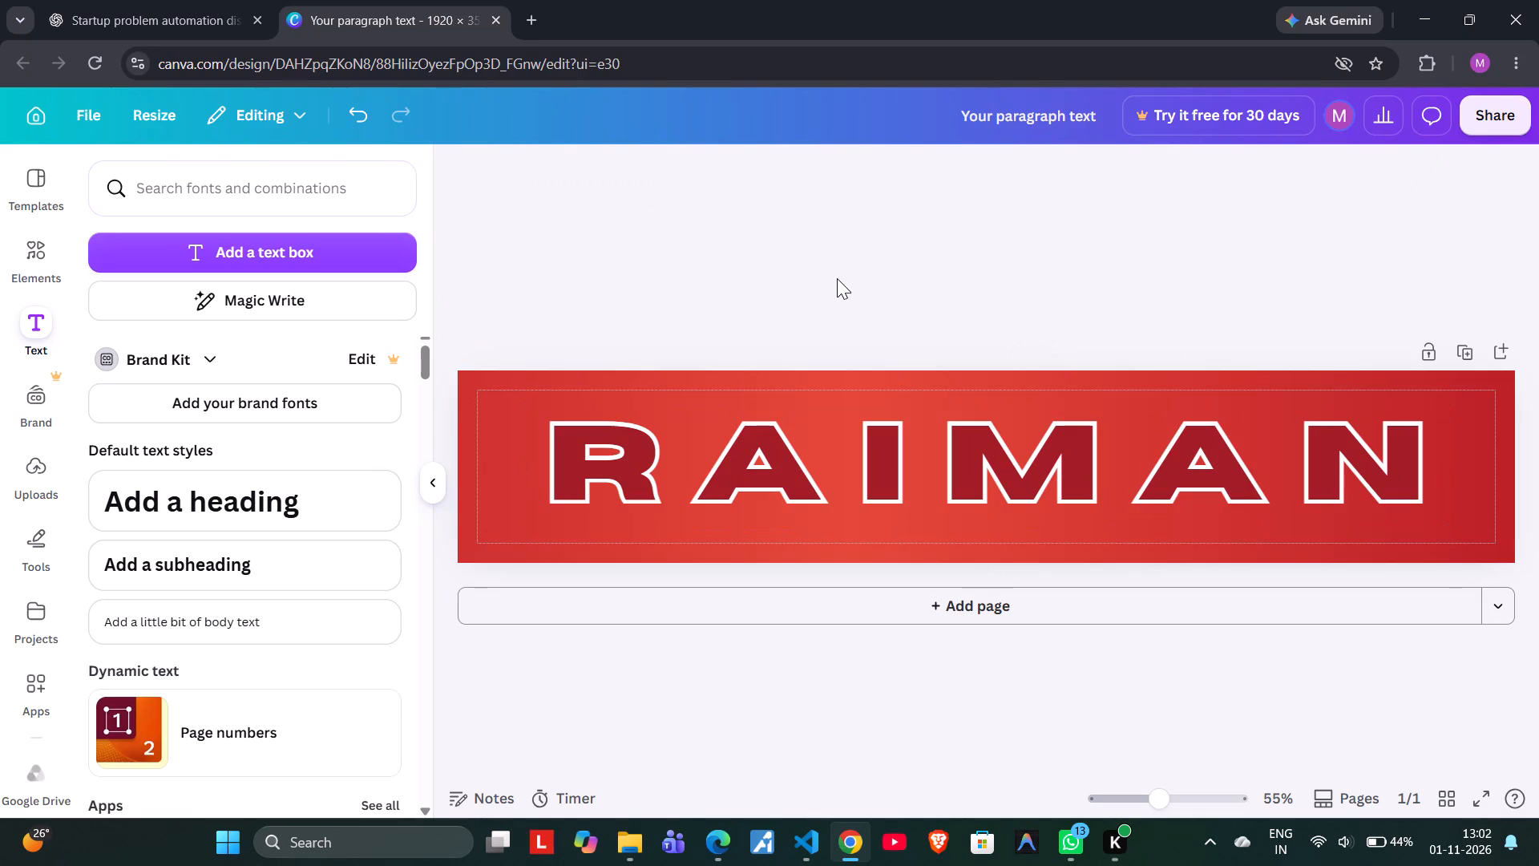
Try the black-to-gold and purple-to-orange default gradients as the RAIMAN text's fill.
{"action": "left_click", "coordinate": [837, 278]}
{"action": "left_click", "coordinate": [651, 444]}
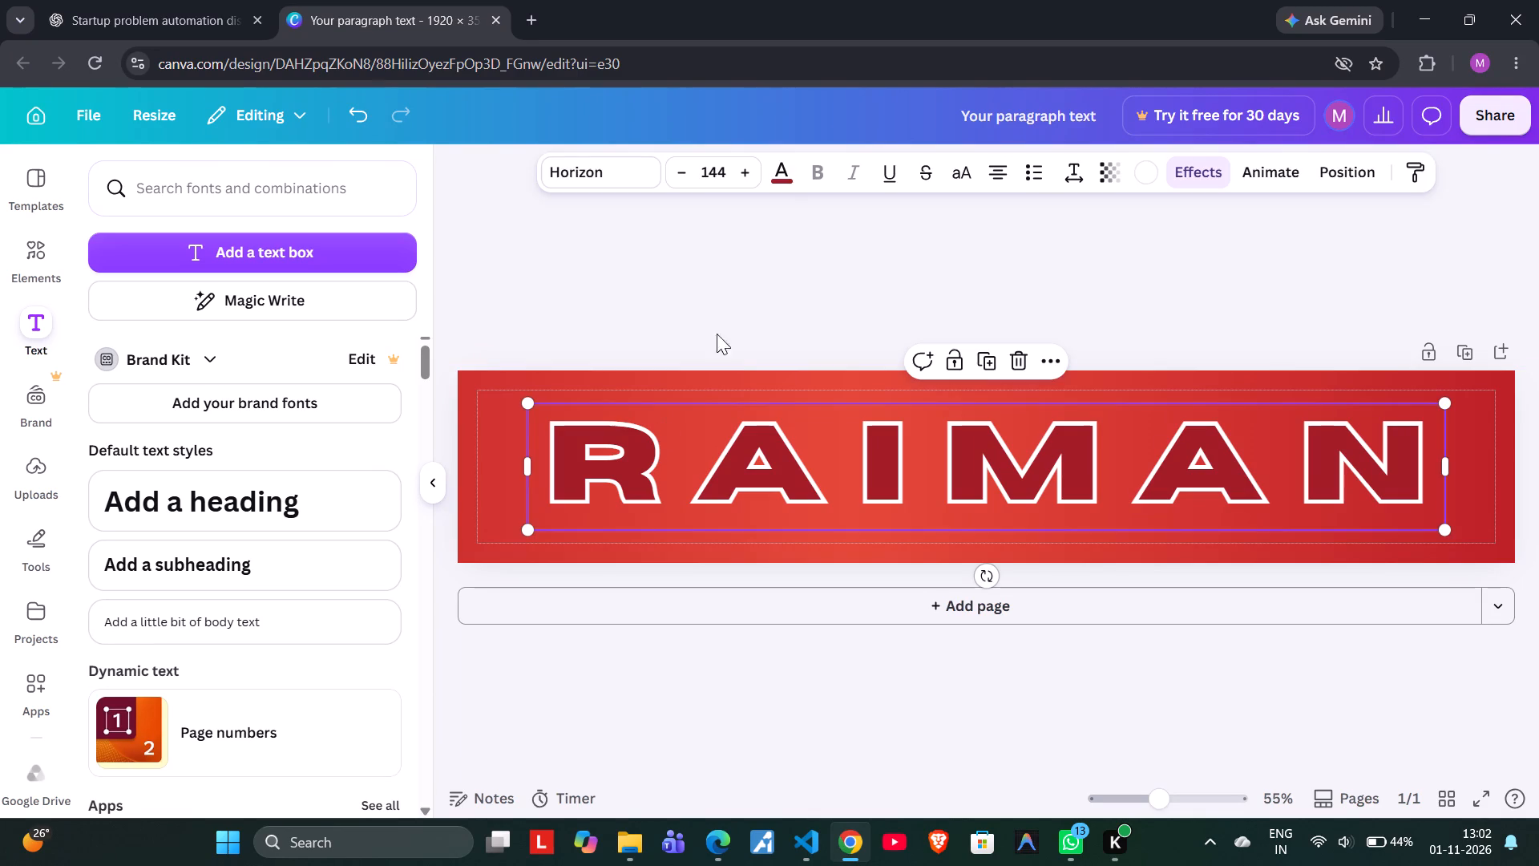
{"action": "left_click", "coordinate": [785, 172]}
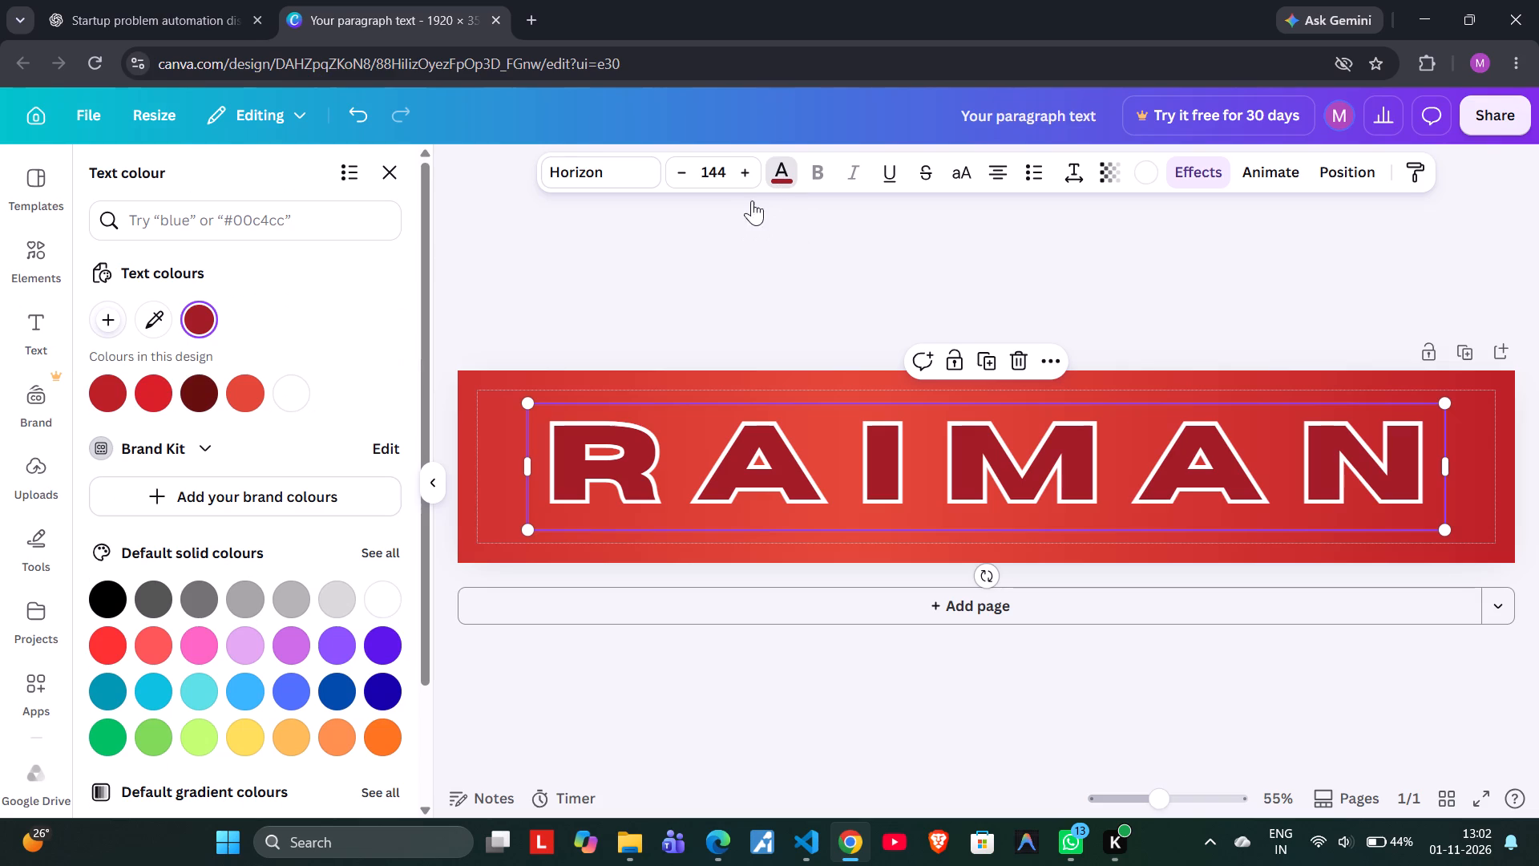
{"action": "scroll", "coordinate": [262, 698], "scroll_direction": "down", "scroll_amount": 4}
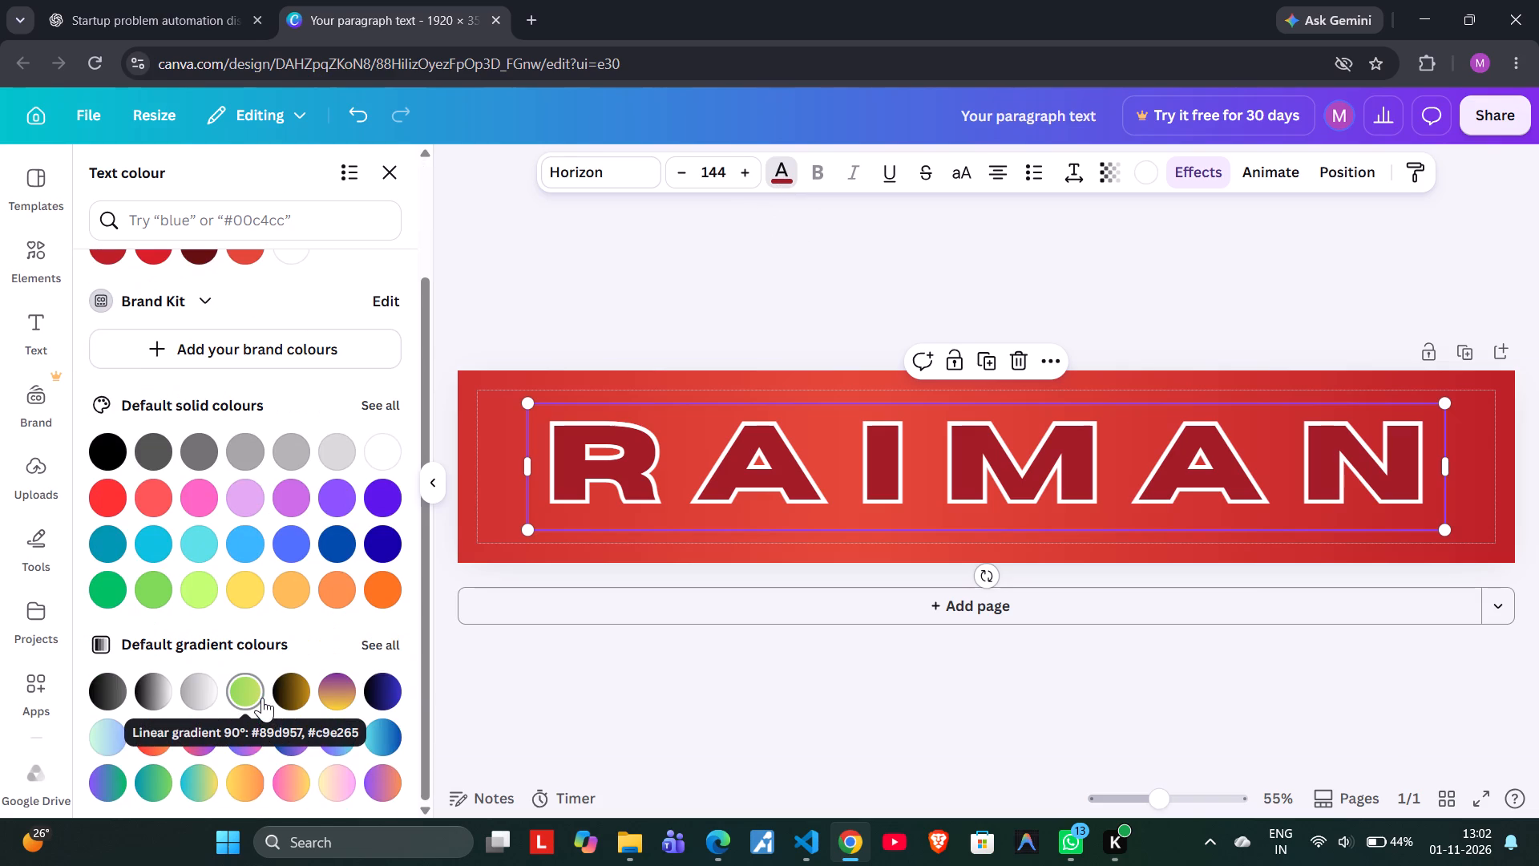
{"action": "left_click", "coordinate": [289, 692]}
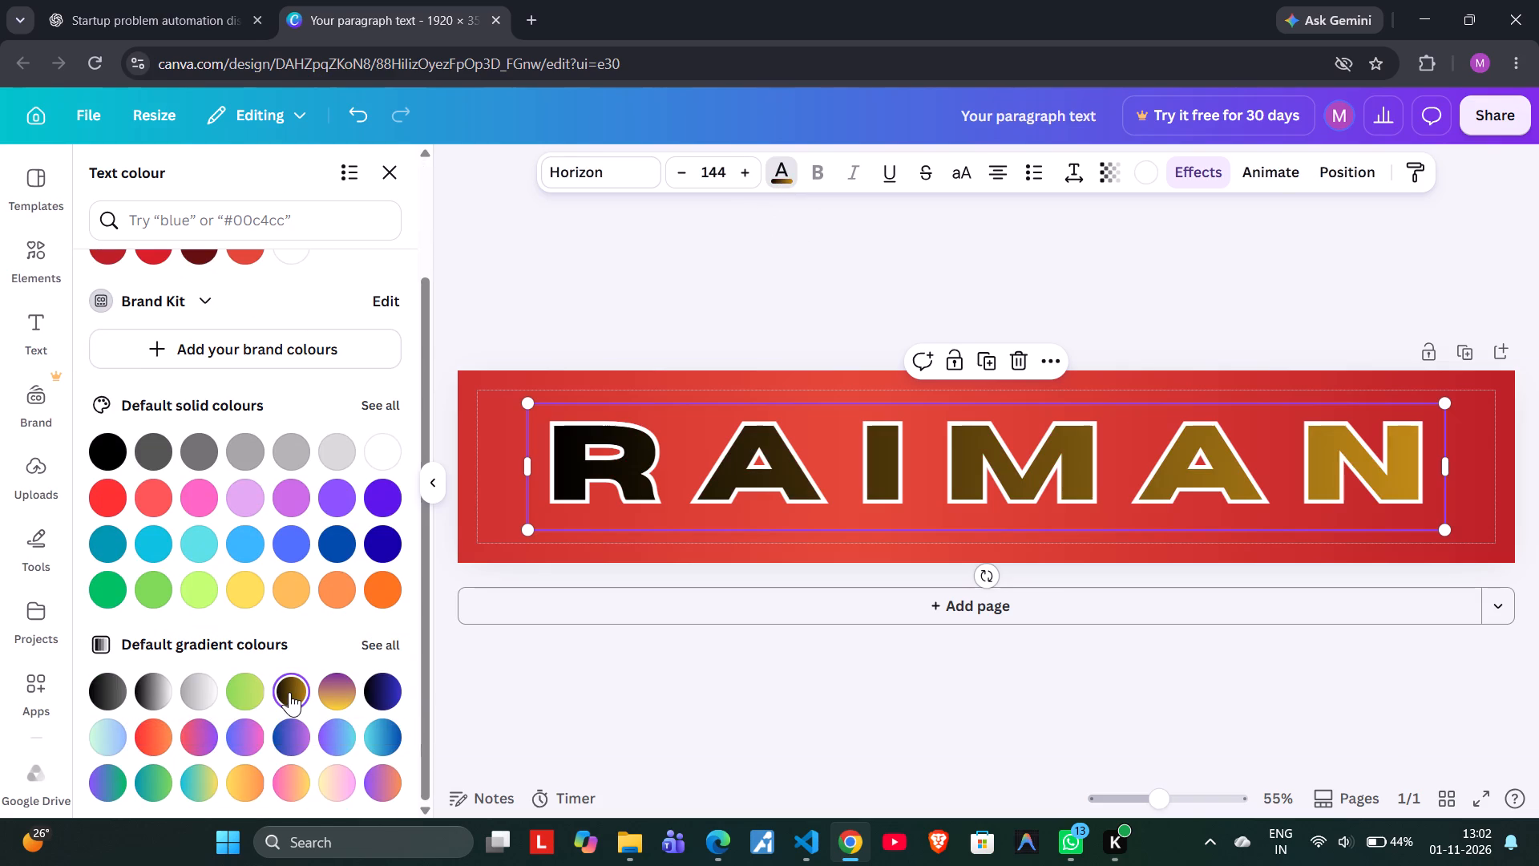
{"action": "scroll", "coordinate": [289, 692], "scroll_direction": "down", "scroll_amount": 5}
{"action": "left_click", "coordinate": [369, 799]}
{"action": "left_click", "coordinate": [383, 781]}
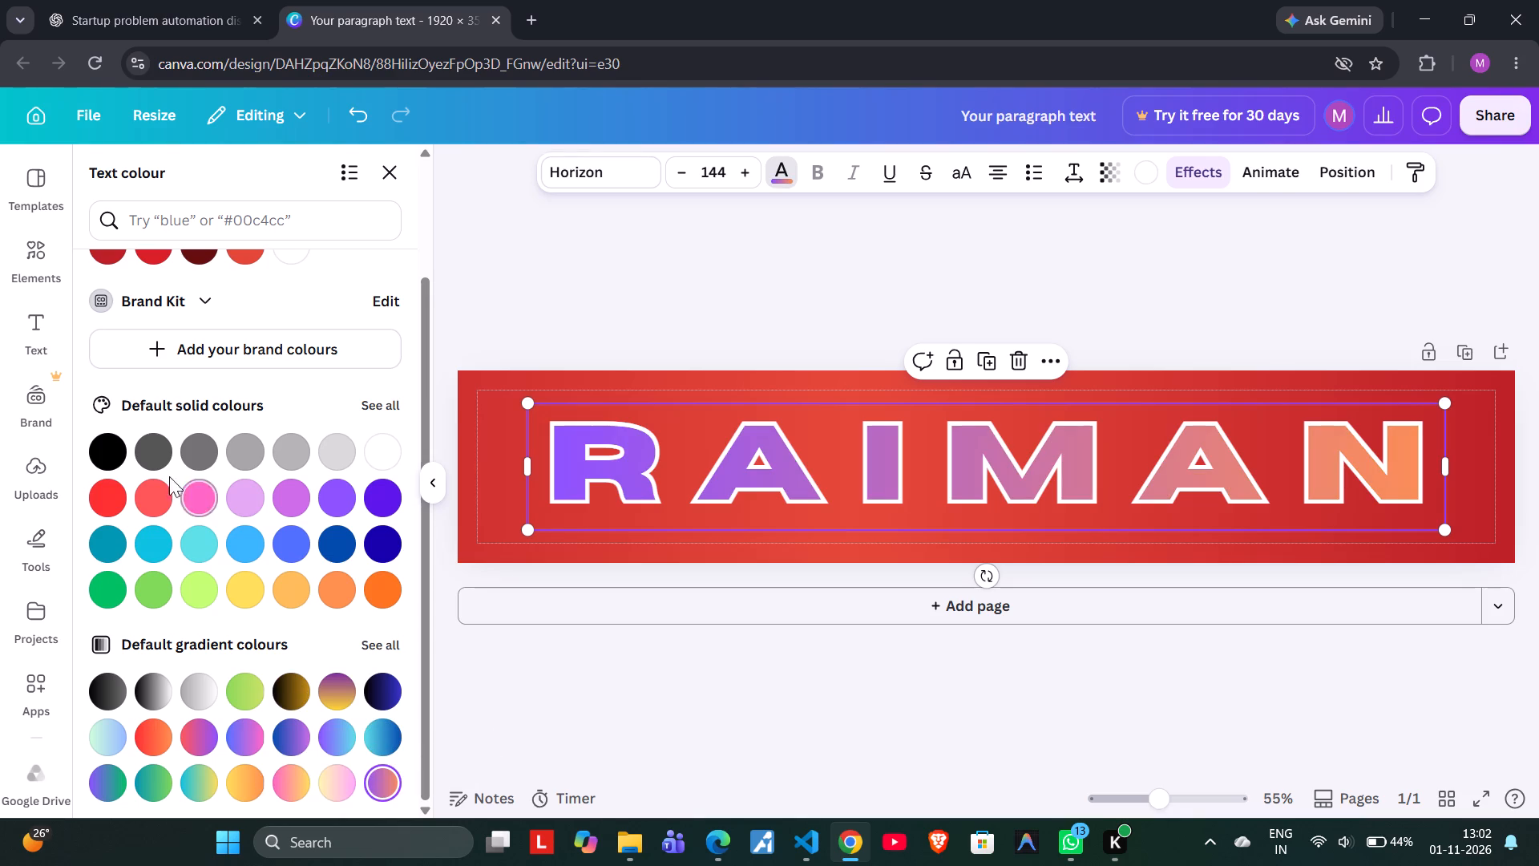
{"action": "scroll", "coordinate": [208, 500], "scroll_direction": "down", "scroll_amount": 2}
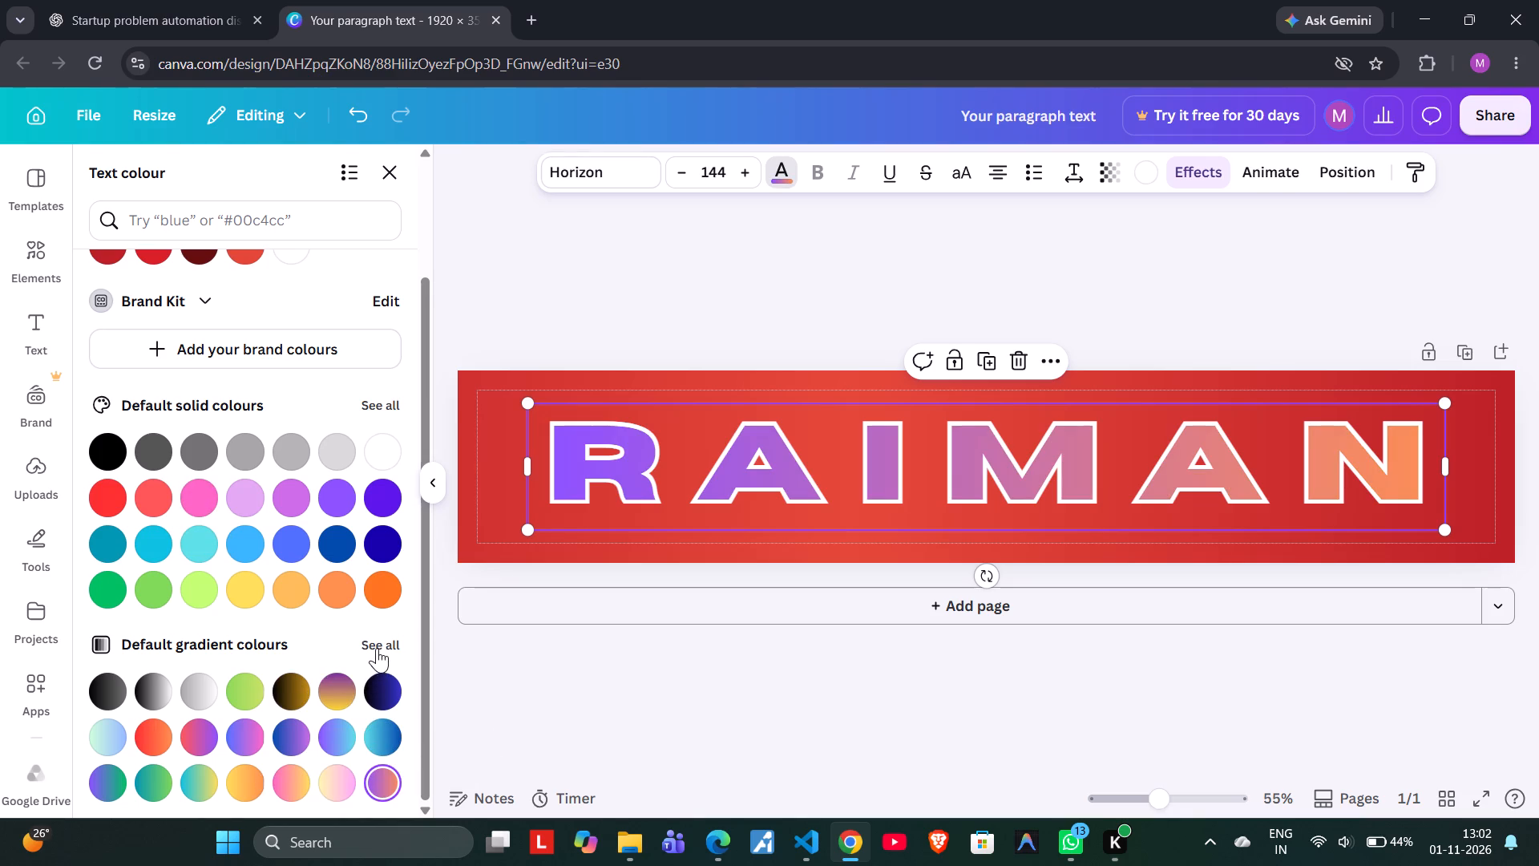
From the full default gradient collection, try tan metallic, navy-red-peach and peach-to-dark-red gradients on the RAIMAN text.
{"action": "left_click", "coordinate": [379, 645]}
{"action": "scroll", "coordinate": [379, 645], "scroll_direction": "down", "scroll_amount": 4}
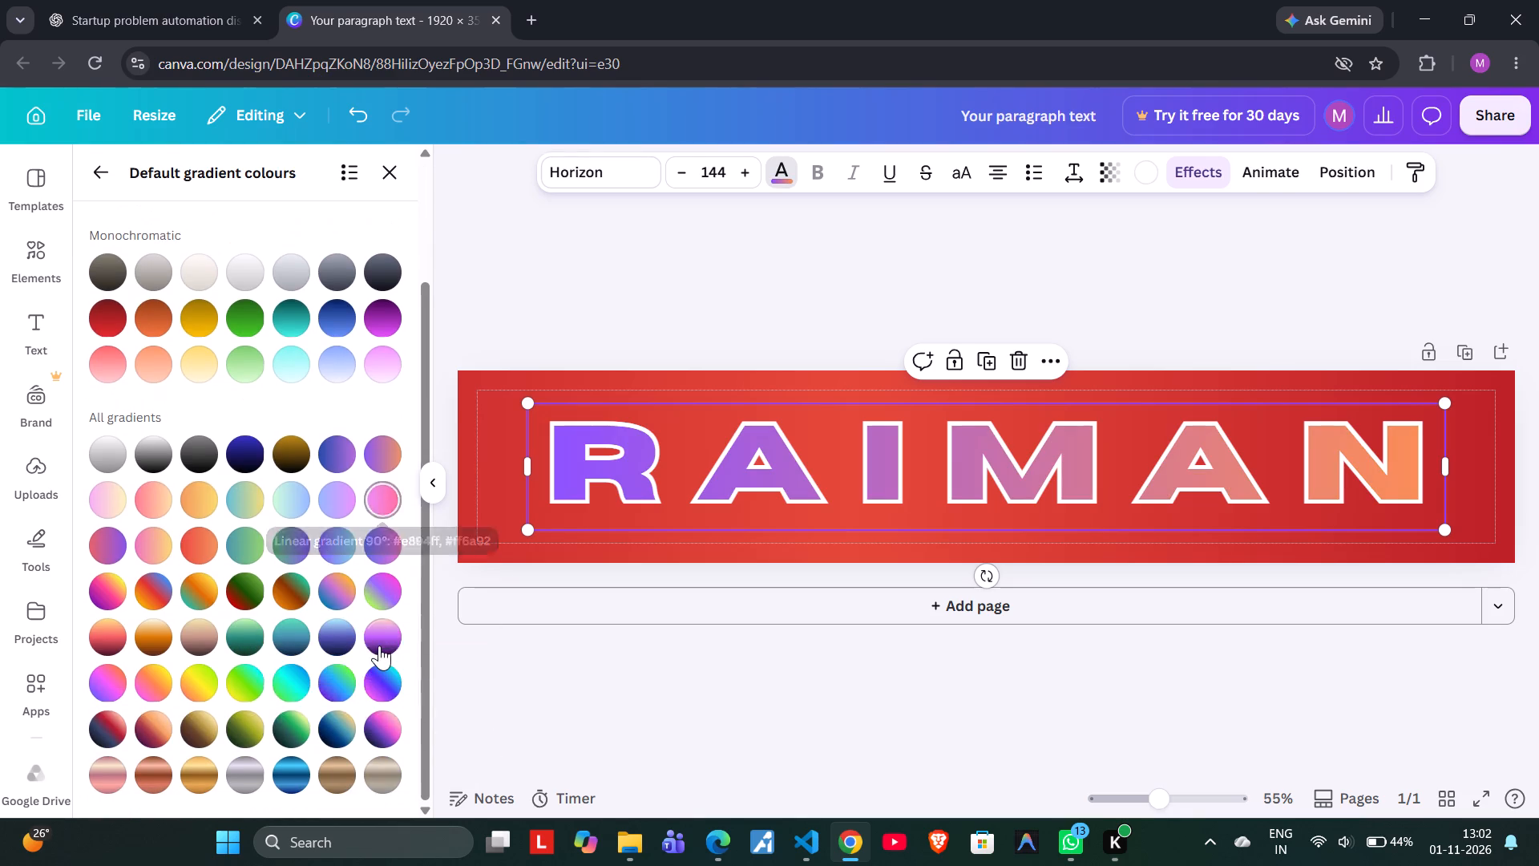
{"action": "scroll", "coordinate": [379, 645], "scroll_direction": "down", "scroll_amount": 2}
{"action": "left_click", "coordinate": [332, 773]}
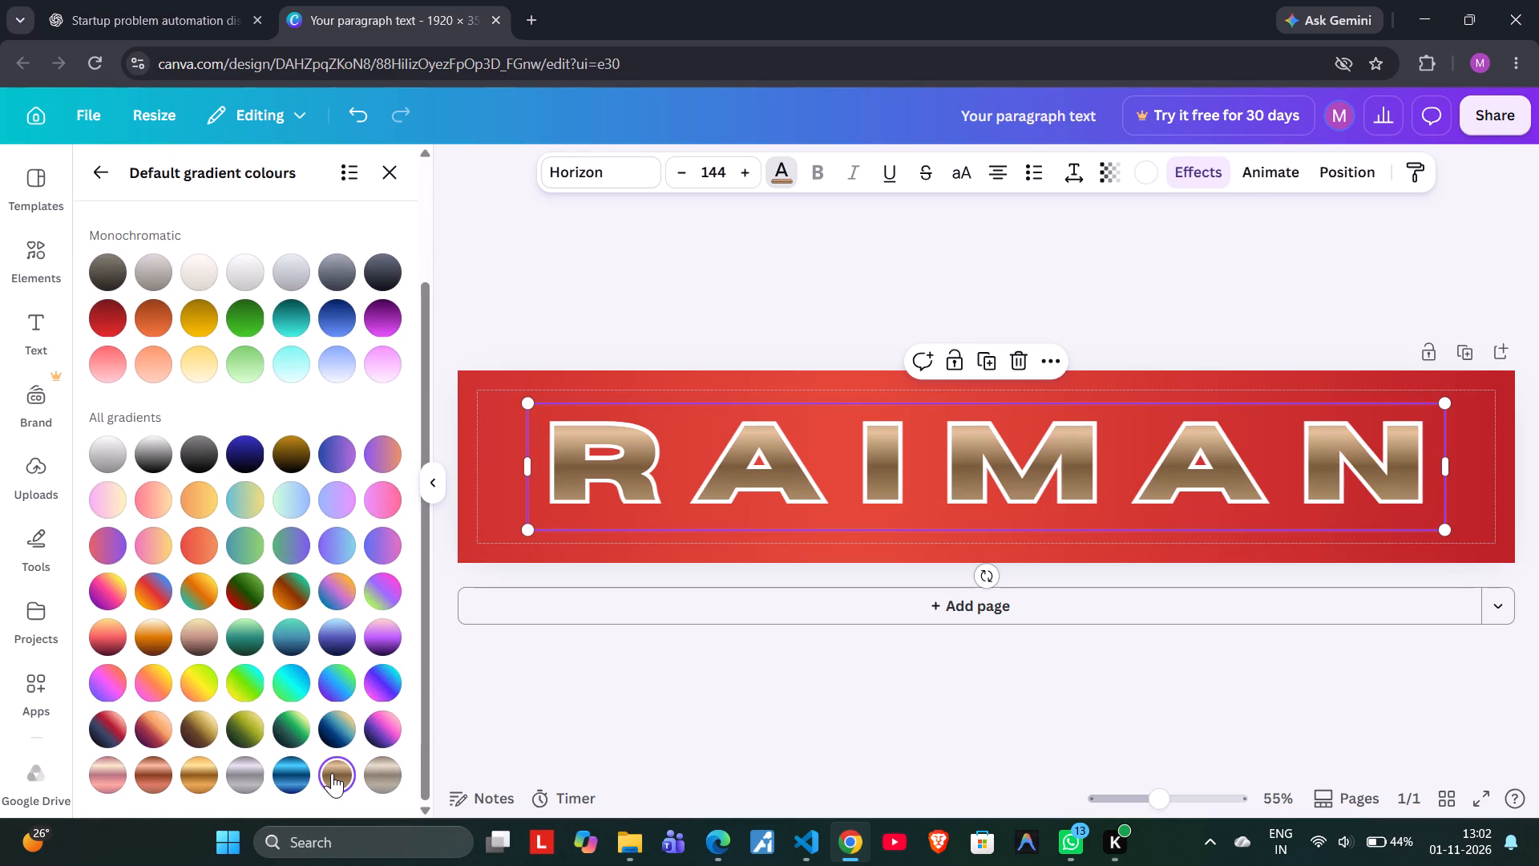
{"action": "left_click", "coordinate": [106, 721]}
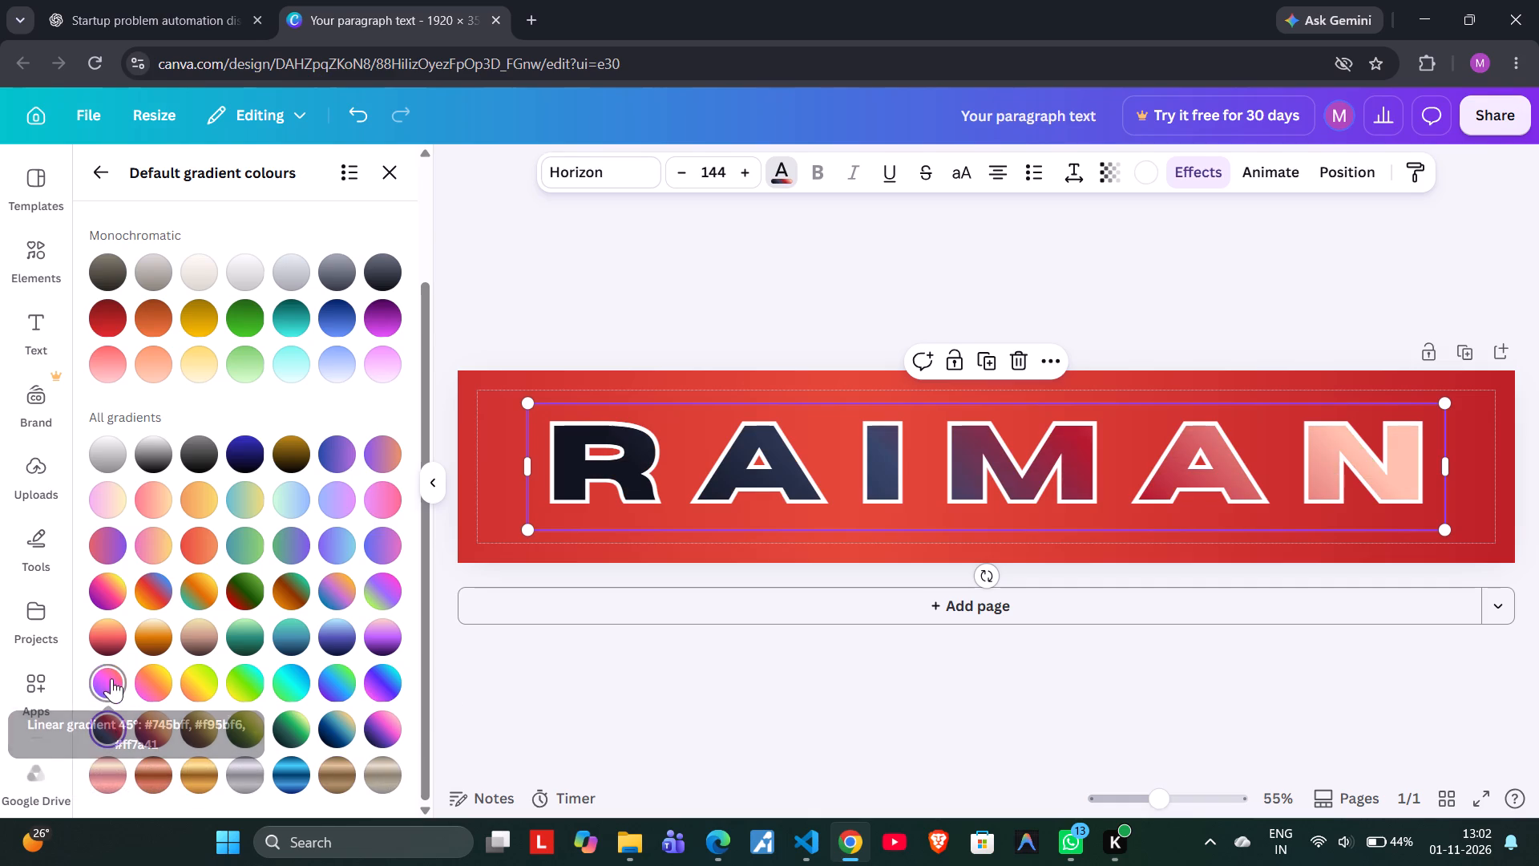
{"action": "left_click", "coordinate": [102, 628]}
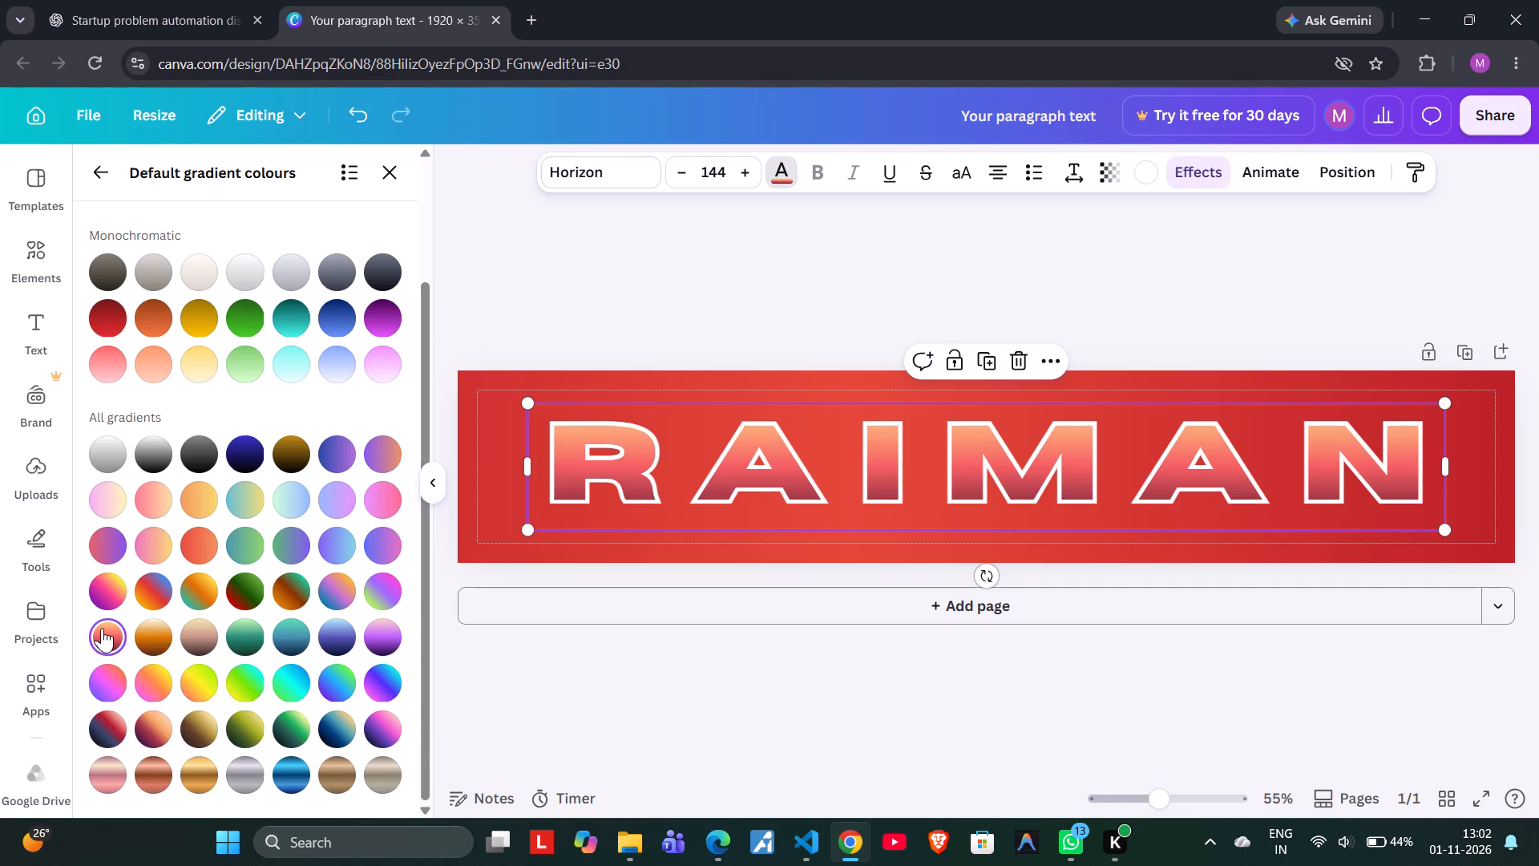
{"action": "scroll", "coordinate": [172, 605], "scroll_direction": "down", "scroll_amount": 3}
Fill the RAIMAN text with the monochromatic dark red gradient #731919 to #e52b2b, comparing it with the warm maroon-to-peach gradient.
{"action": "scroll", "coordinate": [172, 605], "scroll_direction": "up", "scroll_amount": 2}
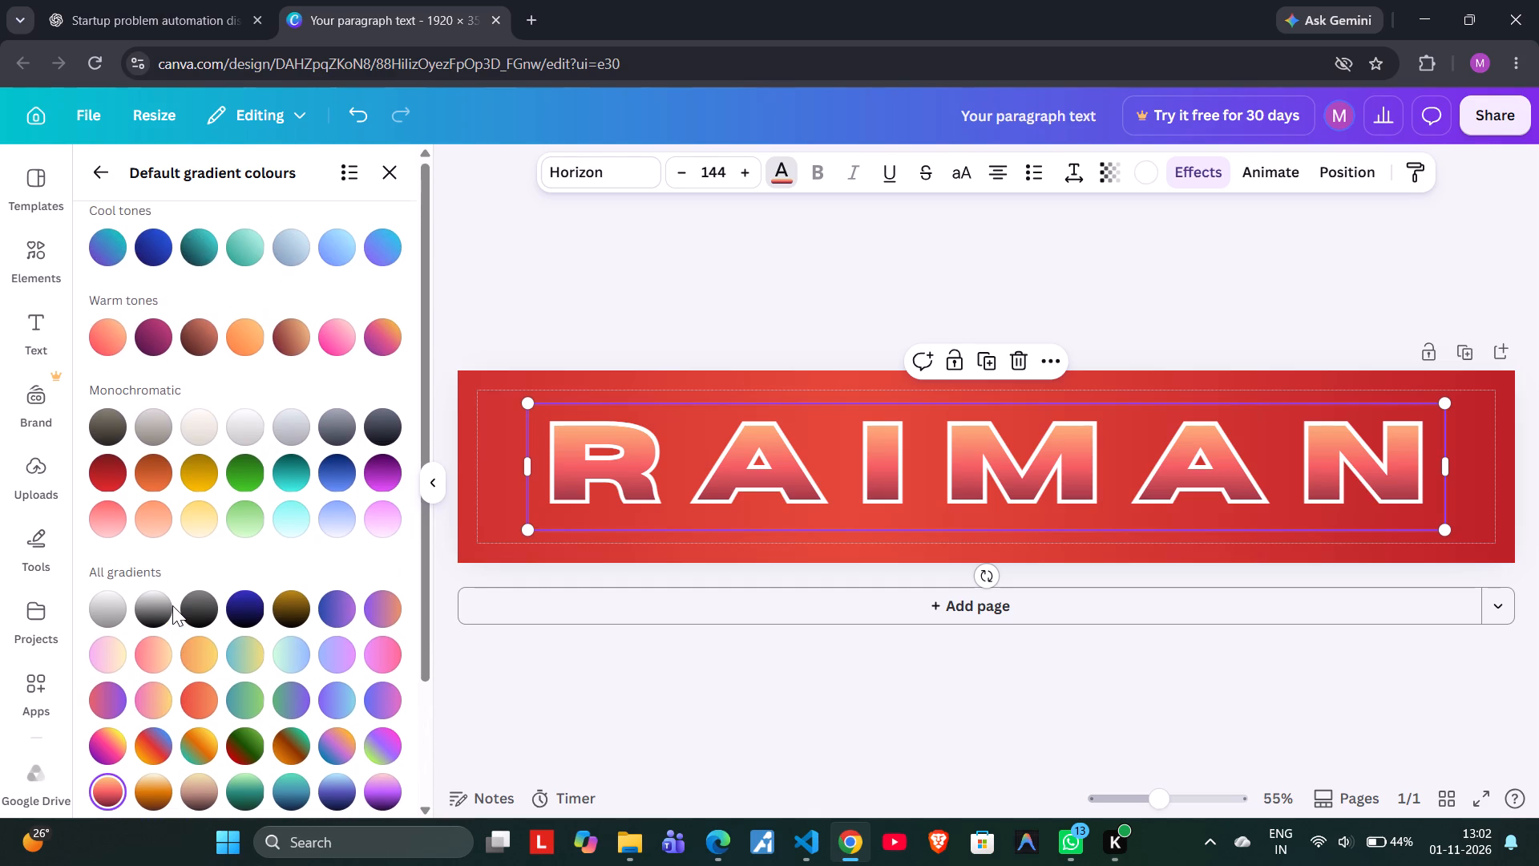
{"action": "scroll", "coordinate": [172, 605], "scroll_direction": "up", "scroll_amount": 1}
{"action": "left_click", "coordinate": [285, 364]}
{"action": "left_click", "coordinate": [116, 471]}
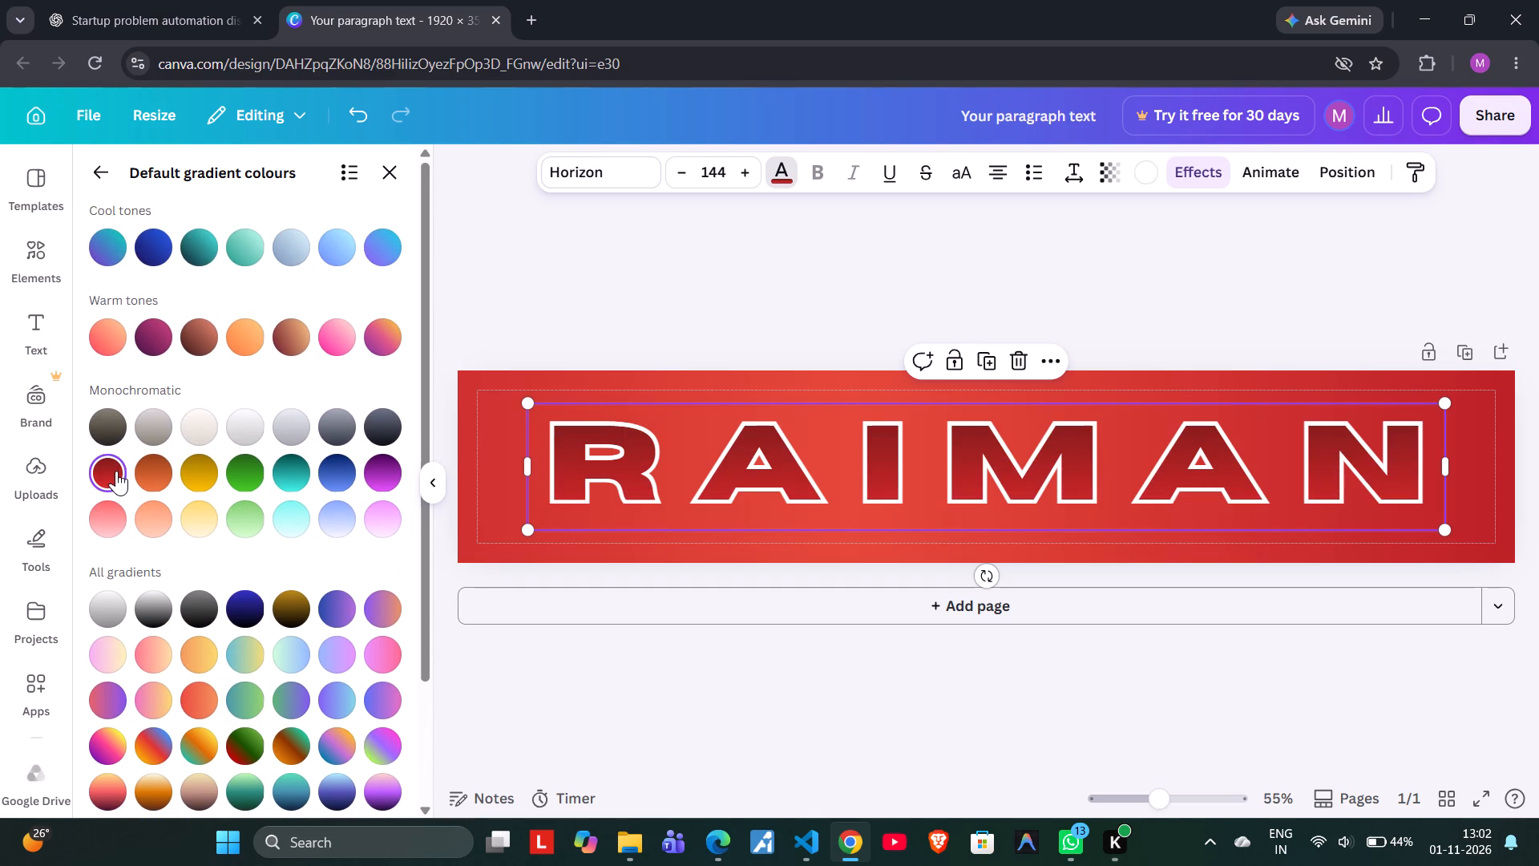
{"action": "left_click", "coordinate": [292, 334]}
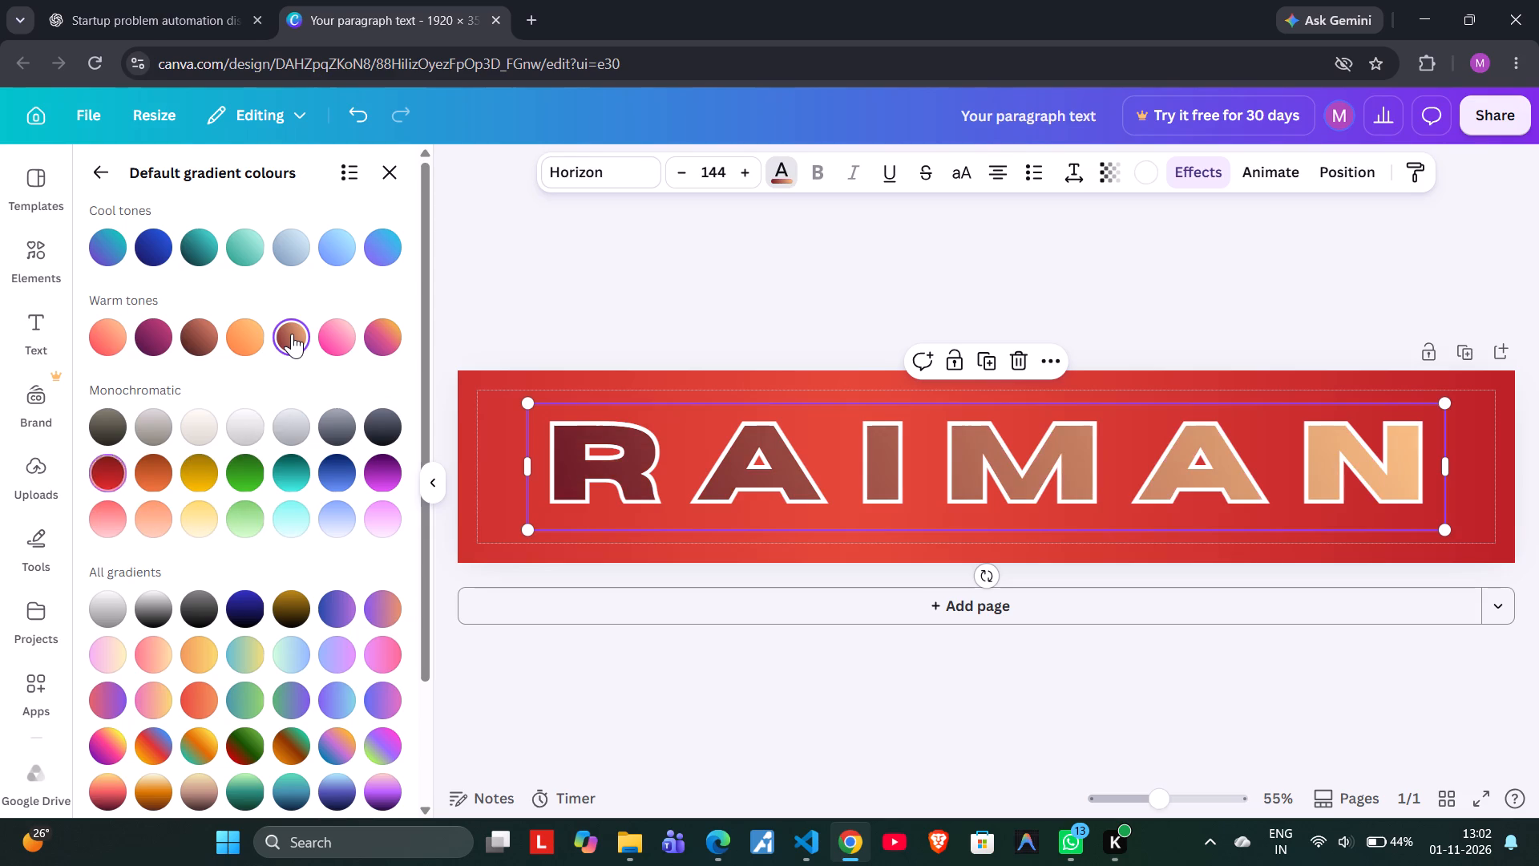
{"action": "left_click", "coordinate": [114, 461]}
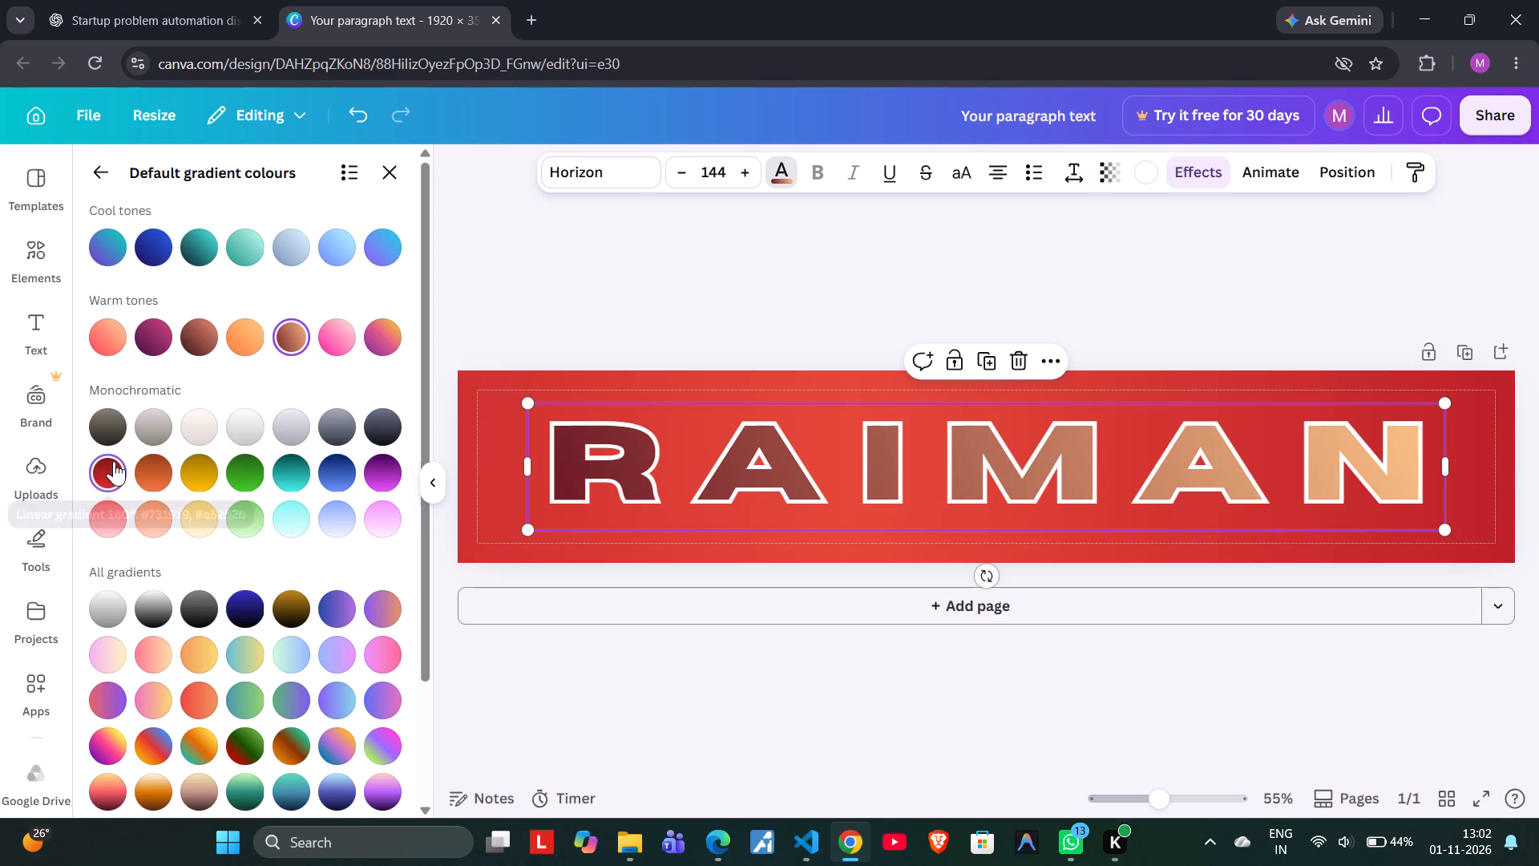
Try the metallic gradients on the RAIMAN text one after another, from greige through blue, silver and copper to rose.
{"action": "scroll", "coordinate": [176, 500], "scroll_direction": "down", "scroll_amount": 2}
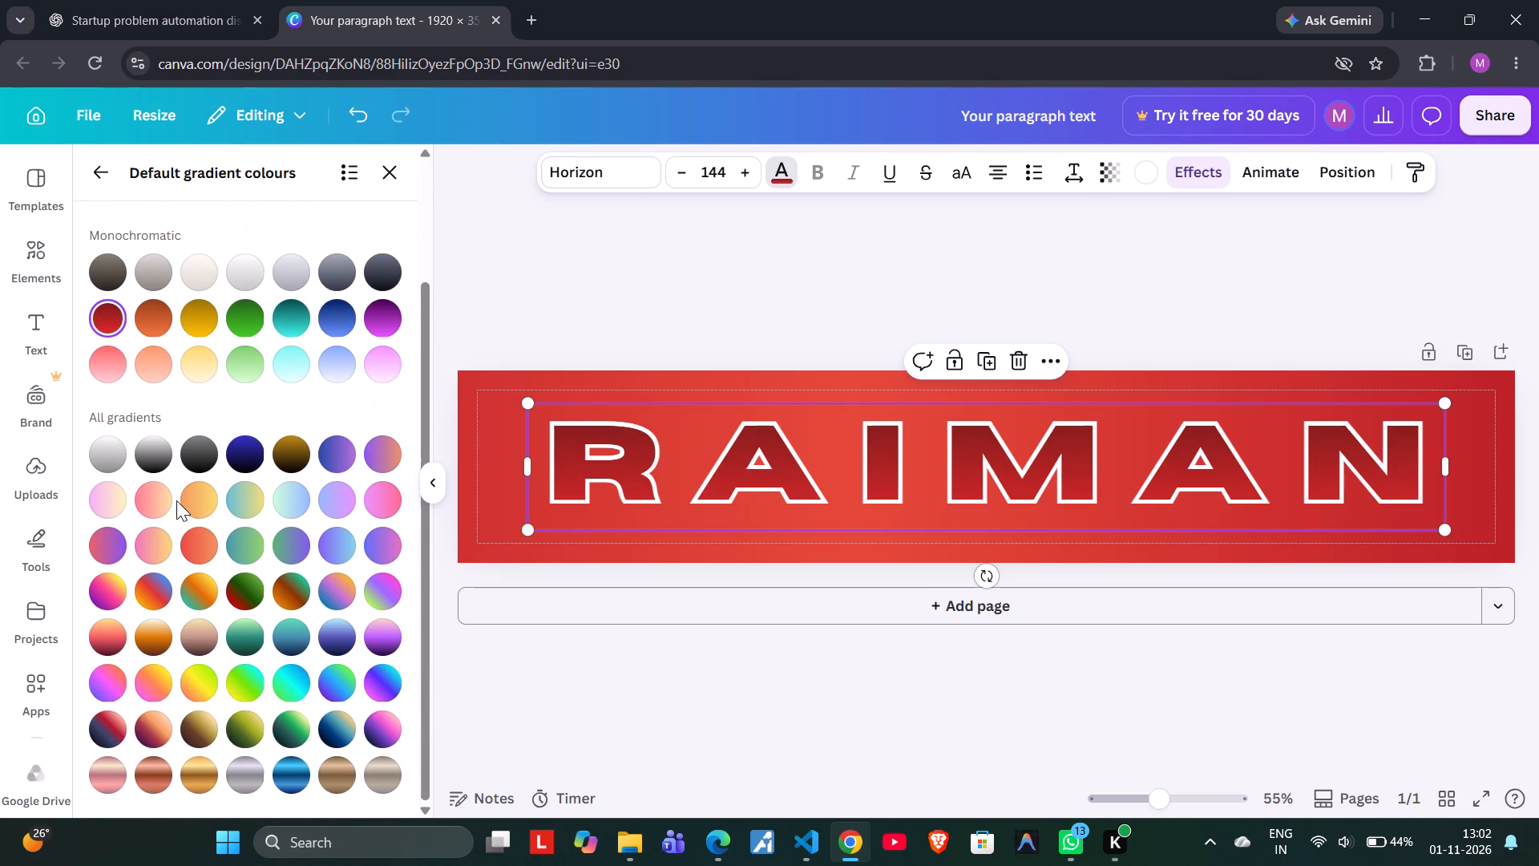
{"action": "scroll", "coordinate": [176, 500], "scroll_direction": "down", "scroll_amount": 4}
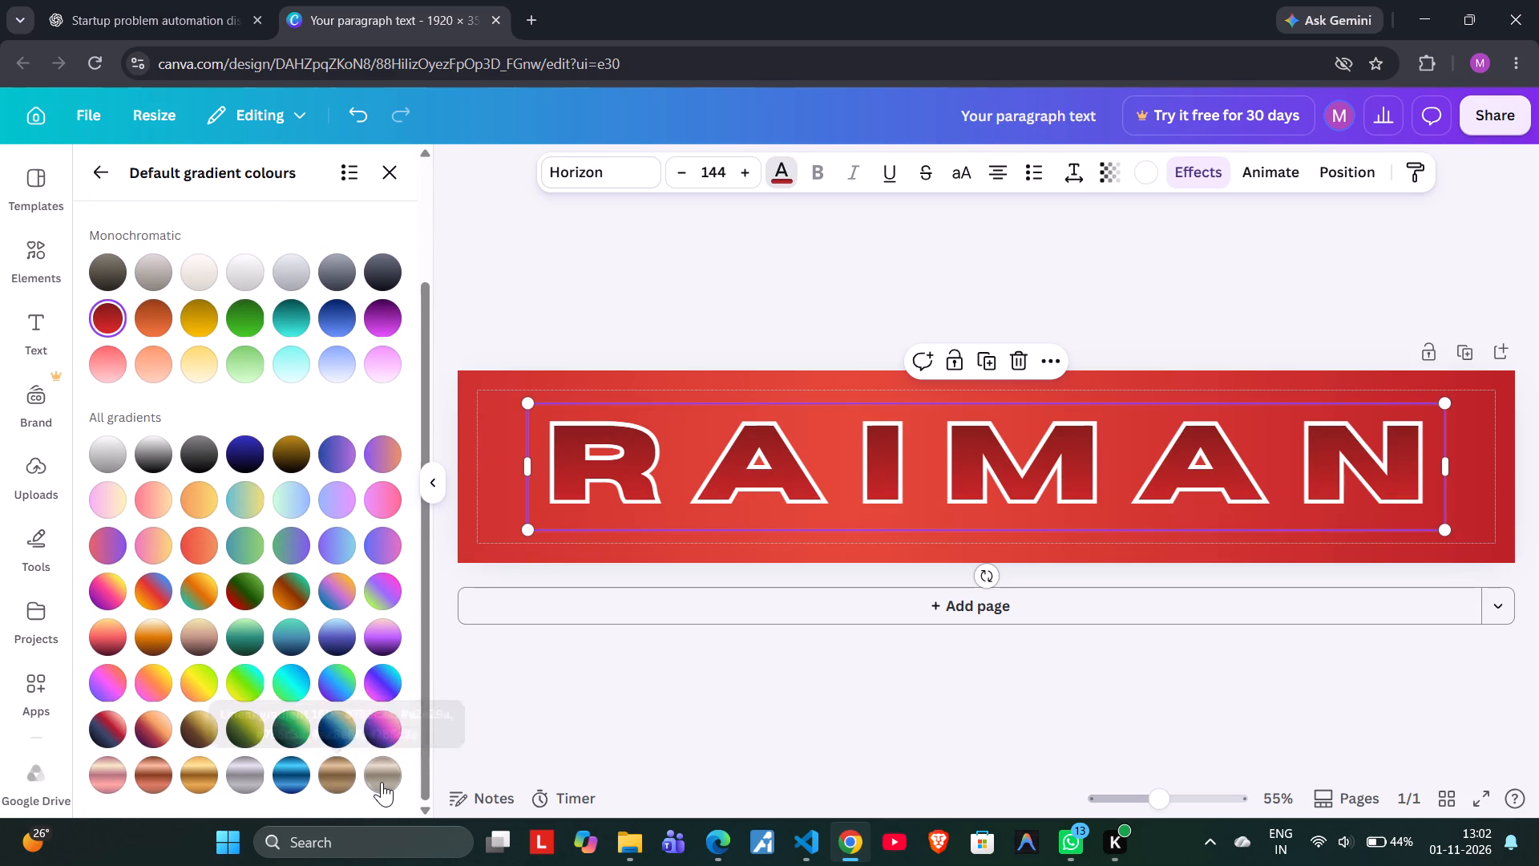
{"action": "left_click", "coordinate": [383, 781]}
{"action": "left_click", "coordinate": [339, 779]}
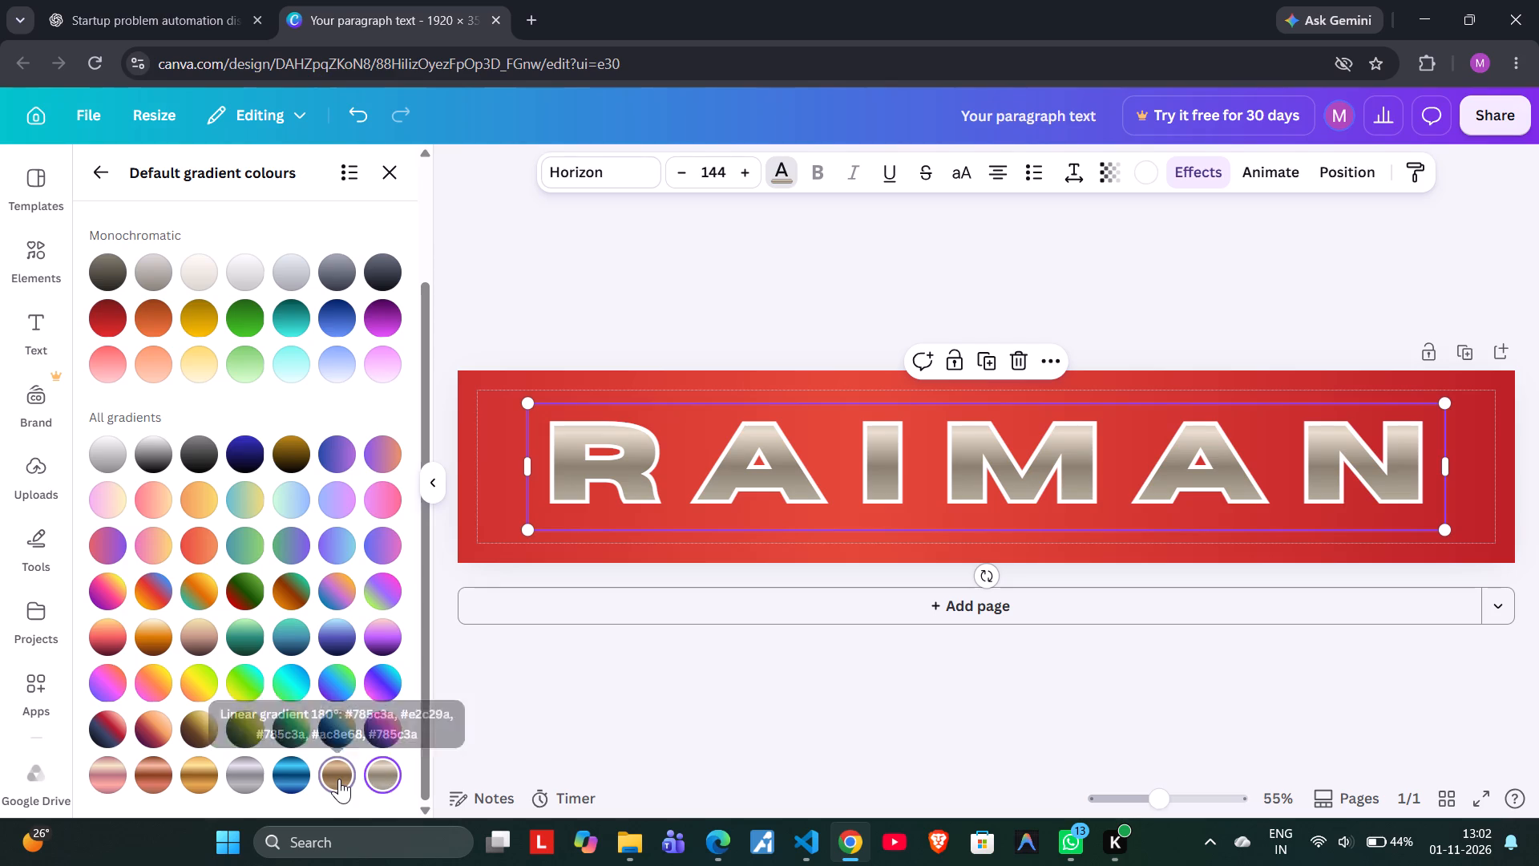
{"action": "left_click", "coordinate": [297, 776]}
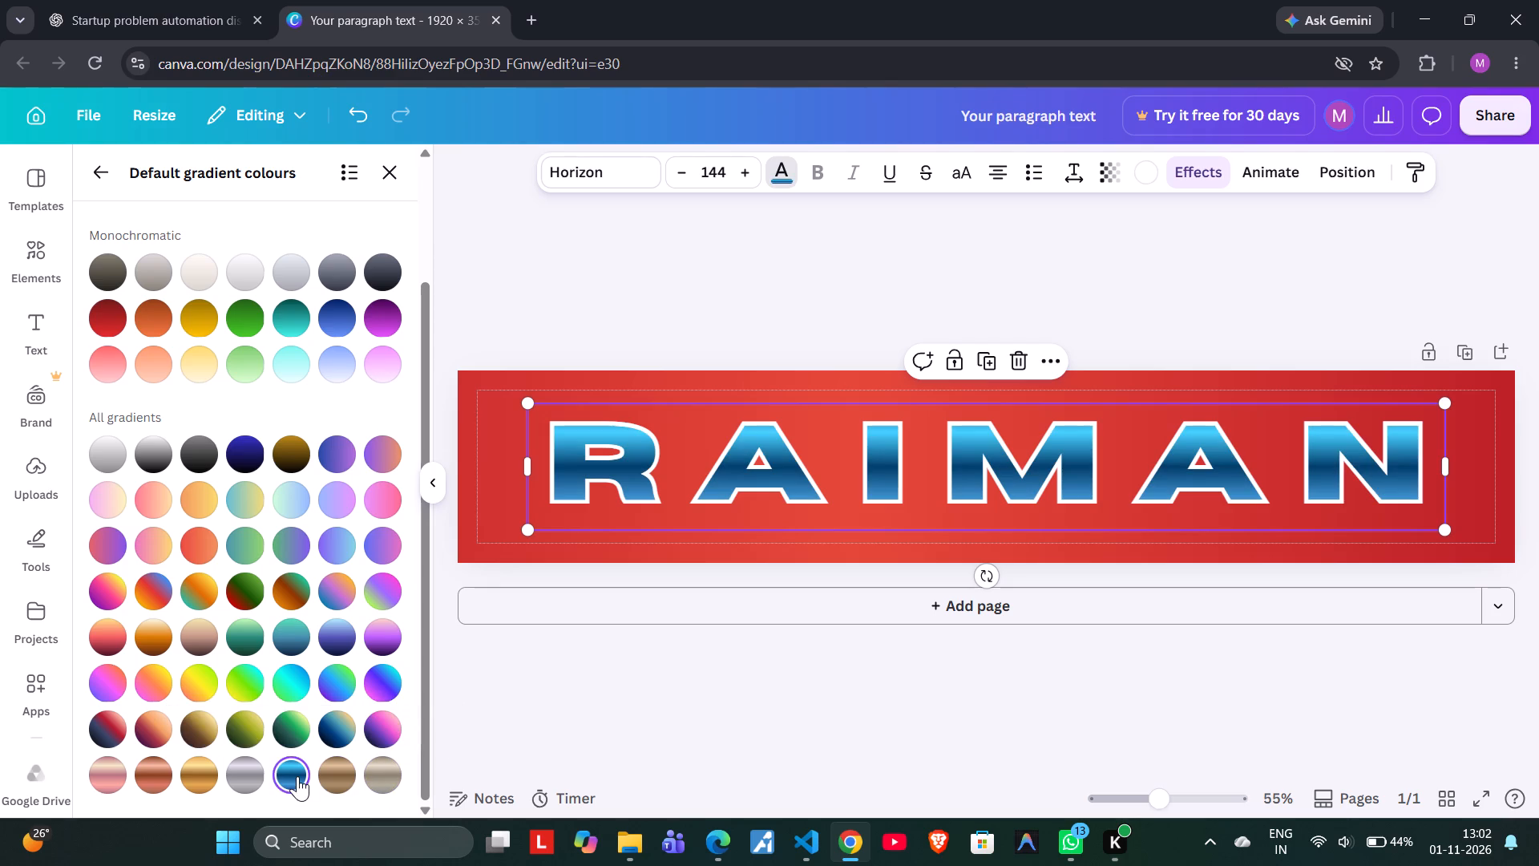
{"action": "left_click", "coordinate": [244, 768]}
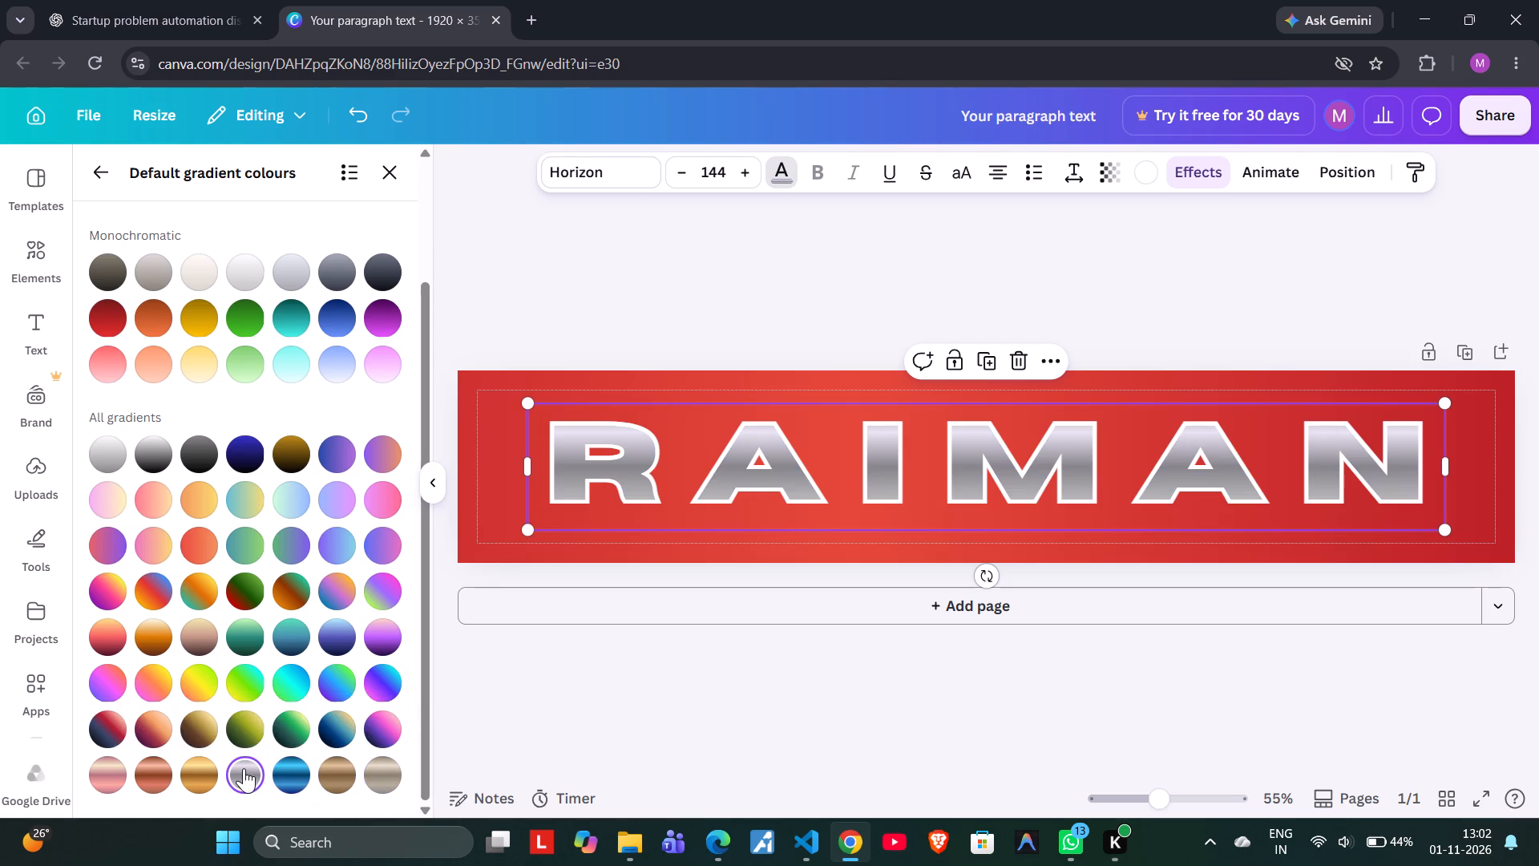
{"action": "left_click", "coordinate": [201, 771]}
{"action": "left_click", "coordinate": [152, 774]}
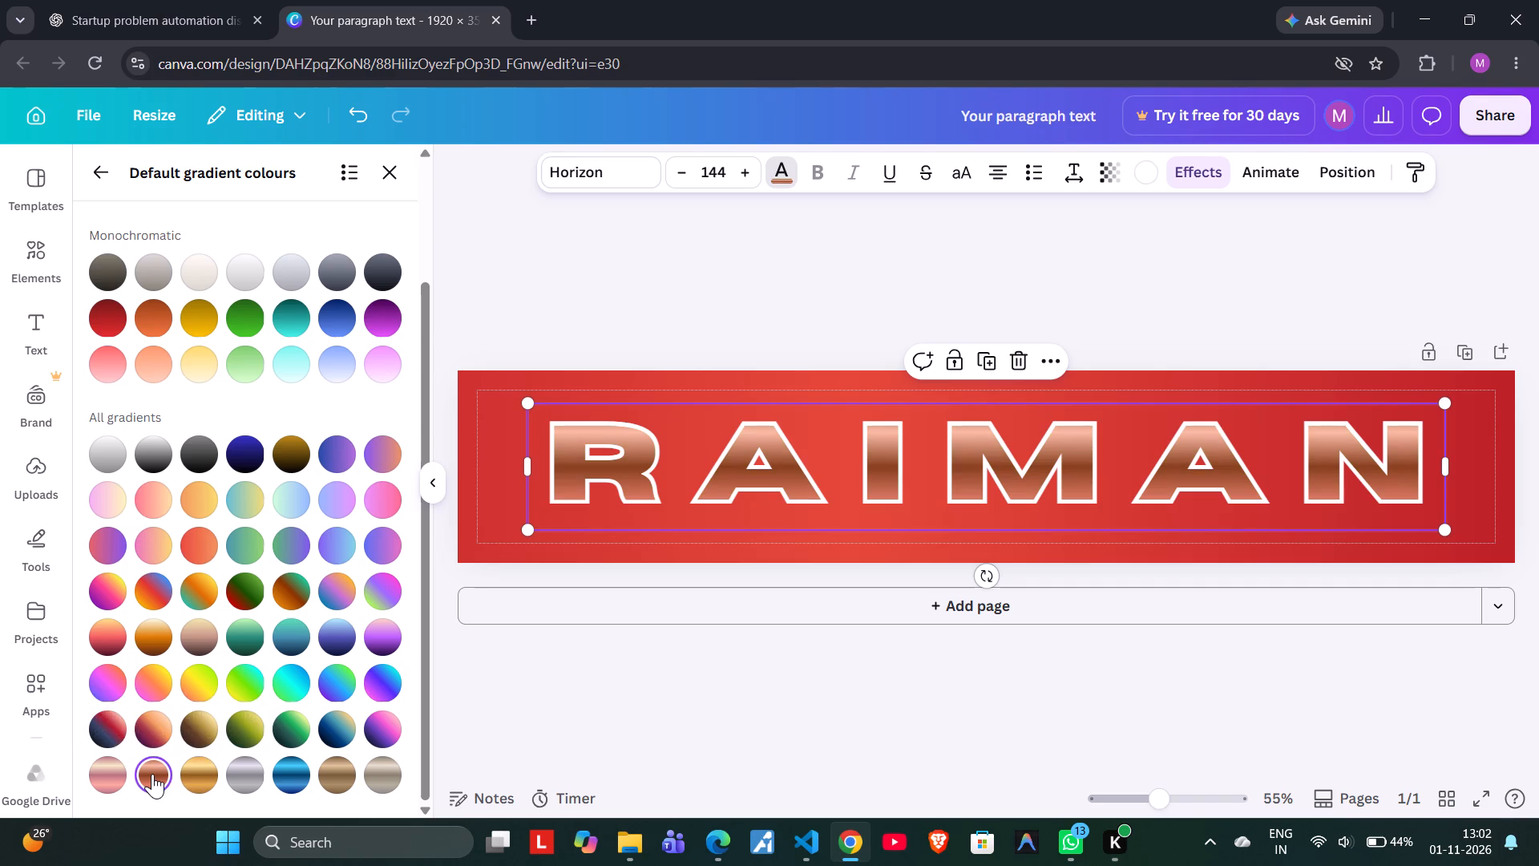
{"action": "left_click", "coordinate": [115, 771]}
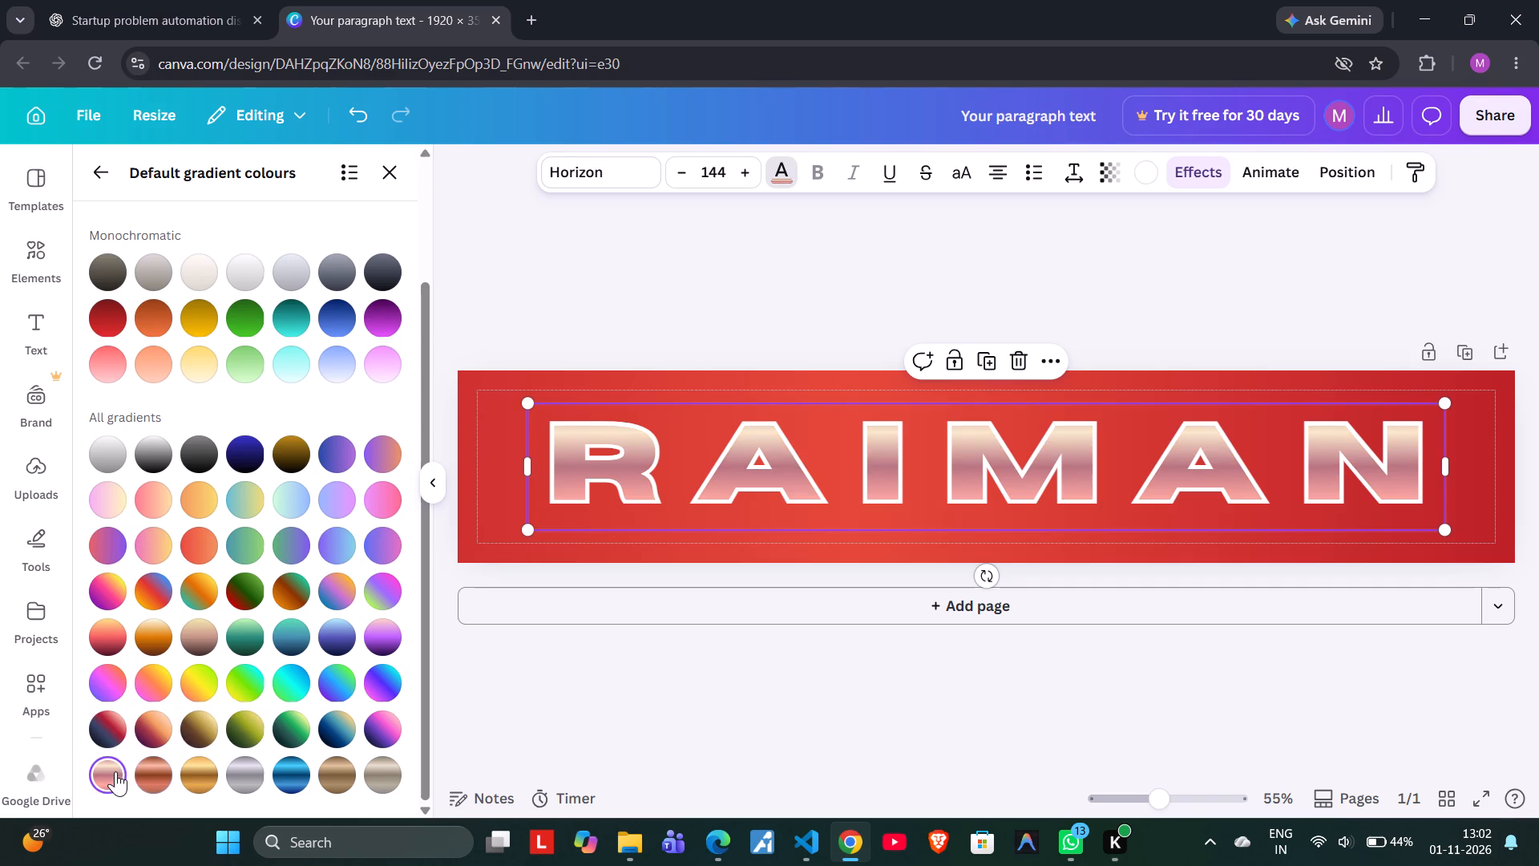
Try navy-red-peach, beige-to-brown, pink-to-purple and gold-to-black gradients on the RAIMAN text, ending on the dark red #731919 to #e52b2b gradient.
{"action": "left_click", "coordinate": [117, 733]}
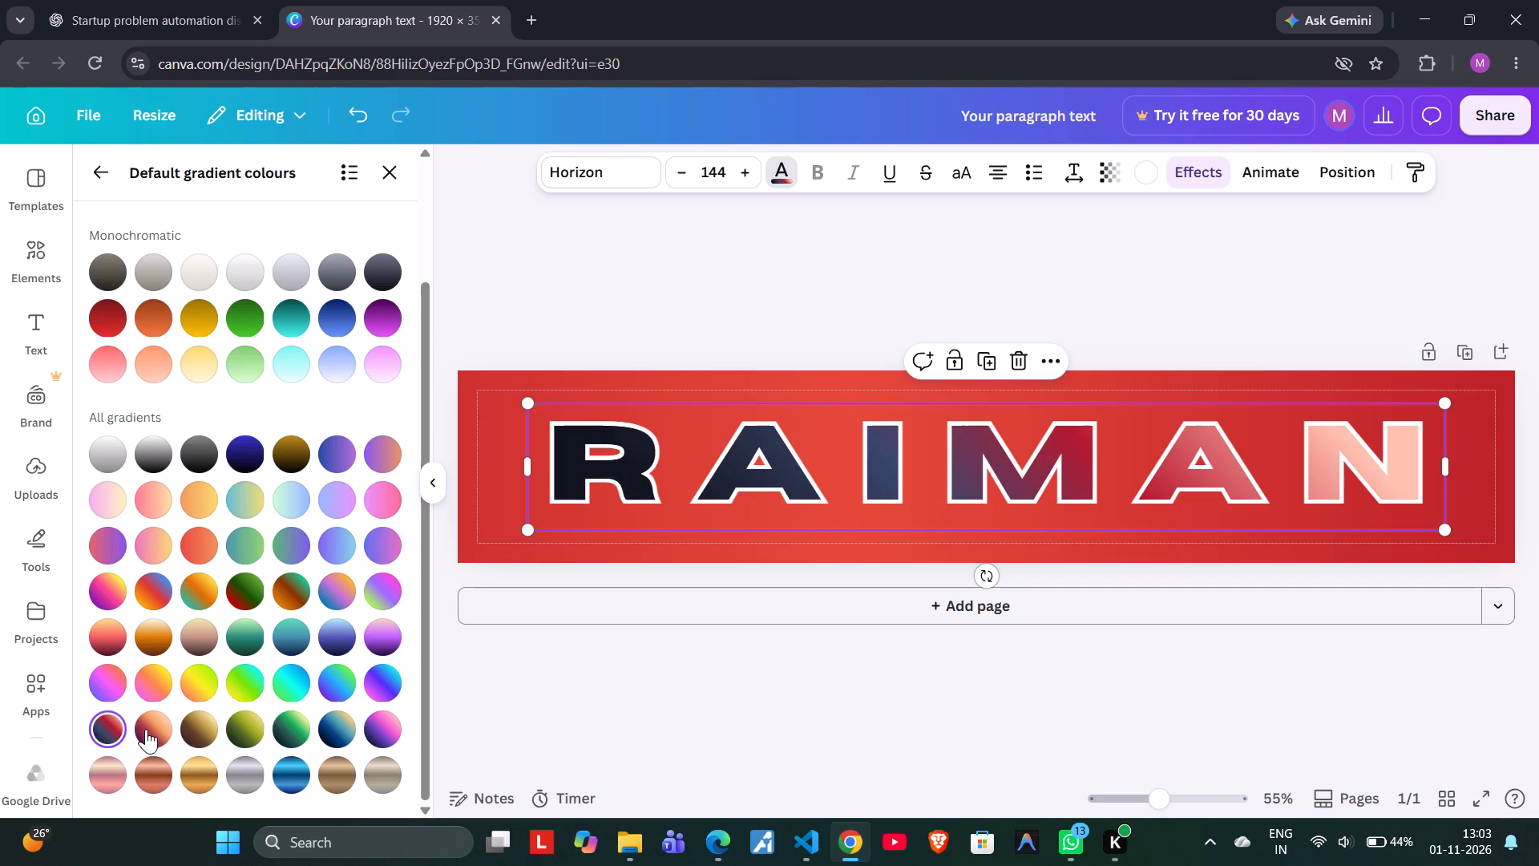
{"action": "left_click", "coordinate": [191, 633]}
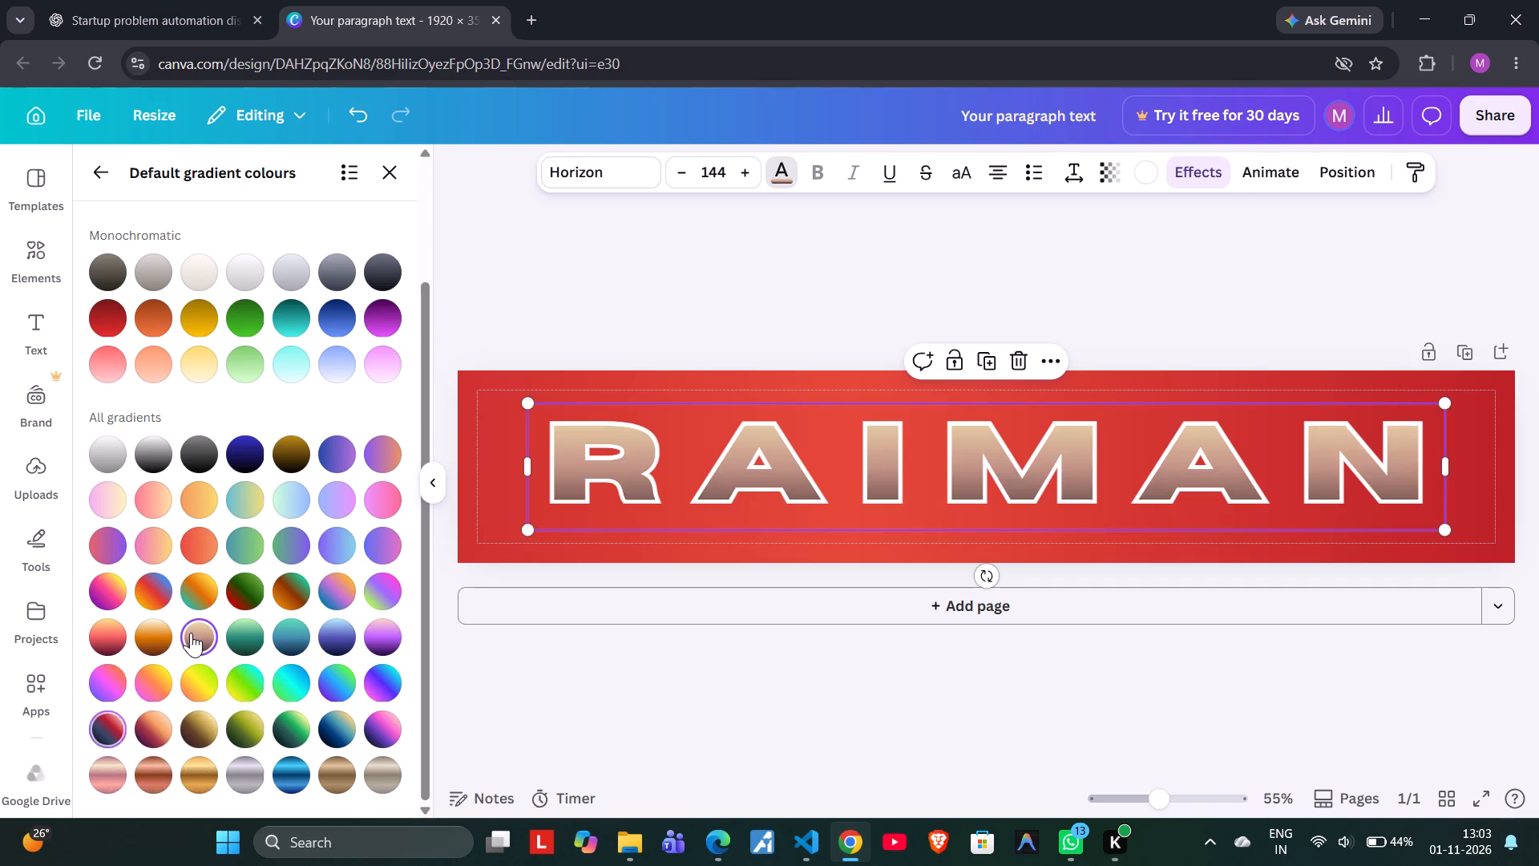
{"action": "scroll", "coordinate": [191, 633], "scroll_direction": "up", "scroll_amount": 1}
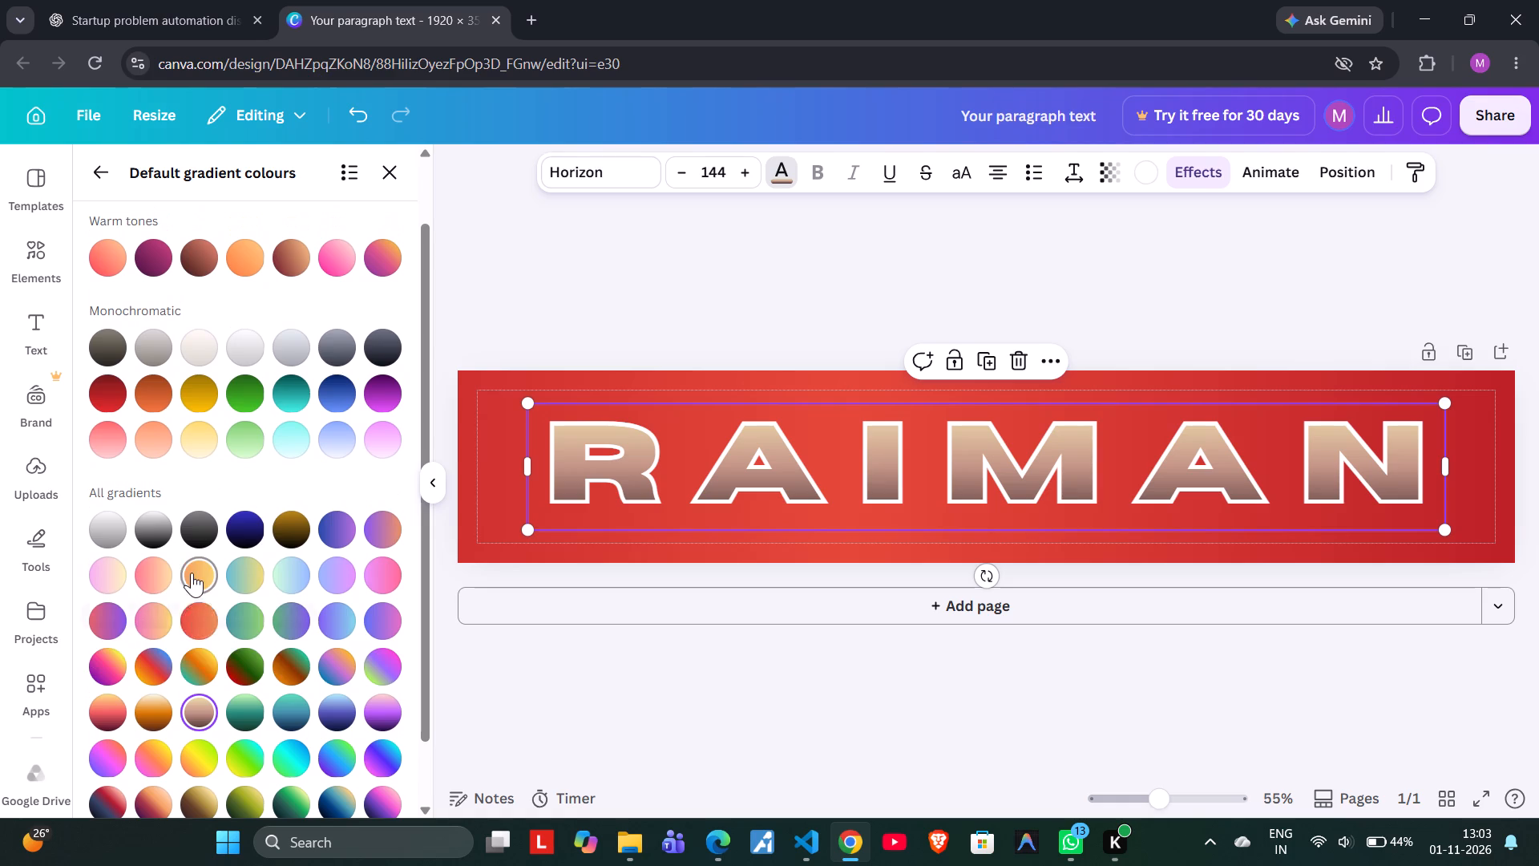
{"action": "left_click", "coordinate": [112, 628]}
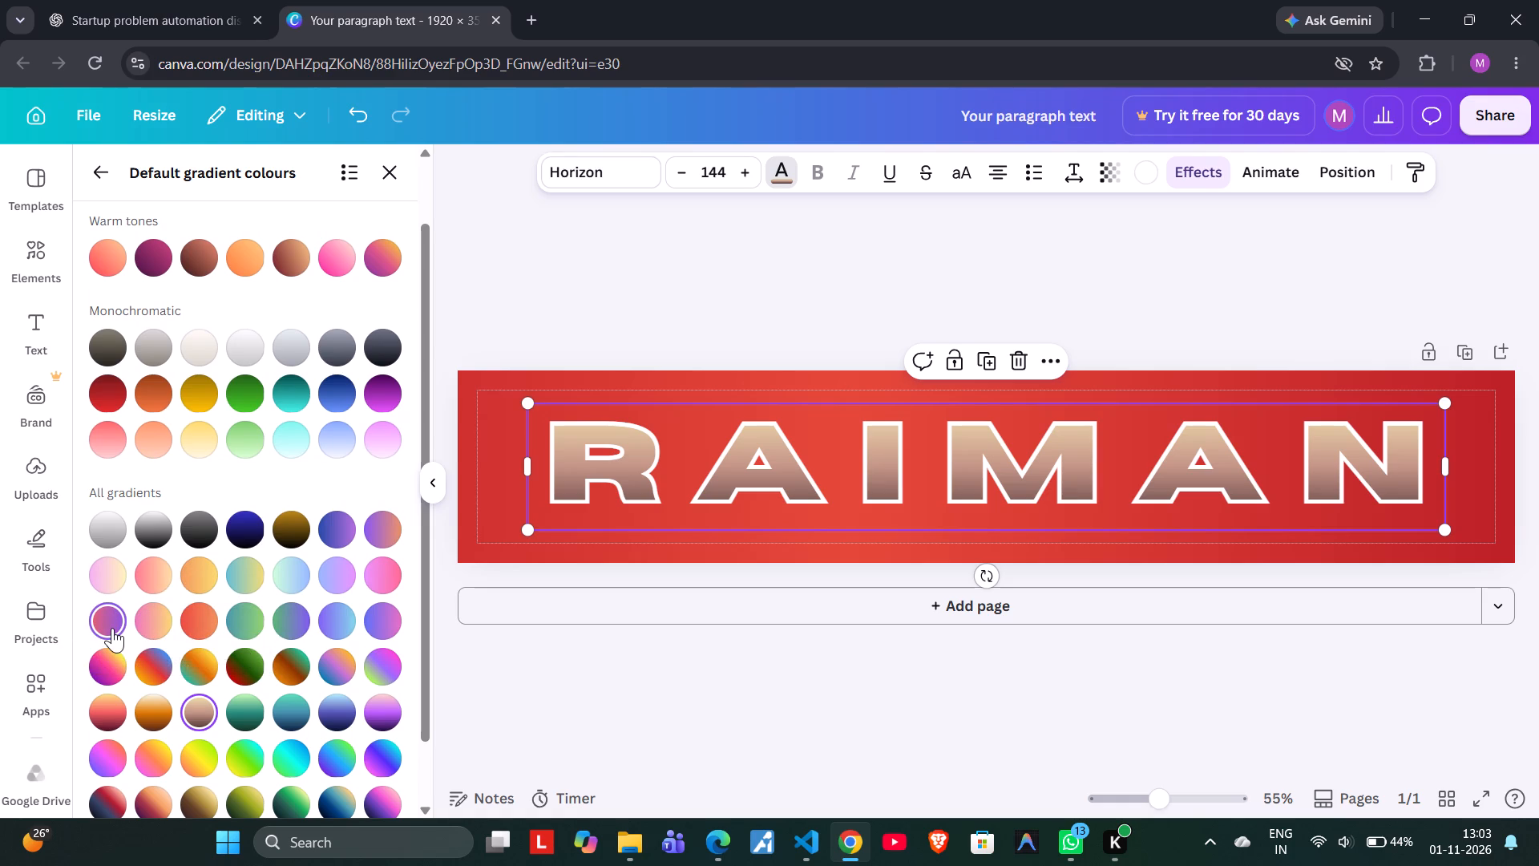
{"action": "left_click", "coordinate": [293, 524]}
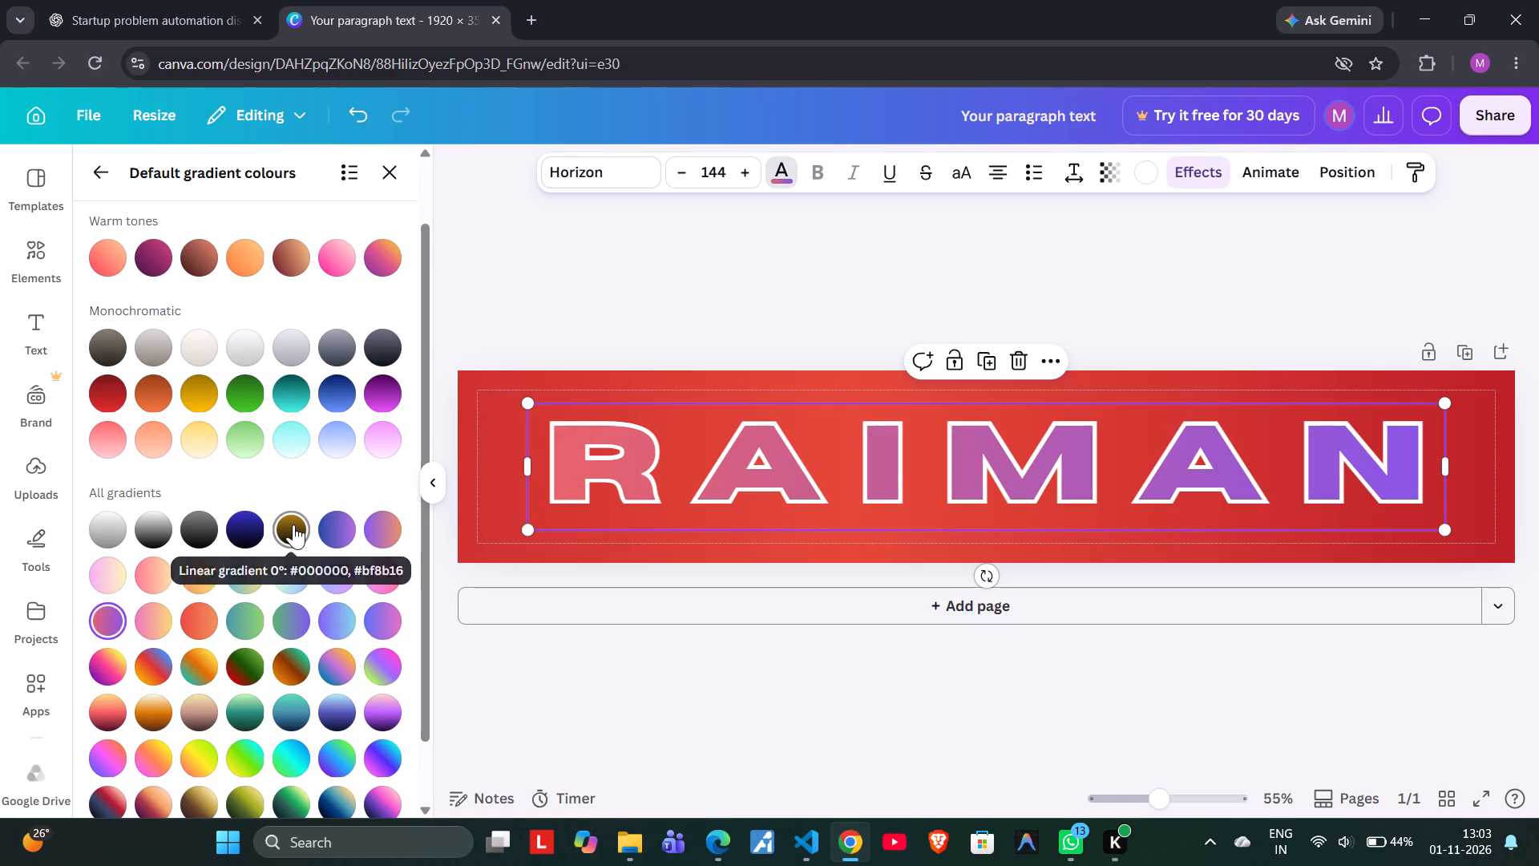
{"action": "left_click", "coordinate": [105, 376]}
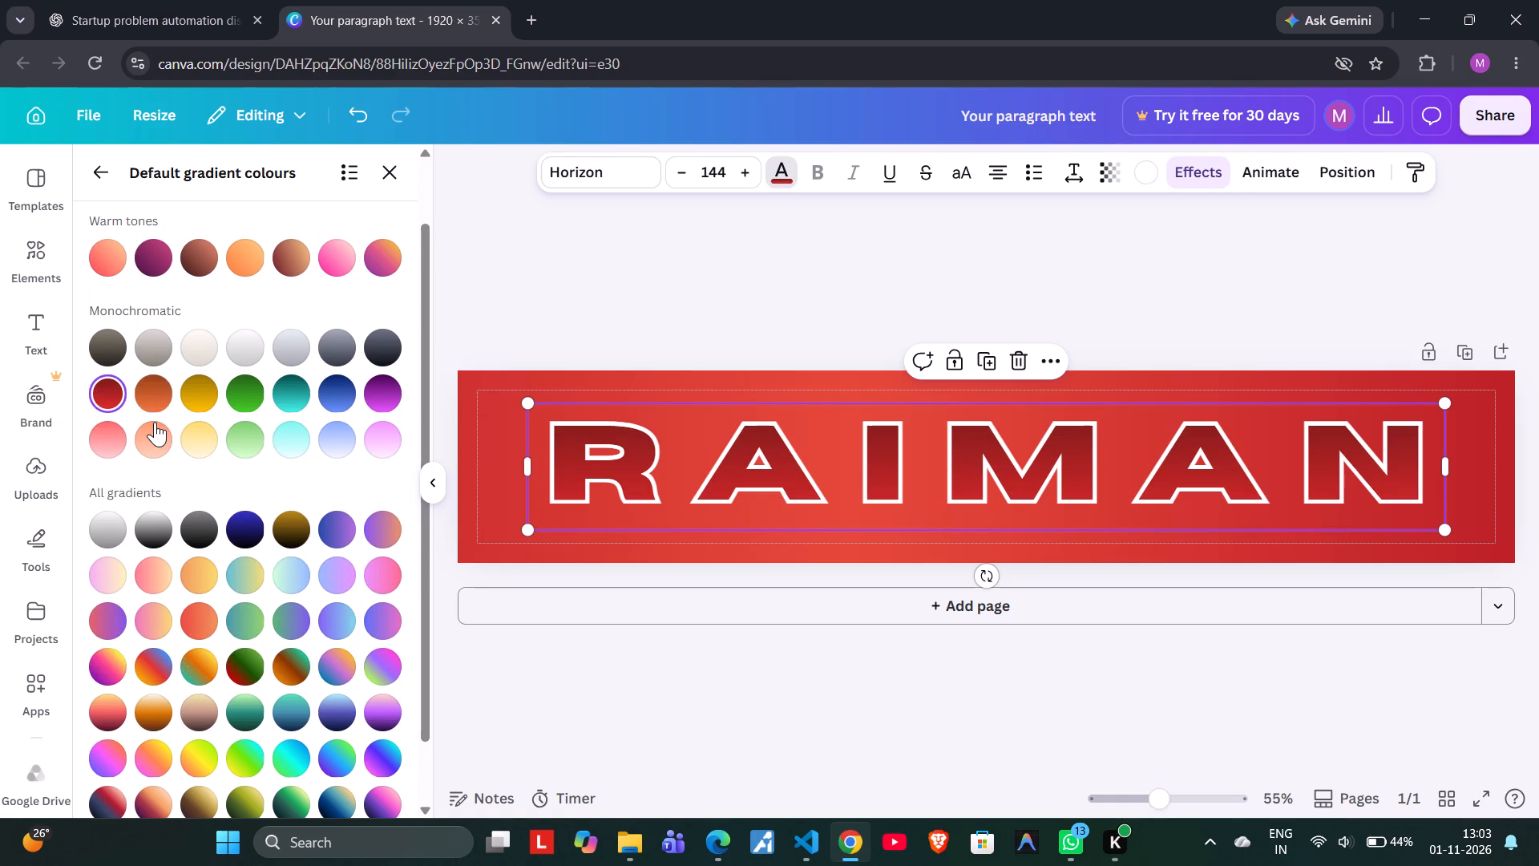
Fill the RAIMAN text with the warm maroon-to-peach gradient after trying the monochromatic orange, peach and pink and the warm brown gradients.
{"action": "left_click", "coordinate": [151, 389]}
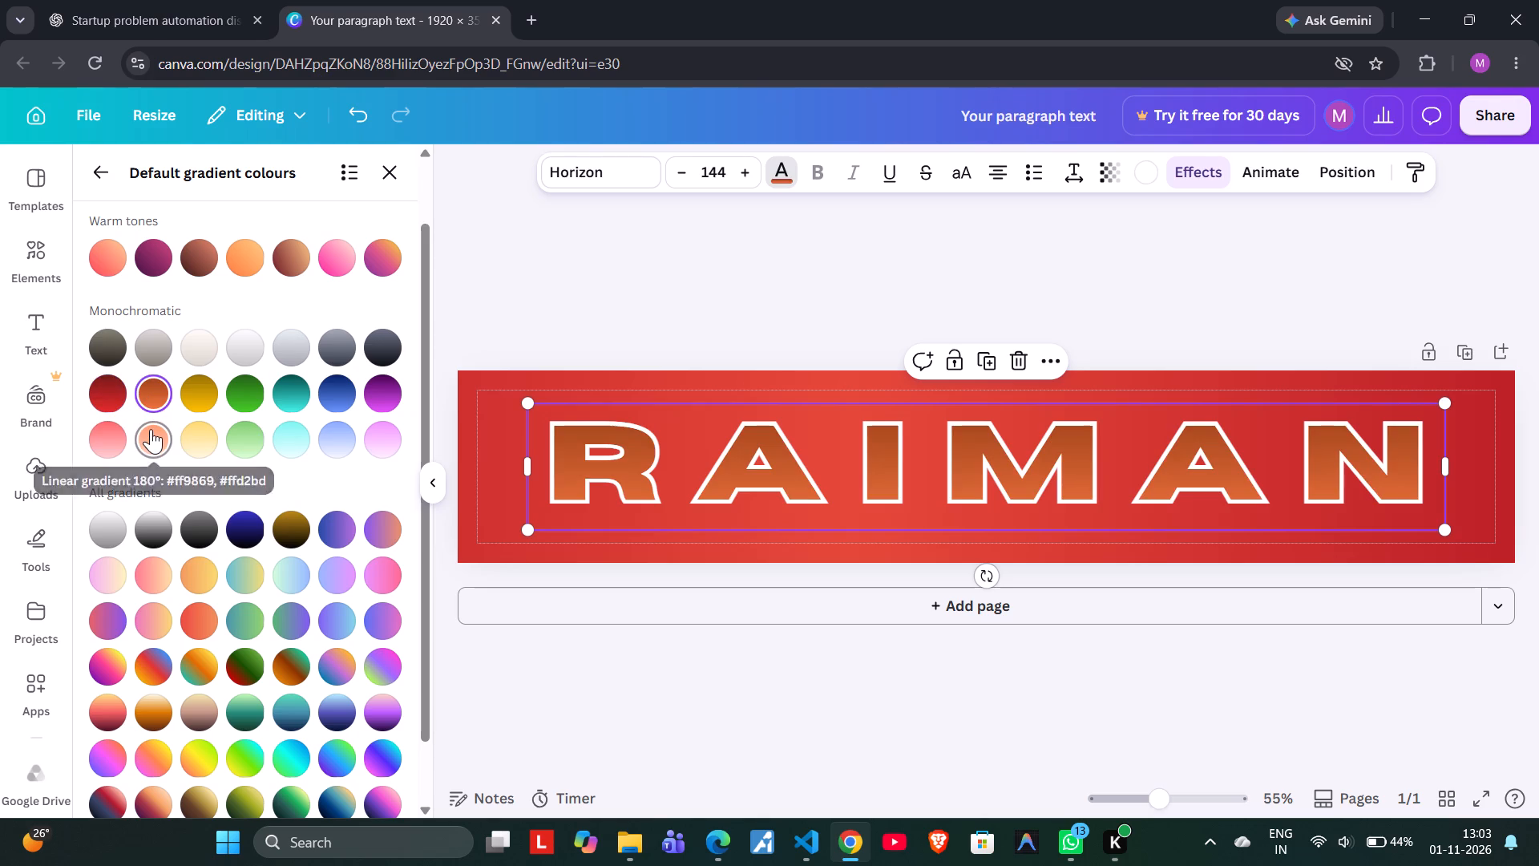
{"action": "left_click", "coordinate": [151, 429]}
{"action": "left_click", "coordinate": [110, 434]}
{"action": "scroll", "coordinate": [175, 384], "scroll_direction": "up", "scroll_amount": 1}
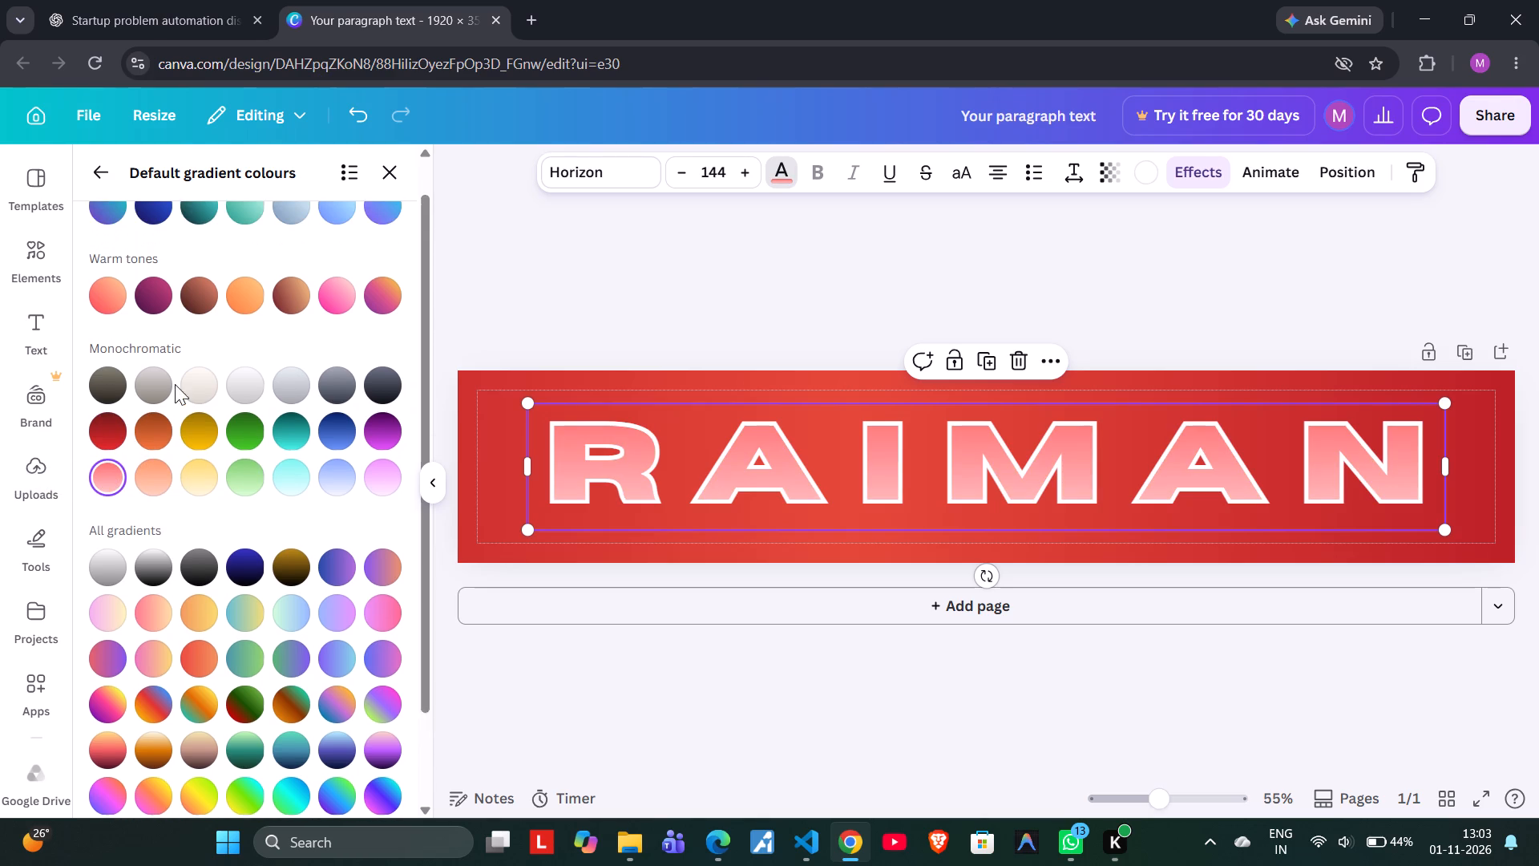
{"action": "scroll", "coordinate": [175, 384], "scroll_direction": "up", "scroll_amount": 1}
{"action": "left_click", "coordinate": [199, 328]}
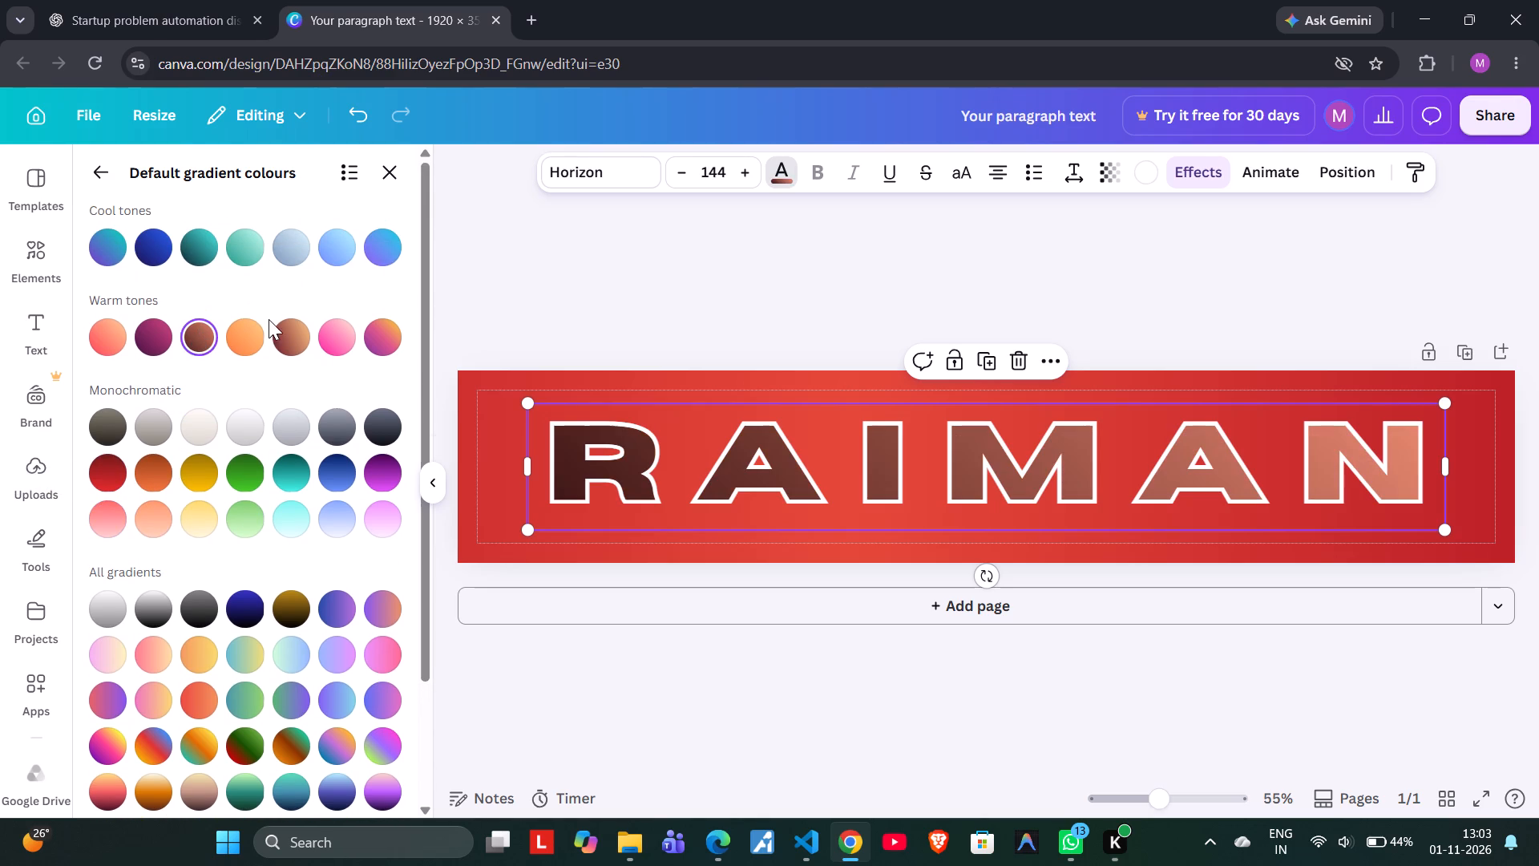
{"action": "left_click", "coordinate": [293, 342]}
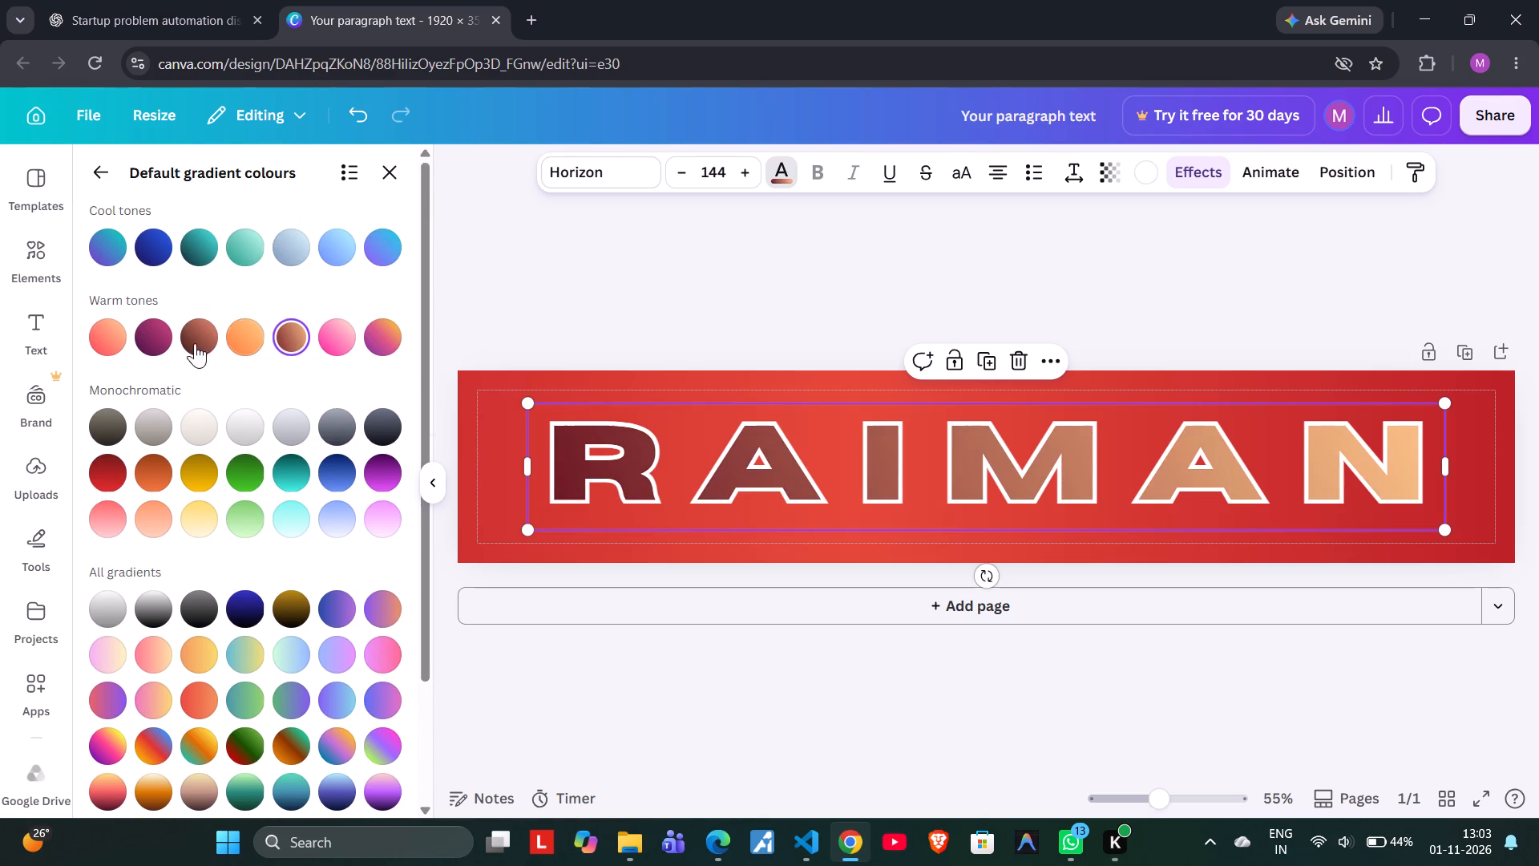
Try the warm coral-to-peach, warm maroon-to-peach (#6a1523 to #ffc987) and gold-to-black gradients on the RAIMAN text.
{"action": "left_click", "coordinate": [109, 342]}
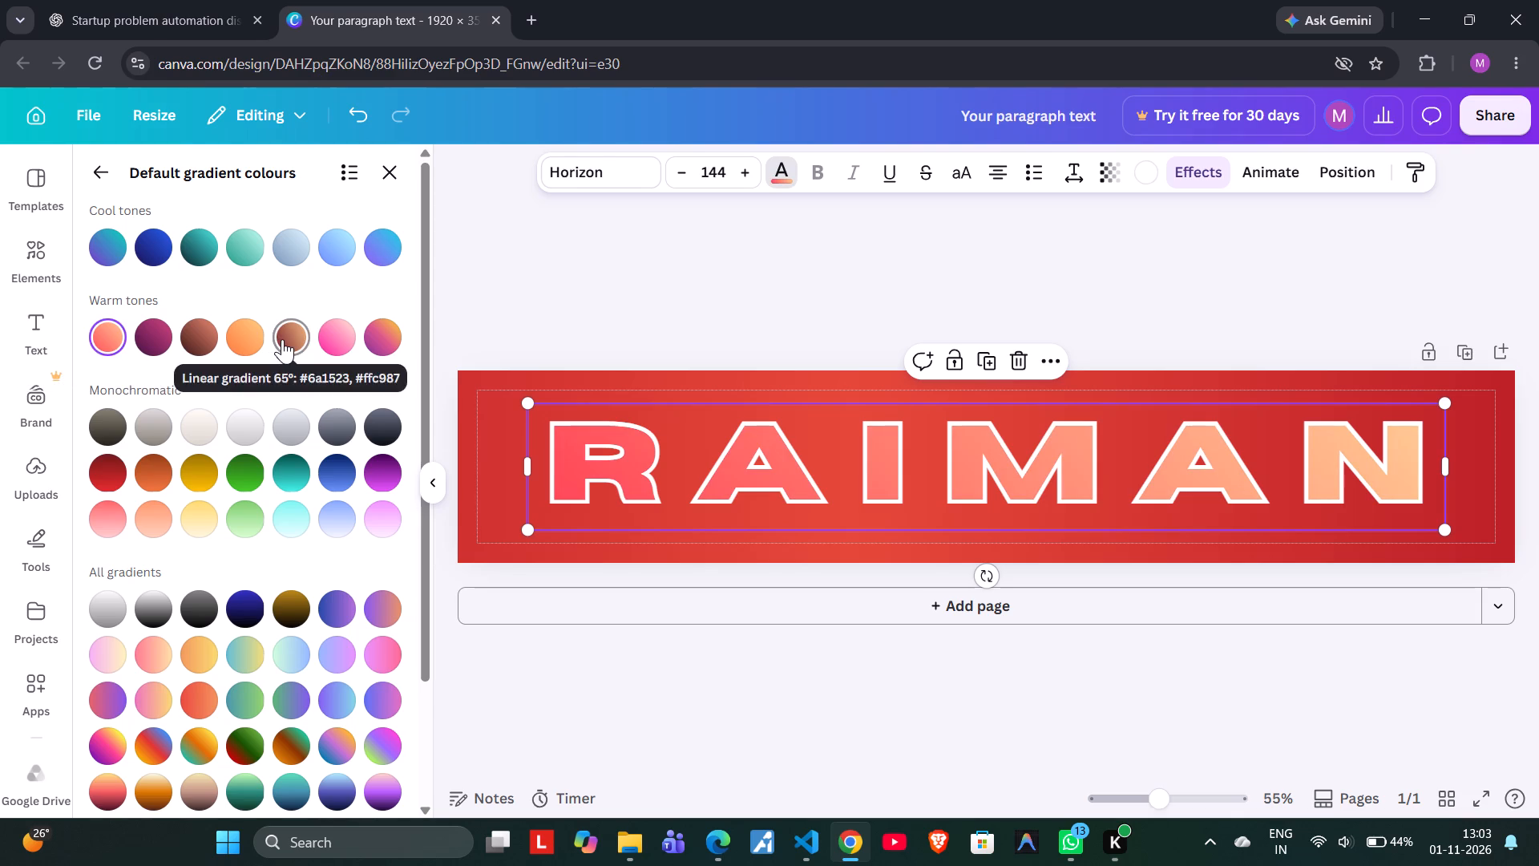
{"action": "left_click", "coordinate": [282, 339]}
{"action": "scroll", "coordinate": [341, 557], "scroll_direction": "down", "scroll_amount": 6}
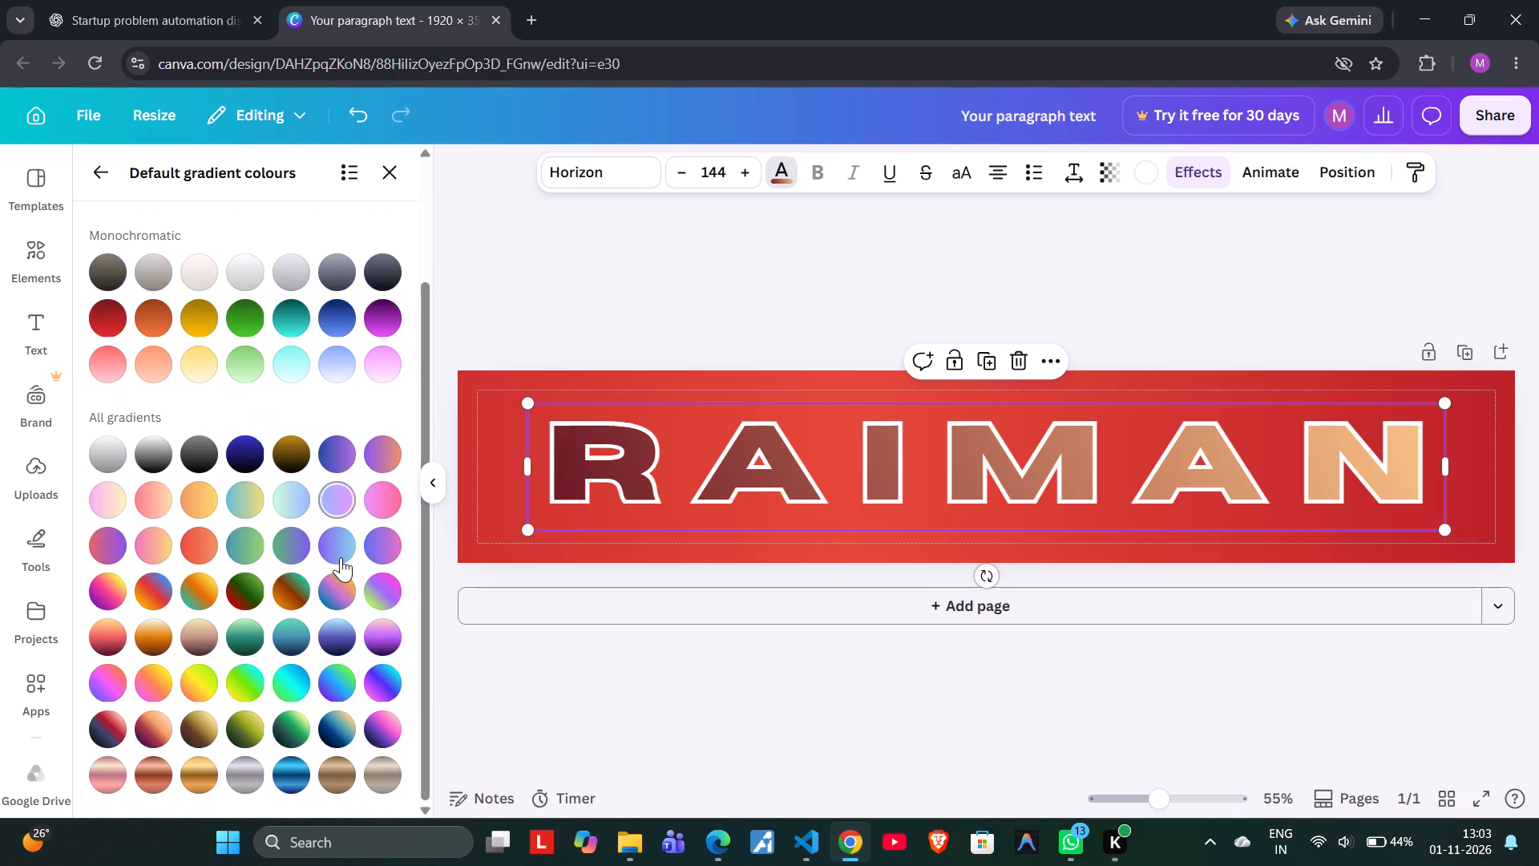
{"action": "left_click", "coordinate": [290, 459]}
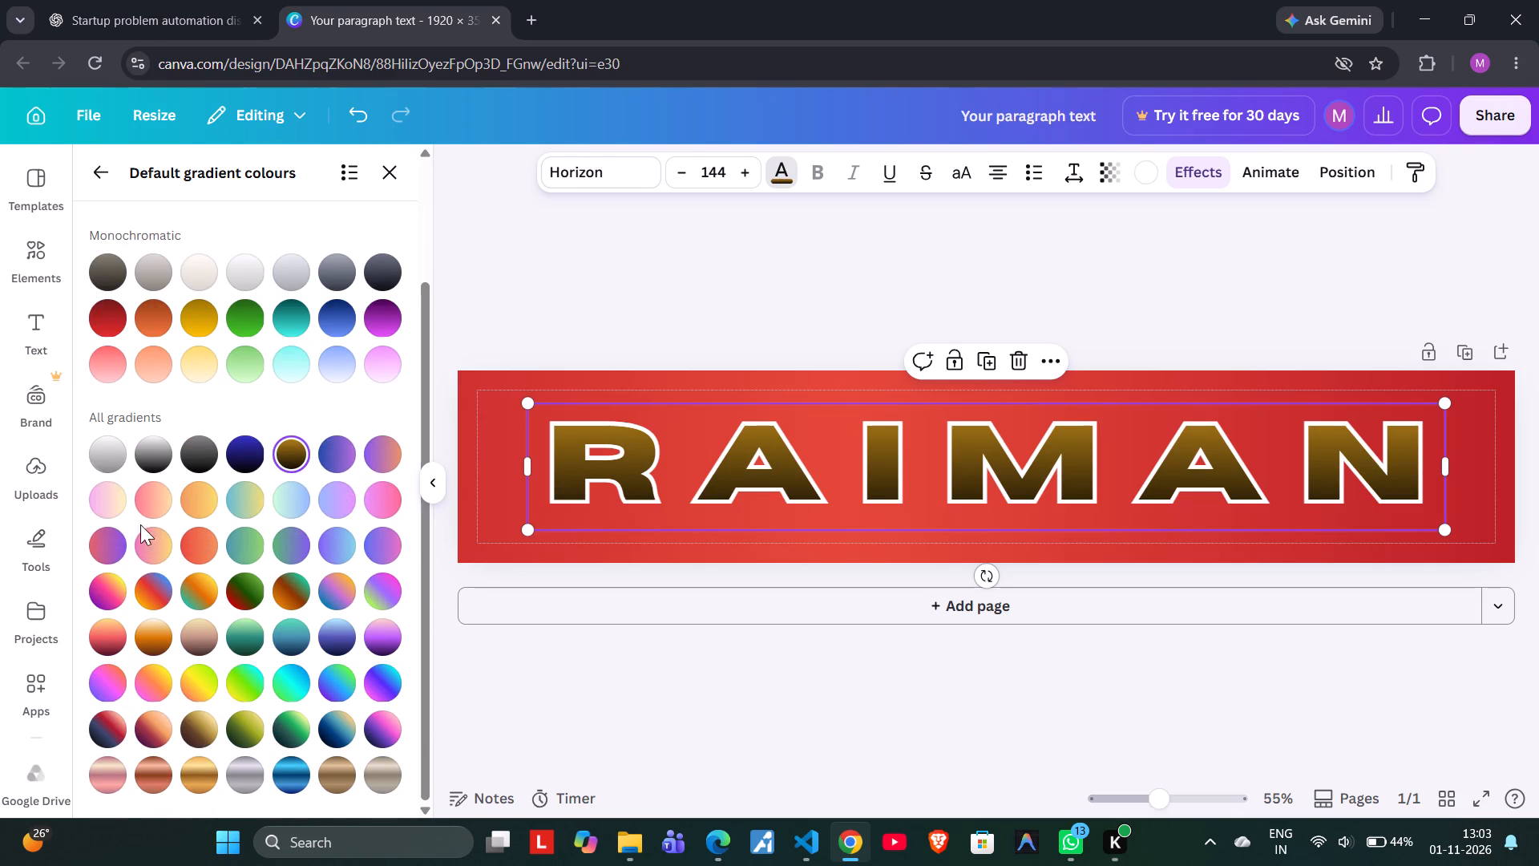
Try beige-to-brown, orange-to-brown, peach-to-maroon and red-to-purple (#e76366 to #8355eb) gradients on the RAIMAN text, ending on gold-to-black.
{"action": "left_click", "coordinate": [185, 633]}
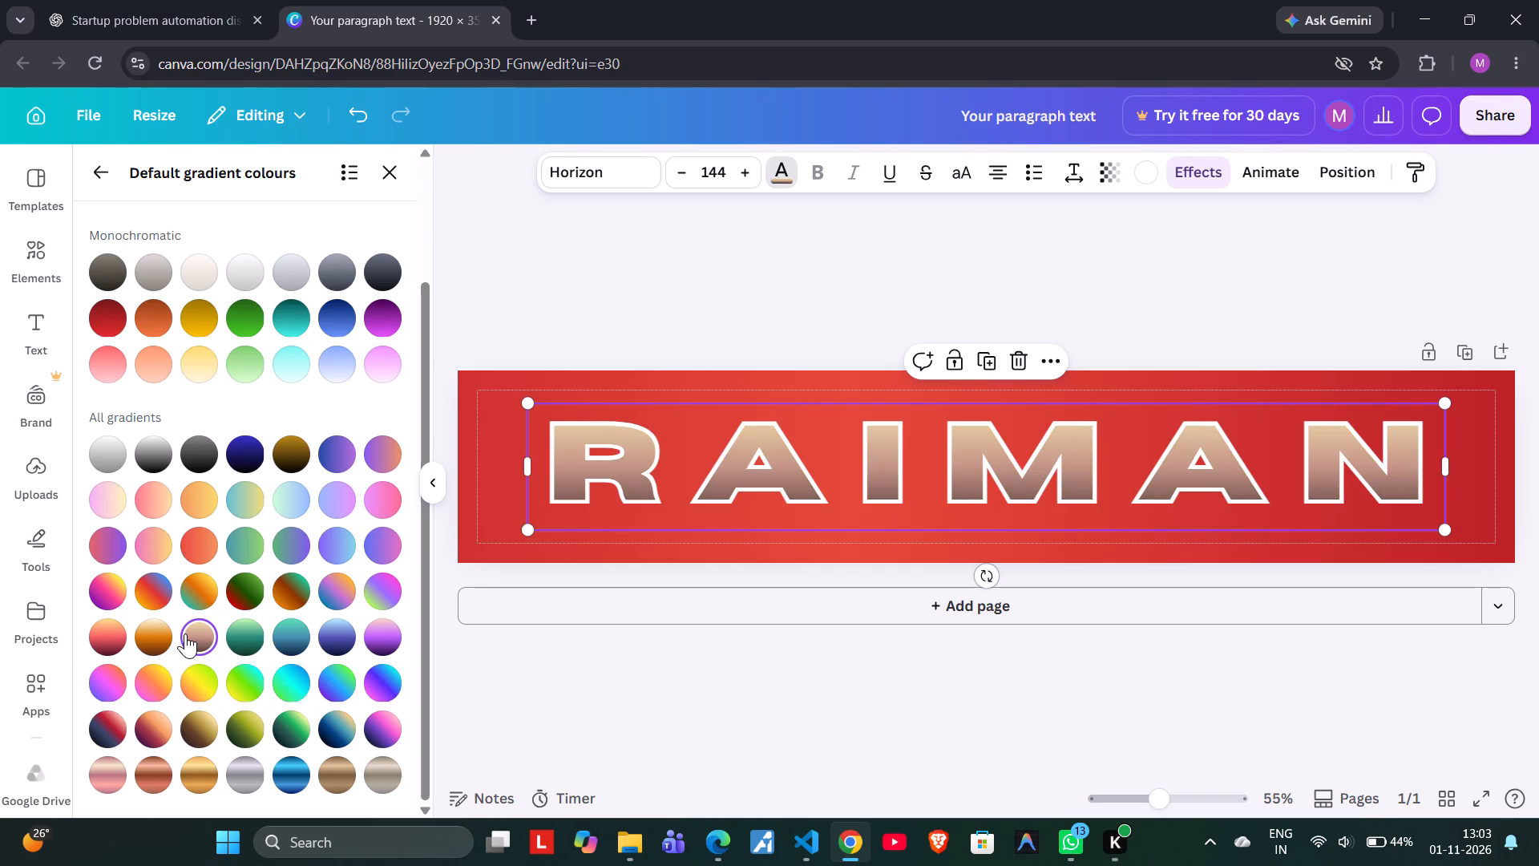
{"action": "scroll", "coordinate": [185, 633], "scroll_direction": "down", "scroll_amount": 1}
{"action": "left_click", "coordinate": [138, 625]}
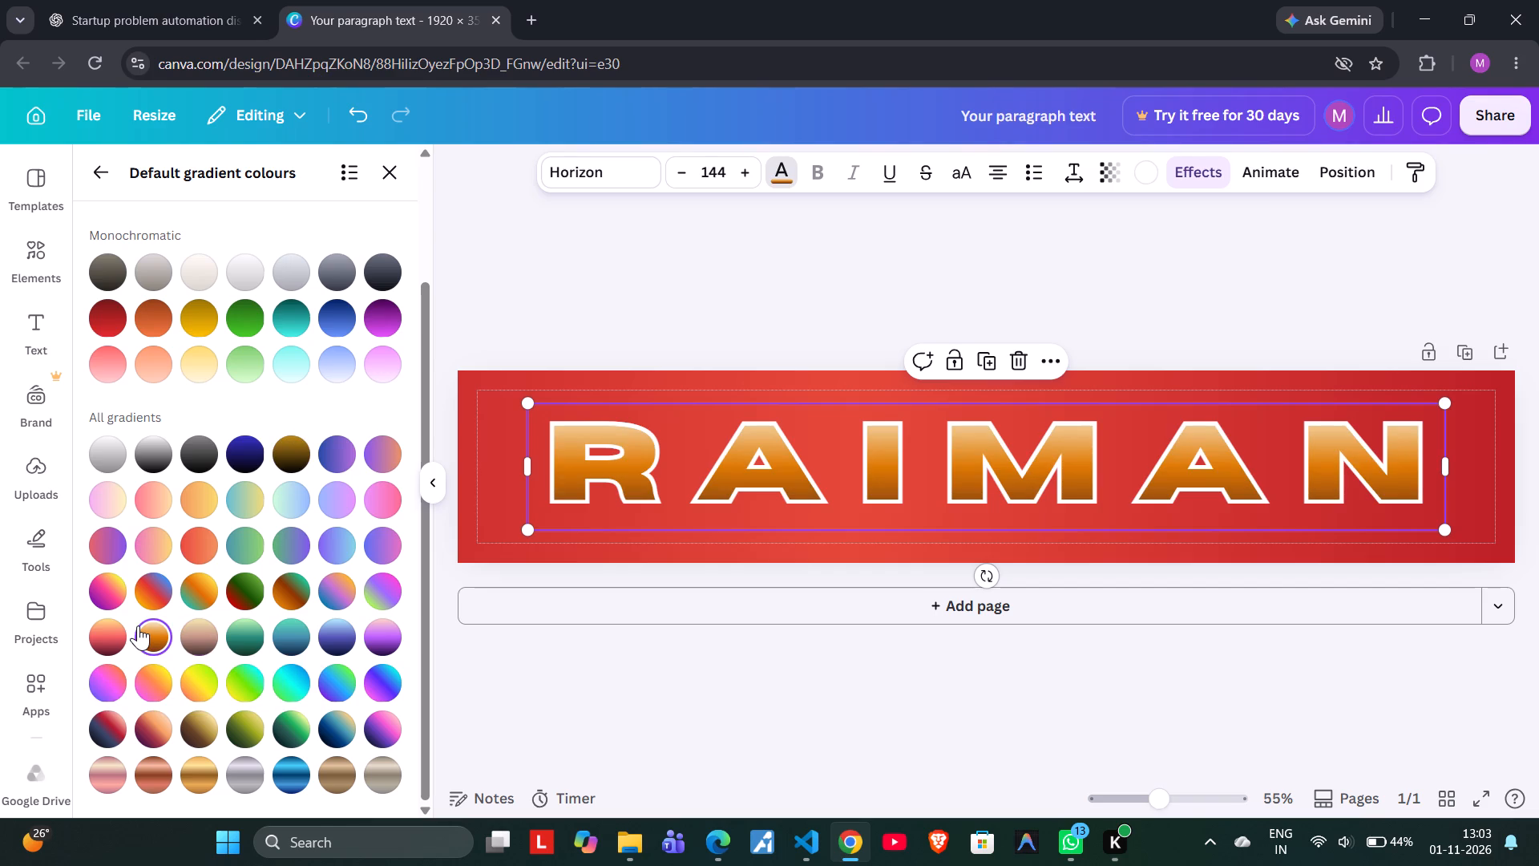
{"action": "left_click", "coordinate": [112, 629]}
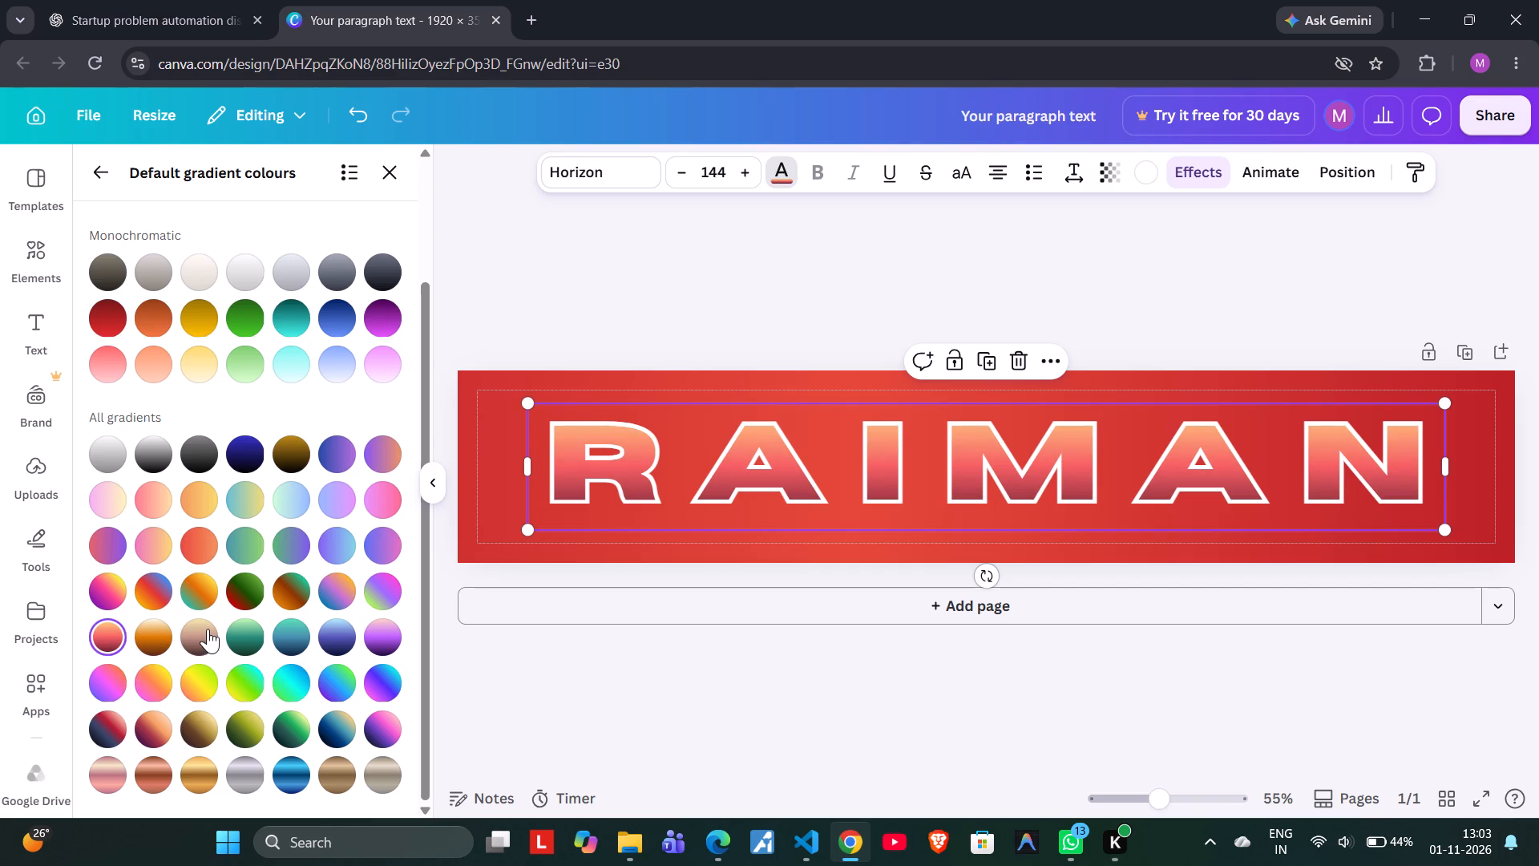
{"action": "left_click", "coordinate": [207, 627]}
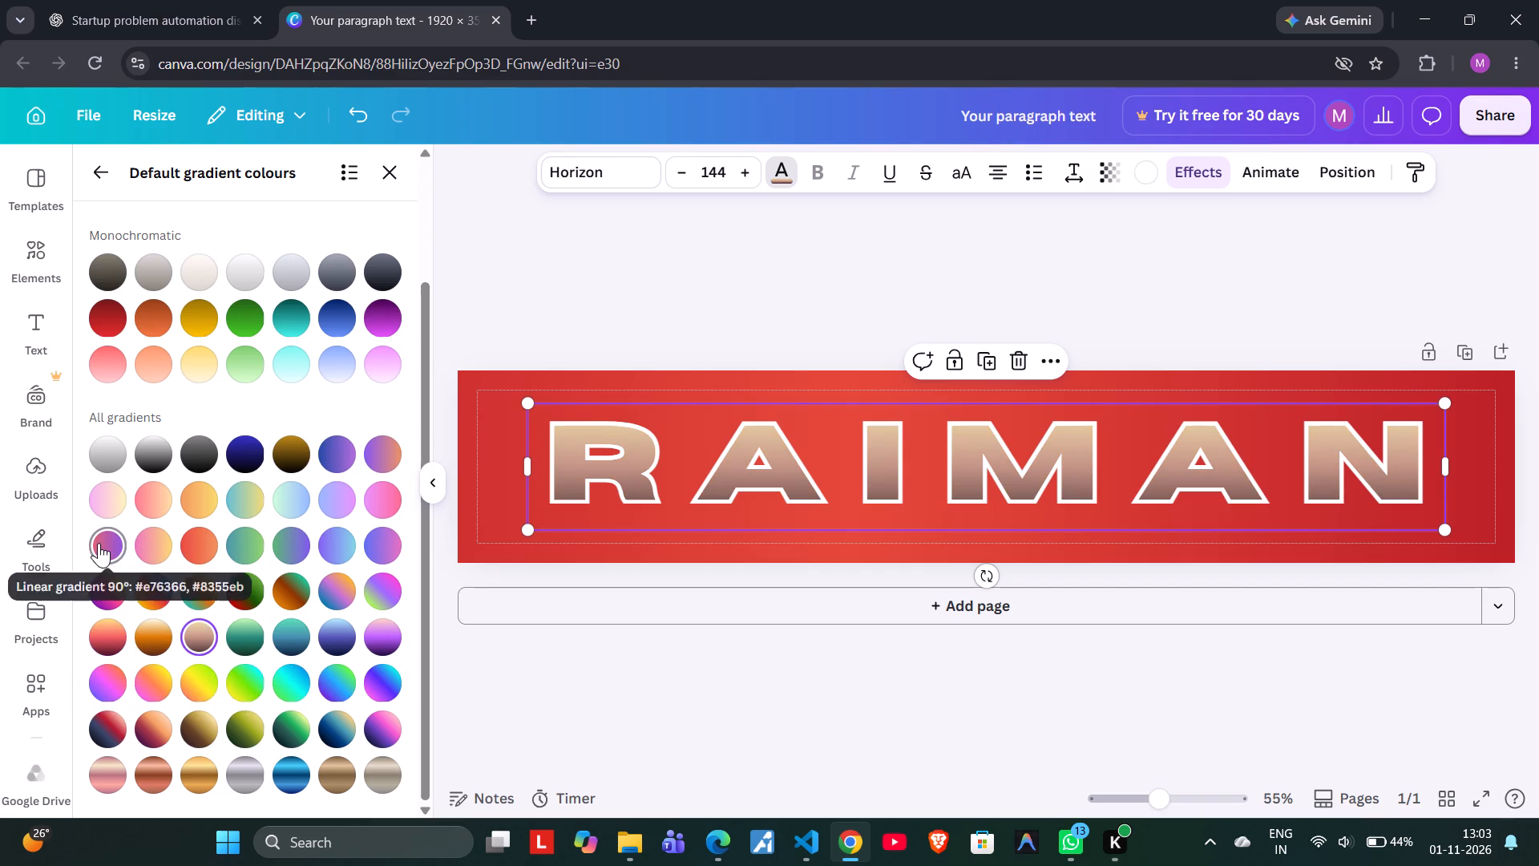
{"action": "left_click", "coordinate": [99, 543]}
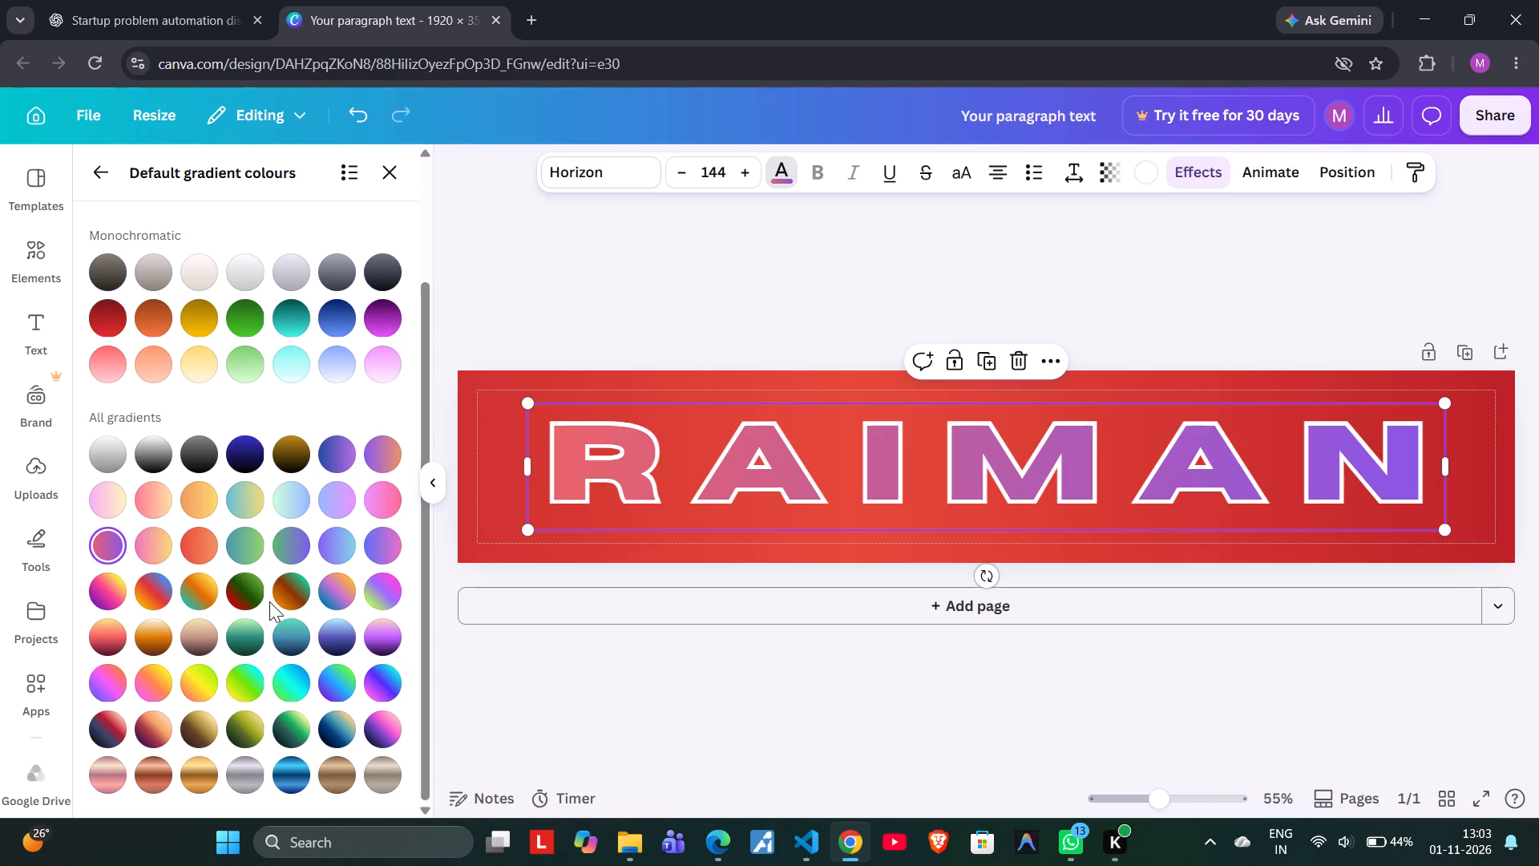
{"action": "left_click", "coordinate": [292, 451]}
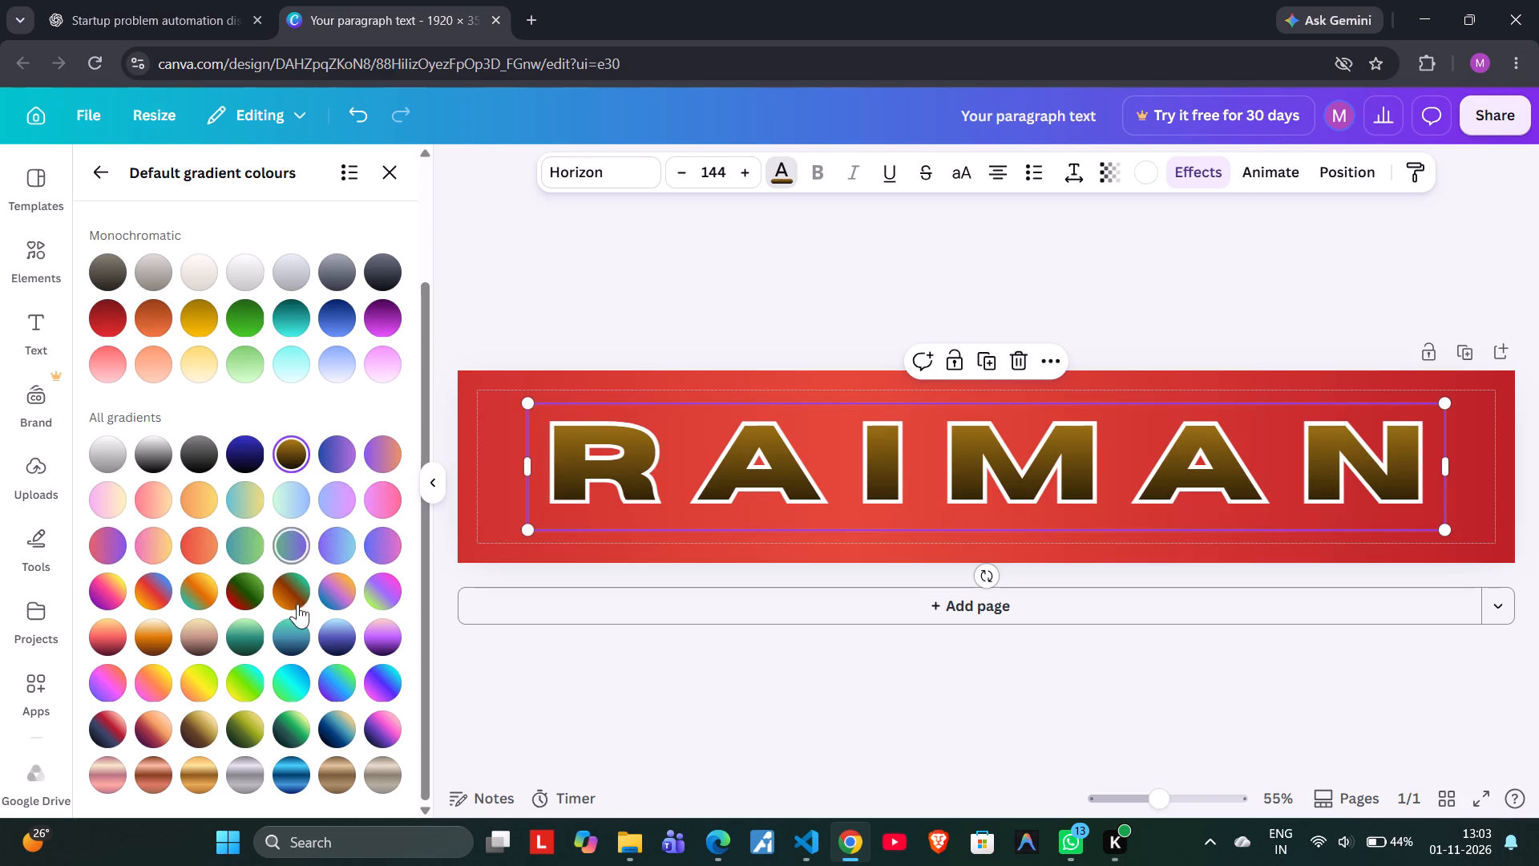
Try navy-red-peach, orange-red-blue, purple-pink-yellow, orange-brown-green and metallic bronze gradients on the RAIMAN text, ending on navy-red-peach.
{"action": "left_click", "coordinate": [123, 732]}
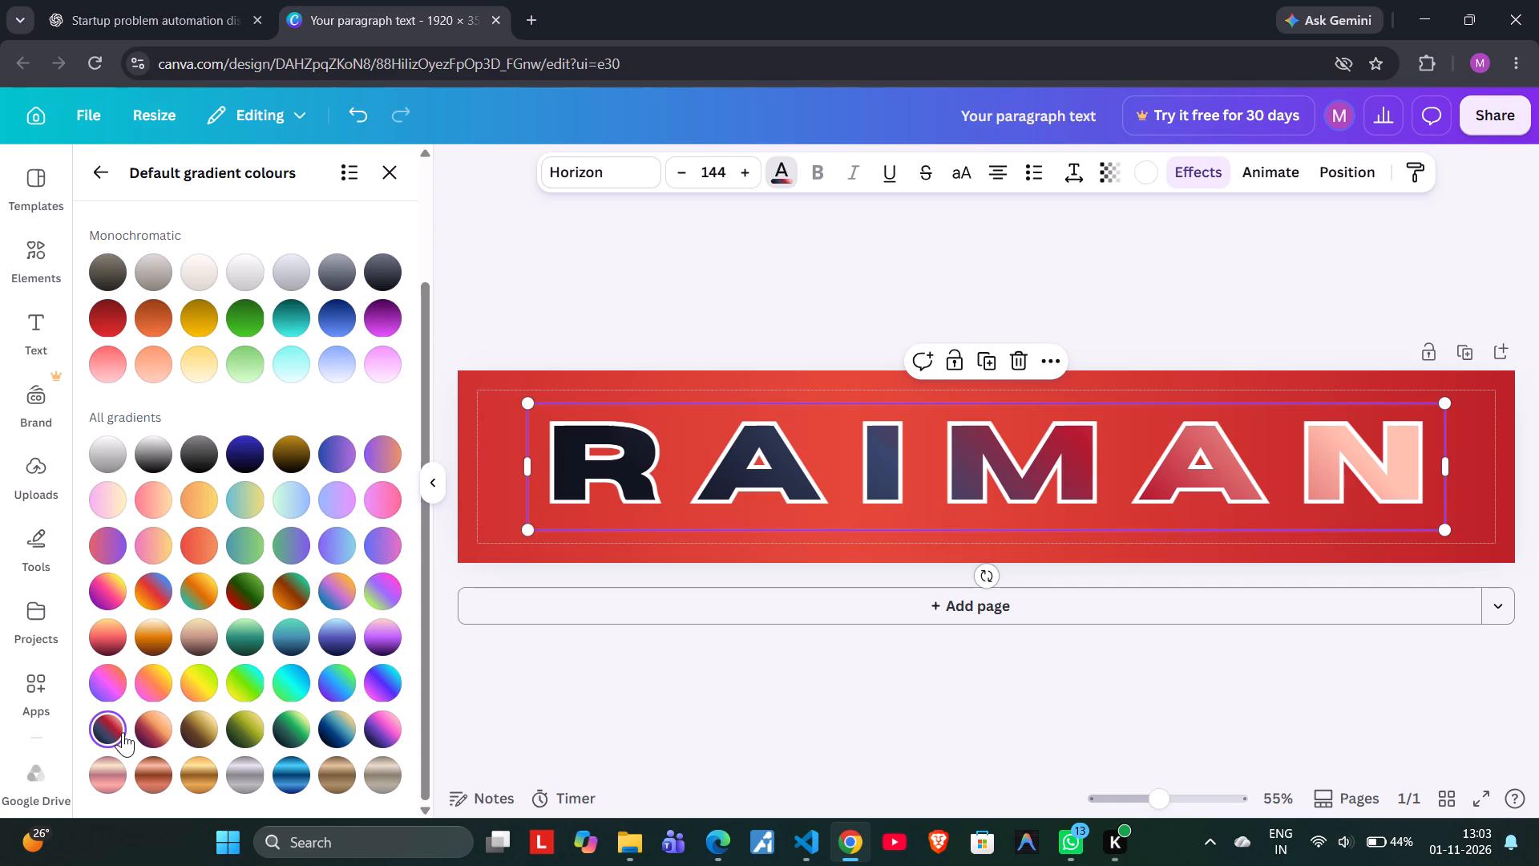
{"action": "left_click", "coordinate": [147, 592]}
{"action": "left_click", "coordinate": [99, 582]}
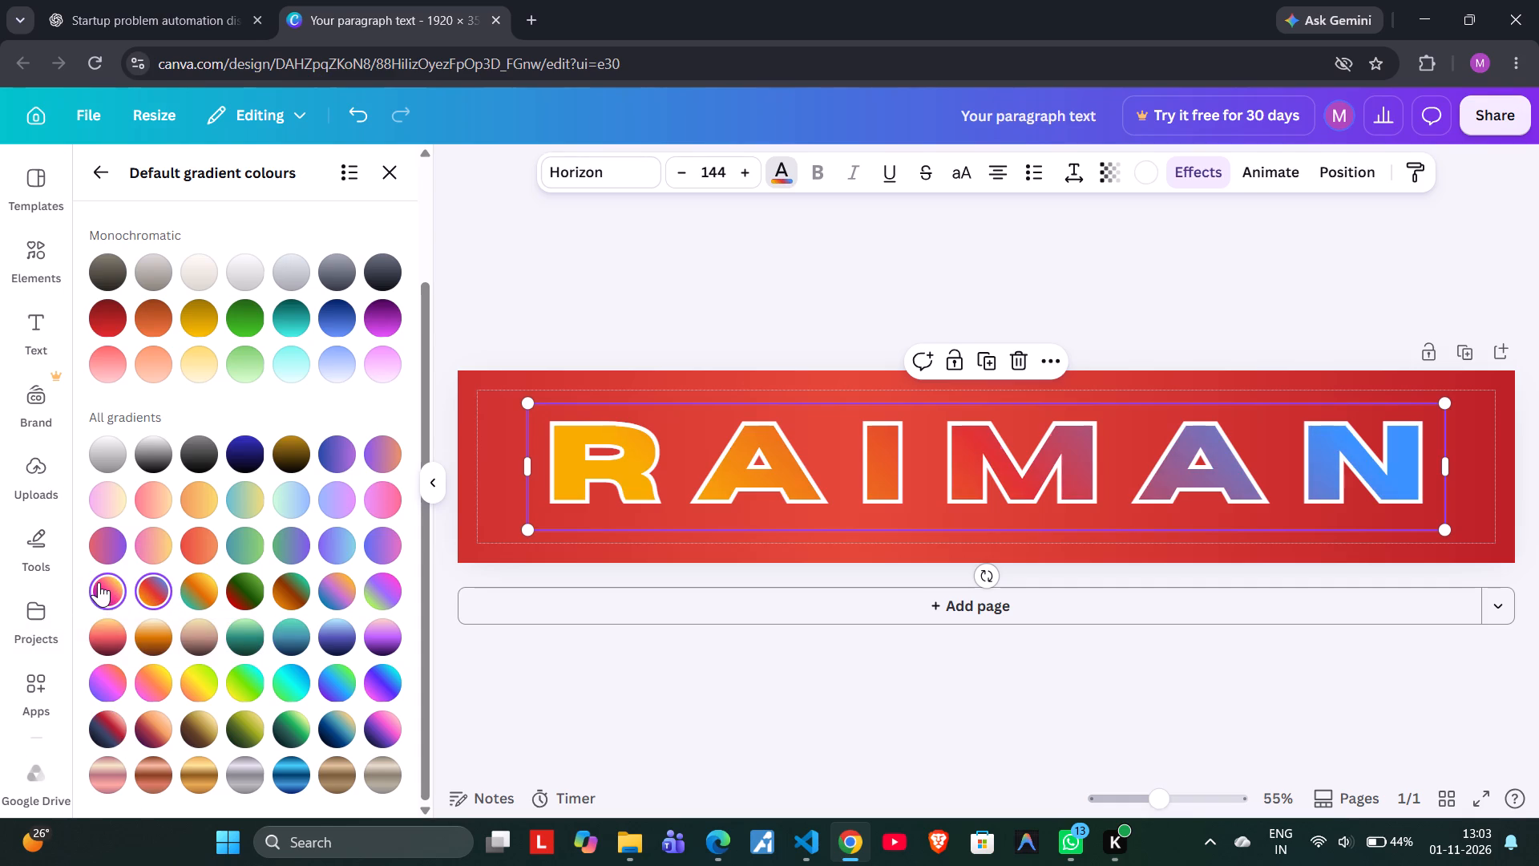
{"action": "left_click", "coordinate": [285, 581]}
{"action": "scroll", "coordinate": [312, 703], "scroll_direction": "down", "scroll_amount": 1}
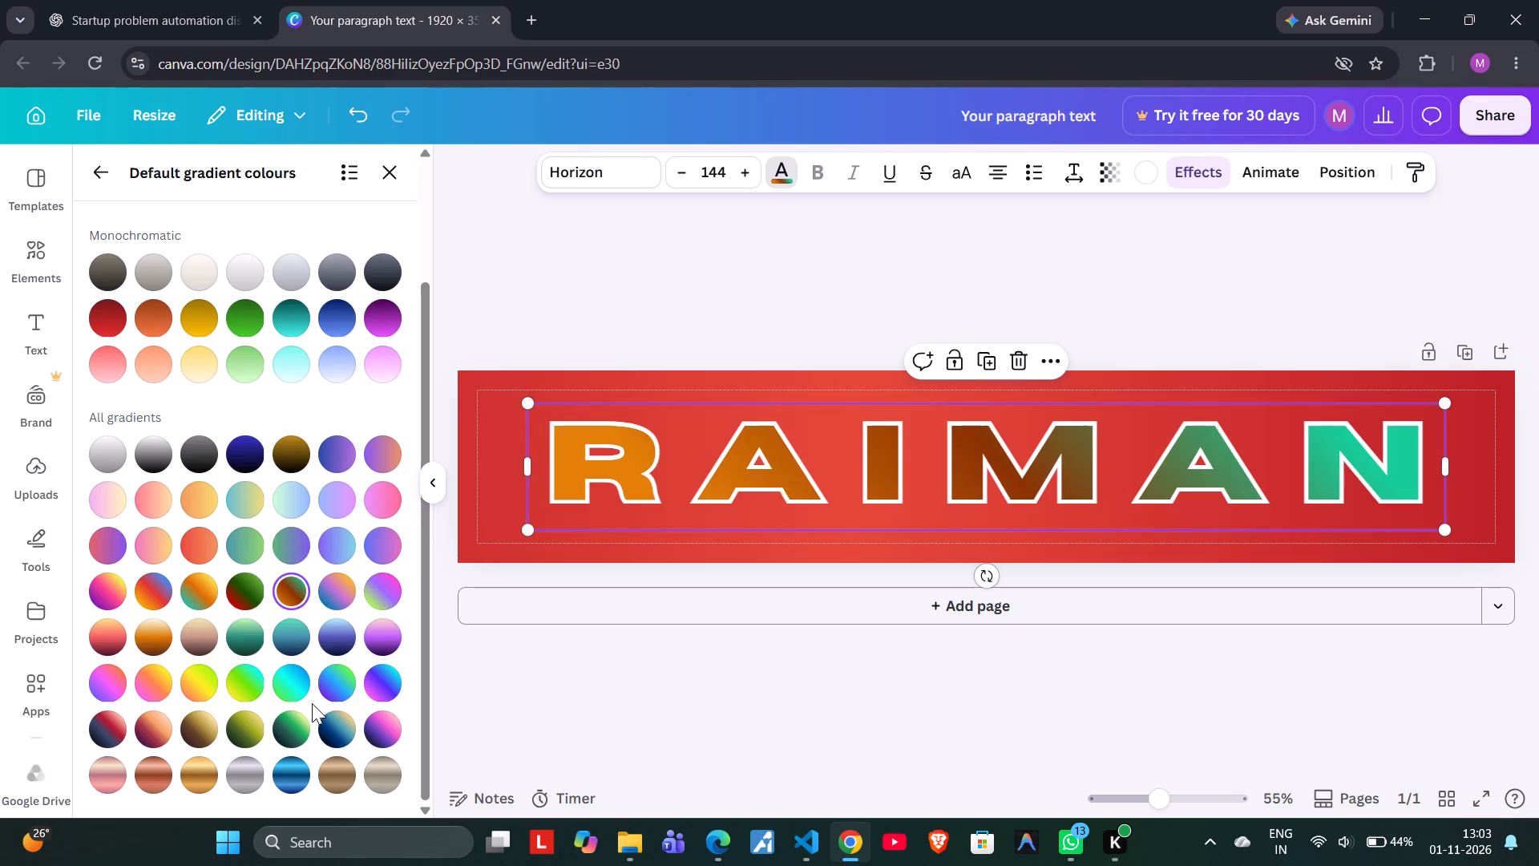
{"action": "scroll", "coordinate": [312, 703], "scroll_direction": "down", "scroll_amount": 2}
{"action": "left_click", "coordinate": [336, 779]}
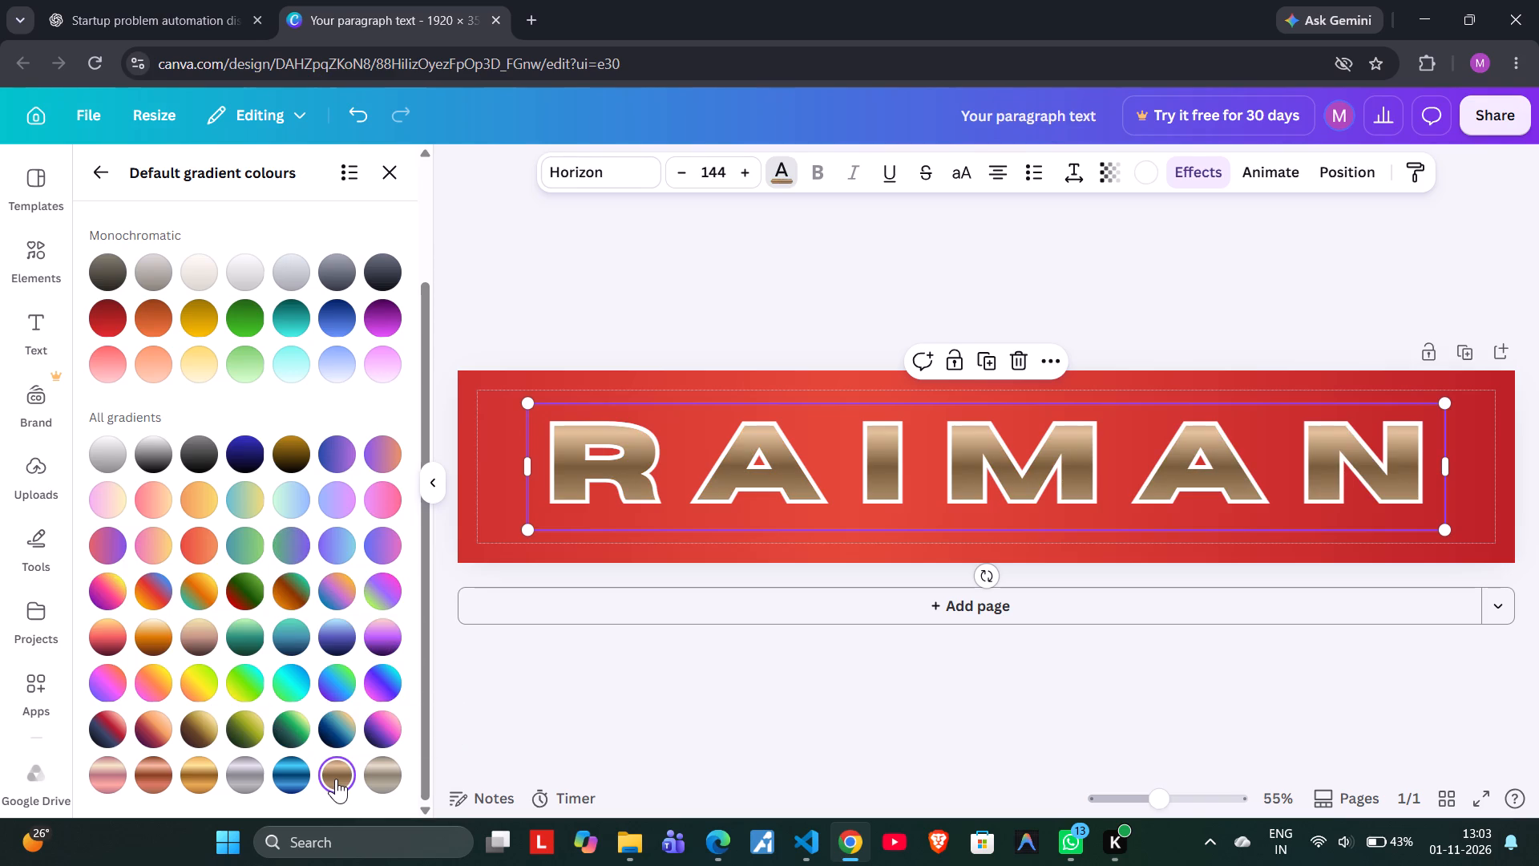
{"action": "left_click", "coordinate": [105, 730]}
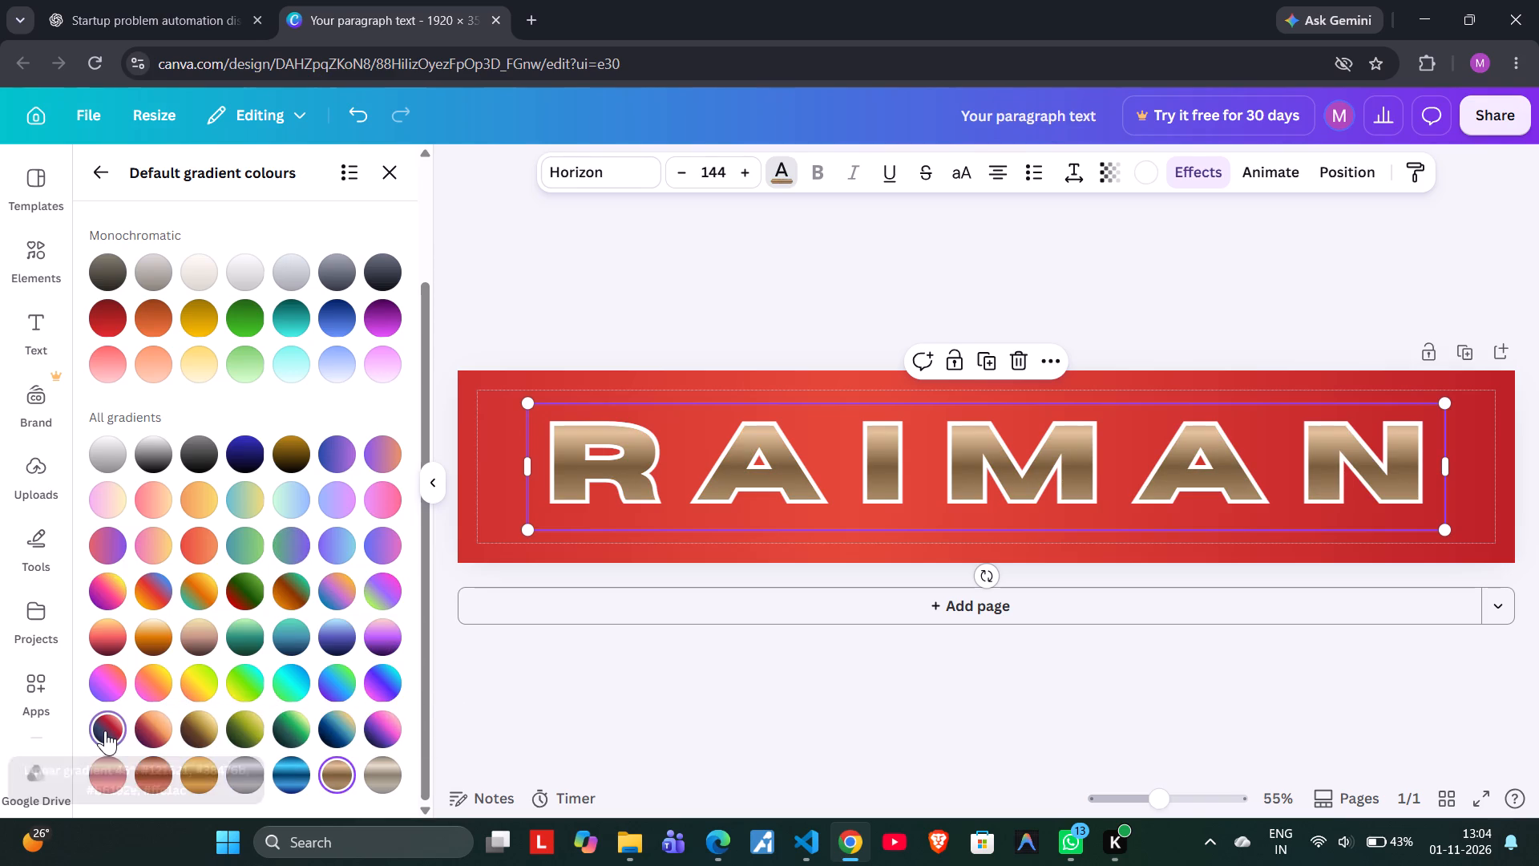
Fill the RAIMAN text with the monochromatic dark red gradient and deselect the text.
{"action": "scroll", "coordinate": [163, 509], "scroll_direction": "up", "scroll_amount": 1}
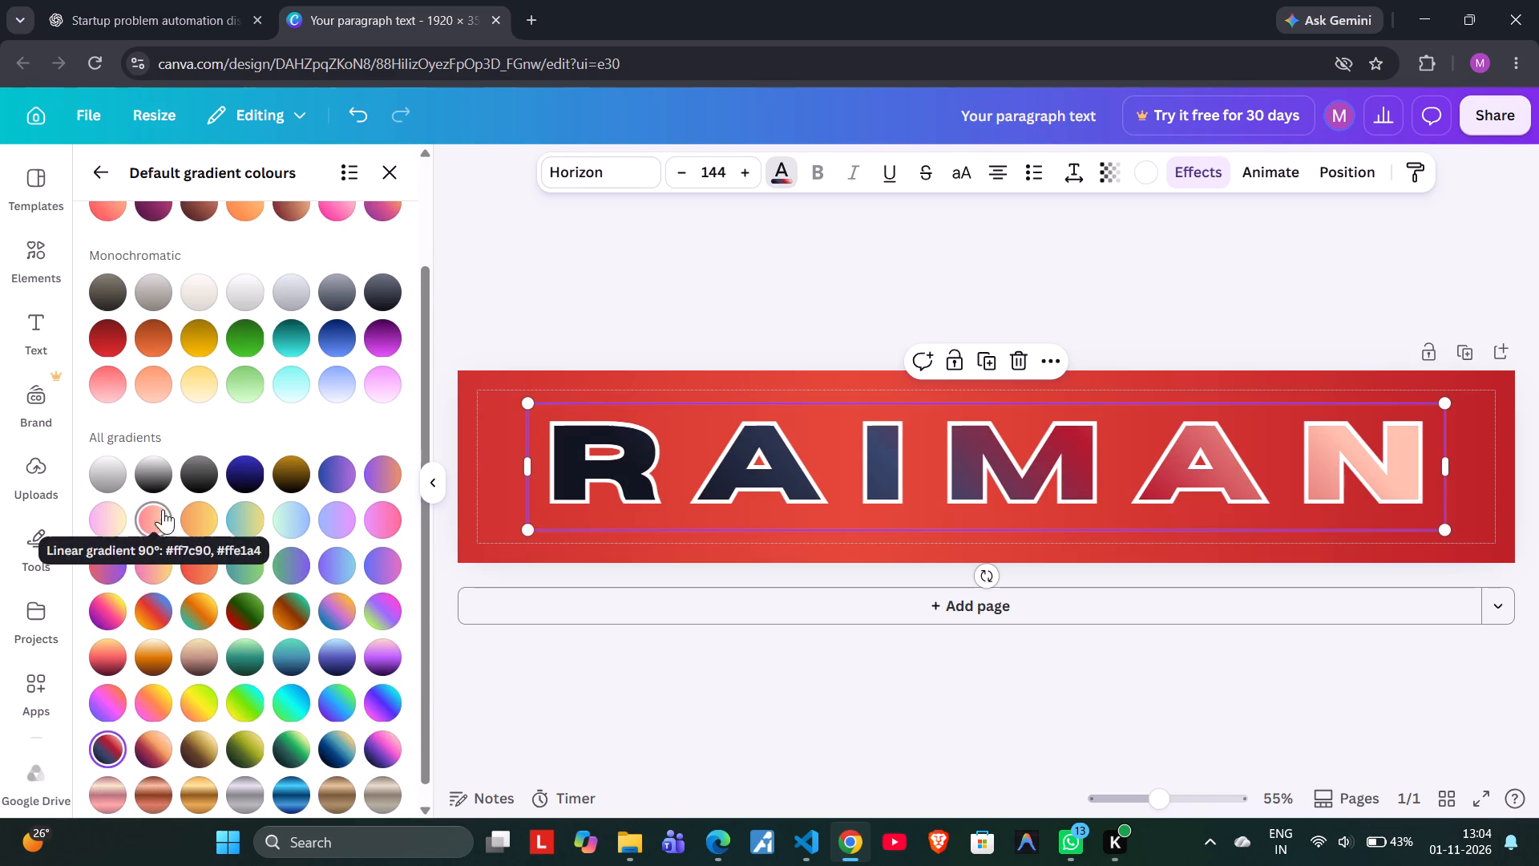
{"action": "scroll", "coordinate": [163, 509], "scroll_direction": "up", "scroll_amount": 1}
{"action": "left_click", "coordinate": [90, 411]}
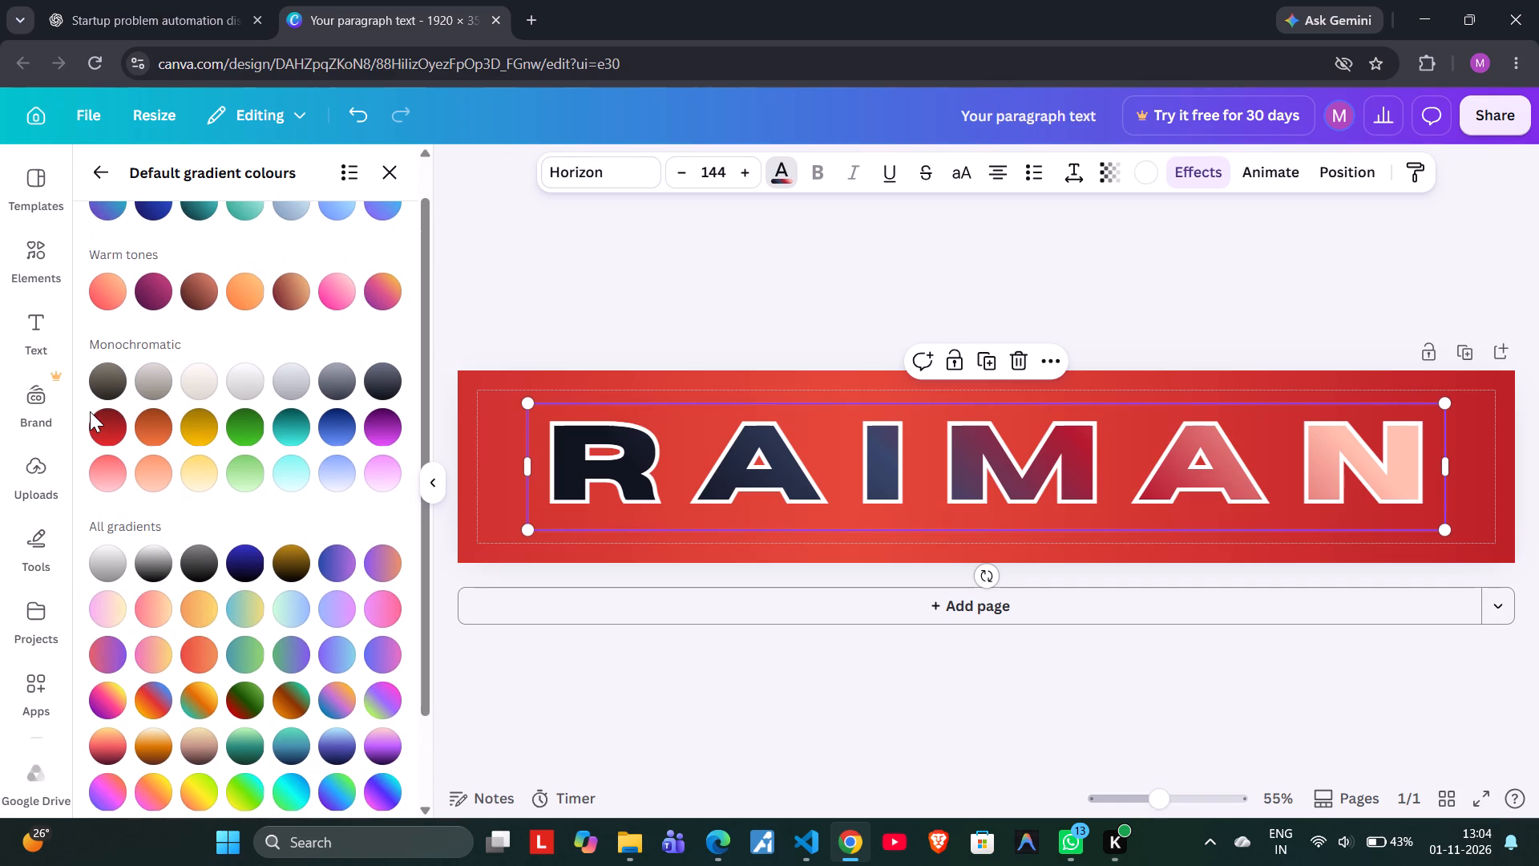
{"action": "left_click", "coordinate": [104, 418]}
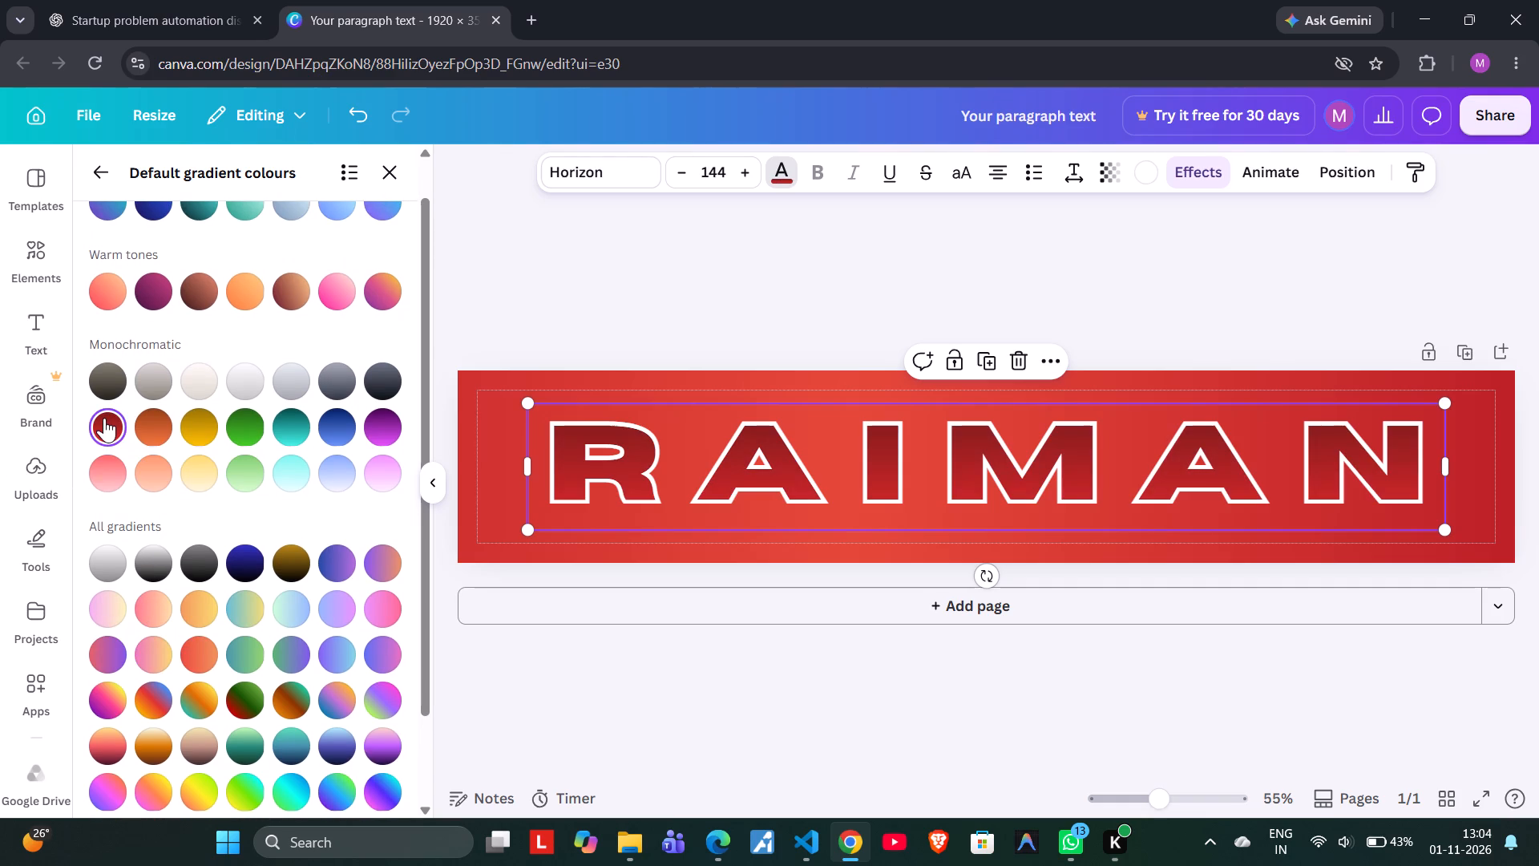
{"action": "left_click", "coordinate": [739, 295]}
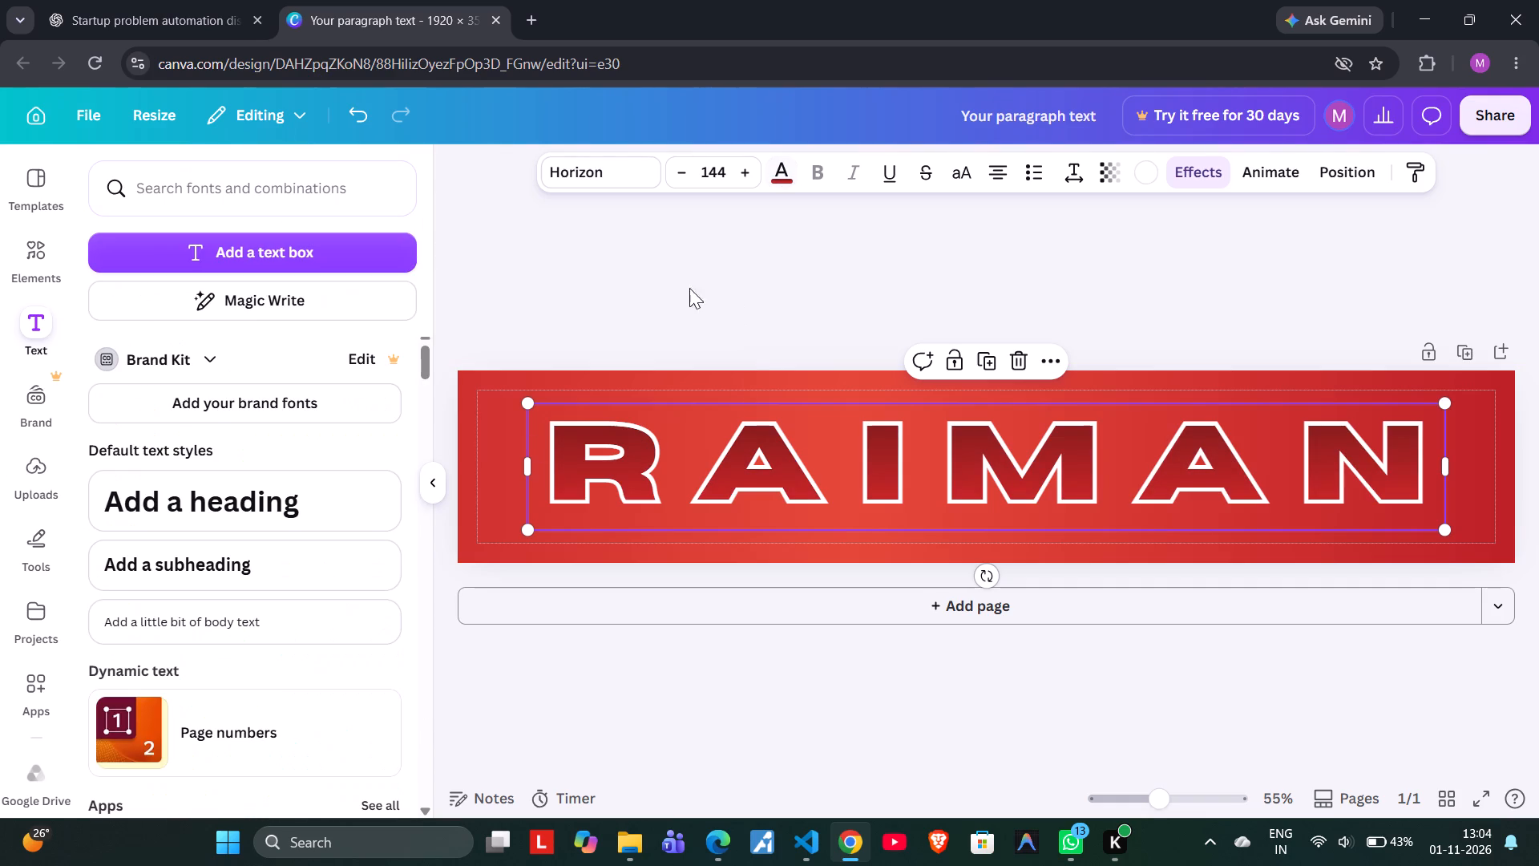
{"action": "left_click", "coordinate": [539, 327]}
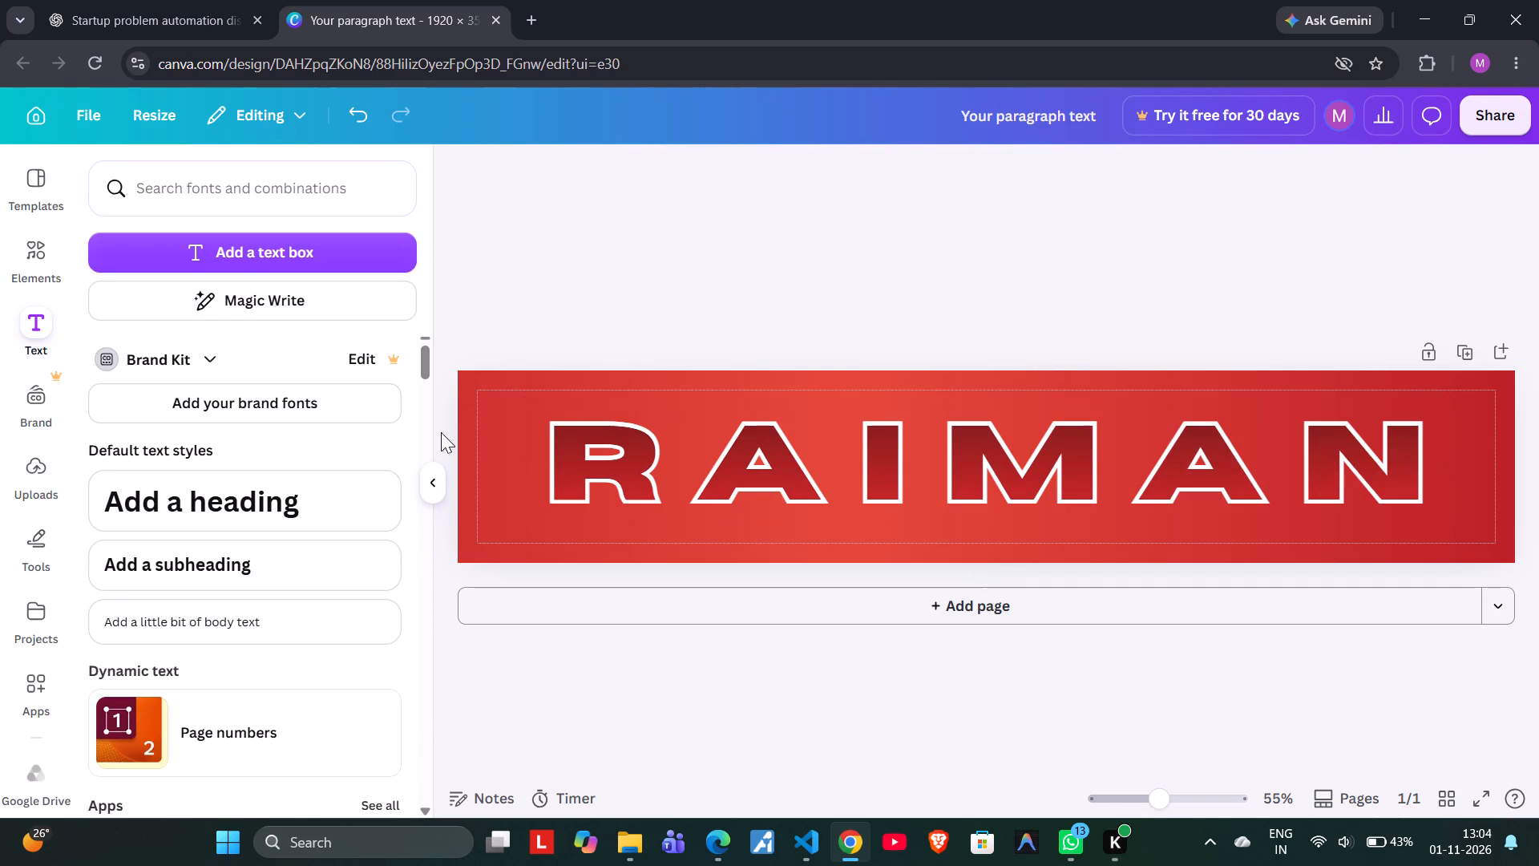
Collapse the side panel and view the whole RAIMAN banner enlarged with nothing selected.
{"action": "left_click", "coordinate": [434, 474]}
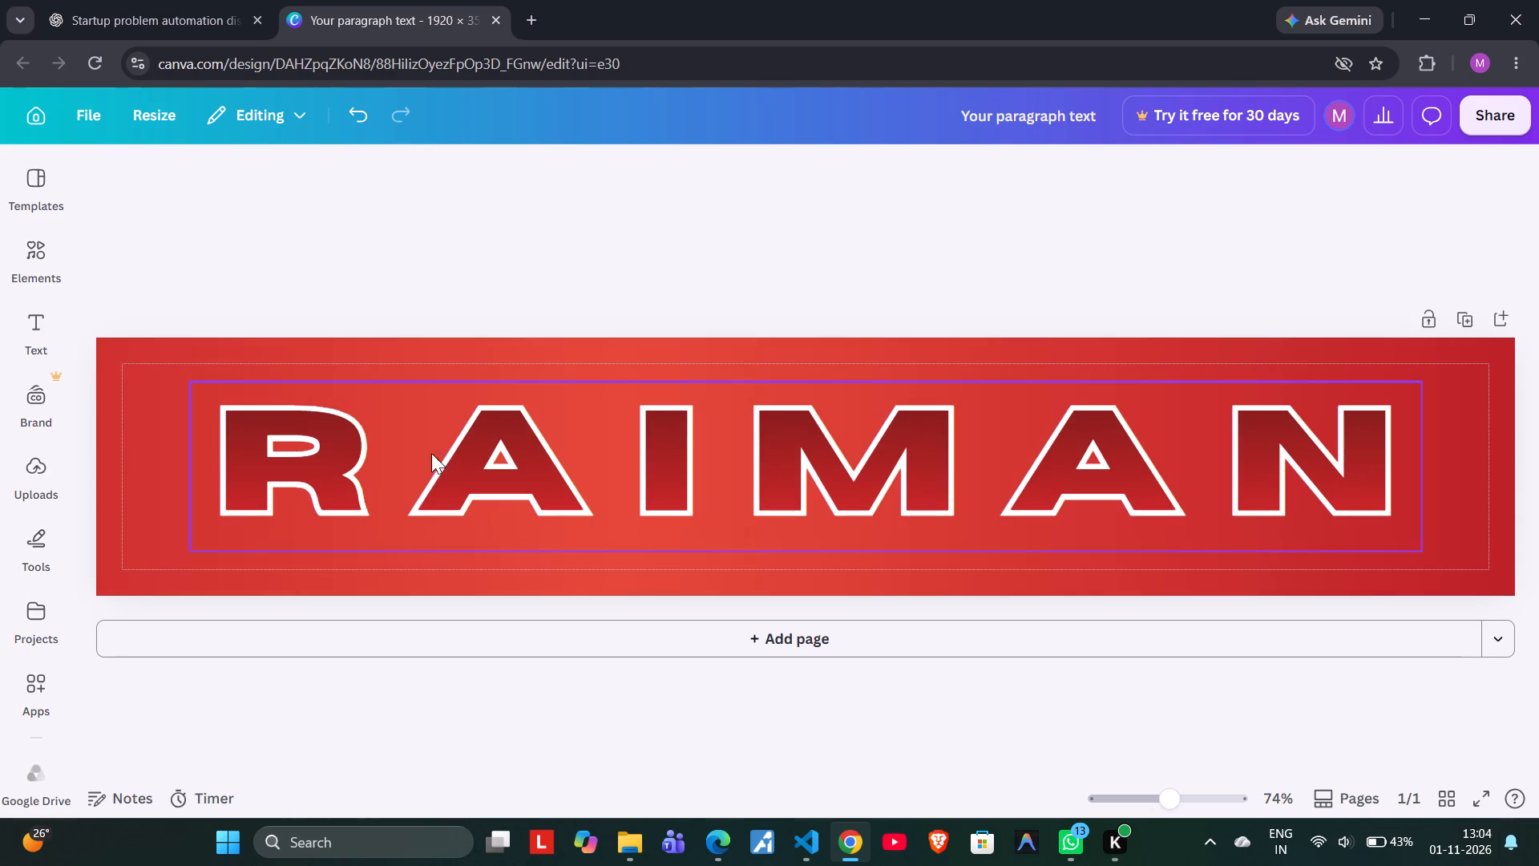
{"action": "left_click", "coordinate": [314, 185]}
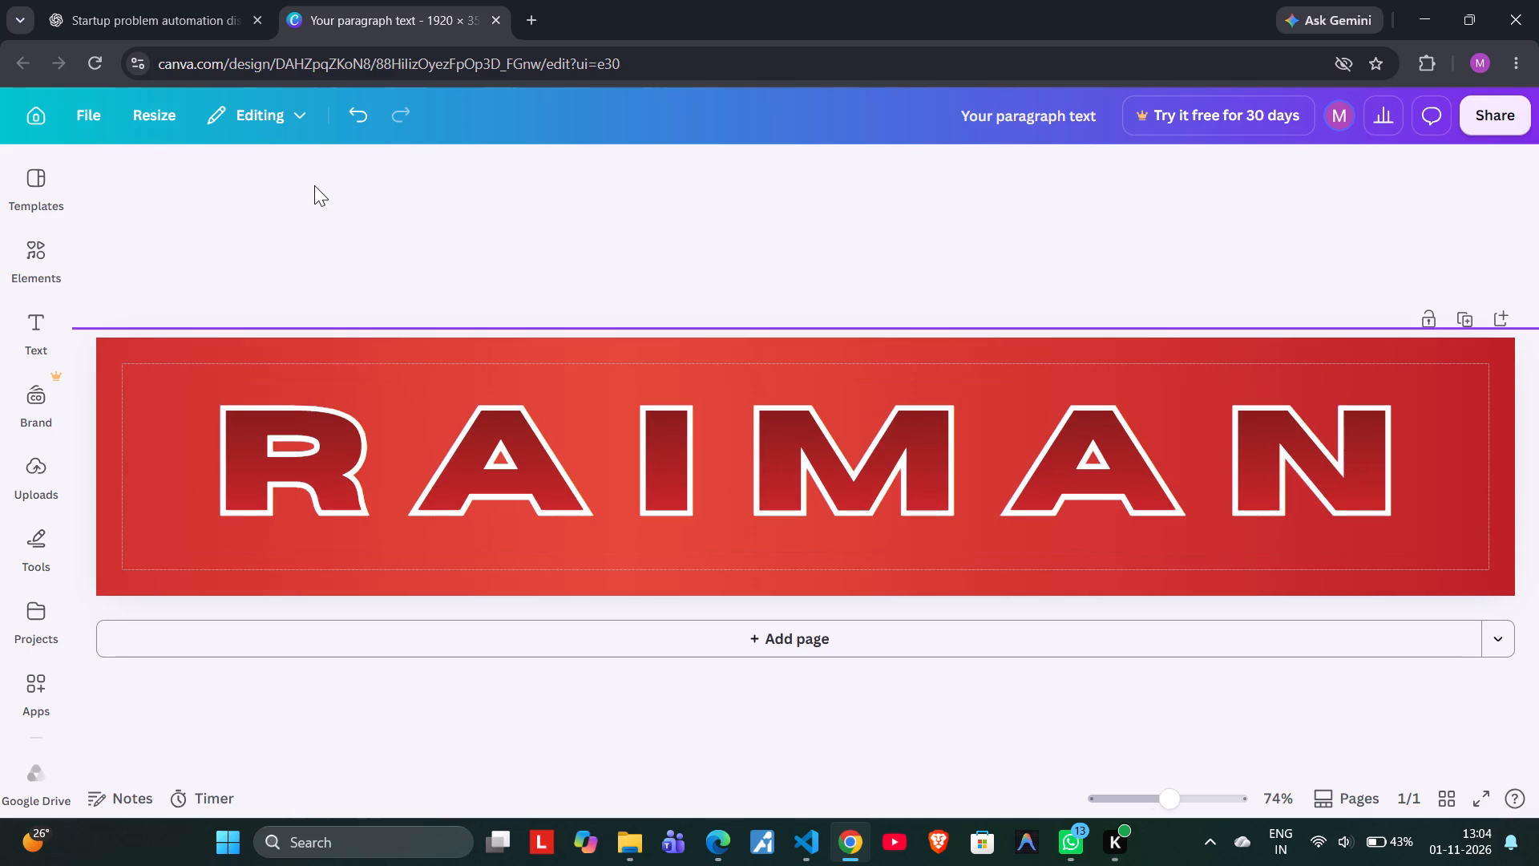
{"action": "left_click", "coordinate": [314, 185]}
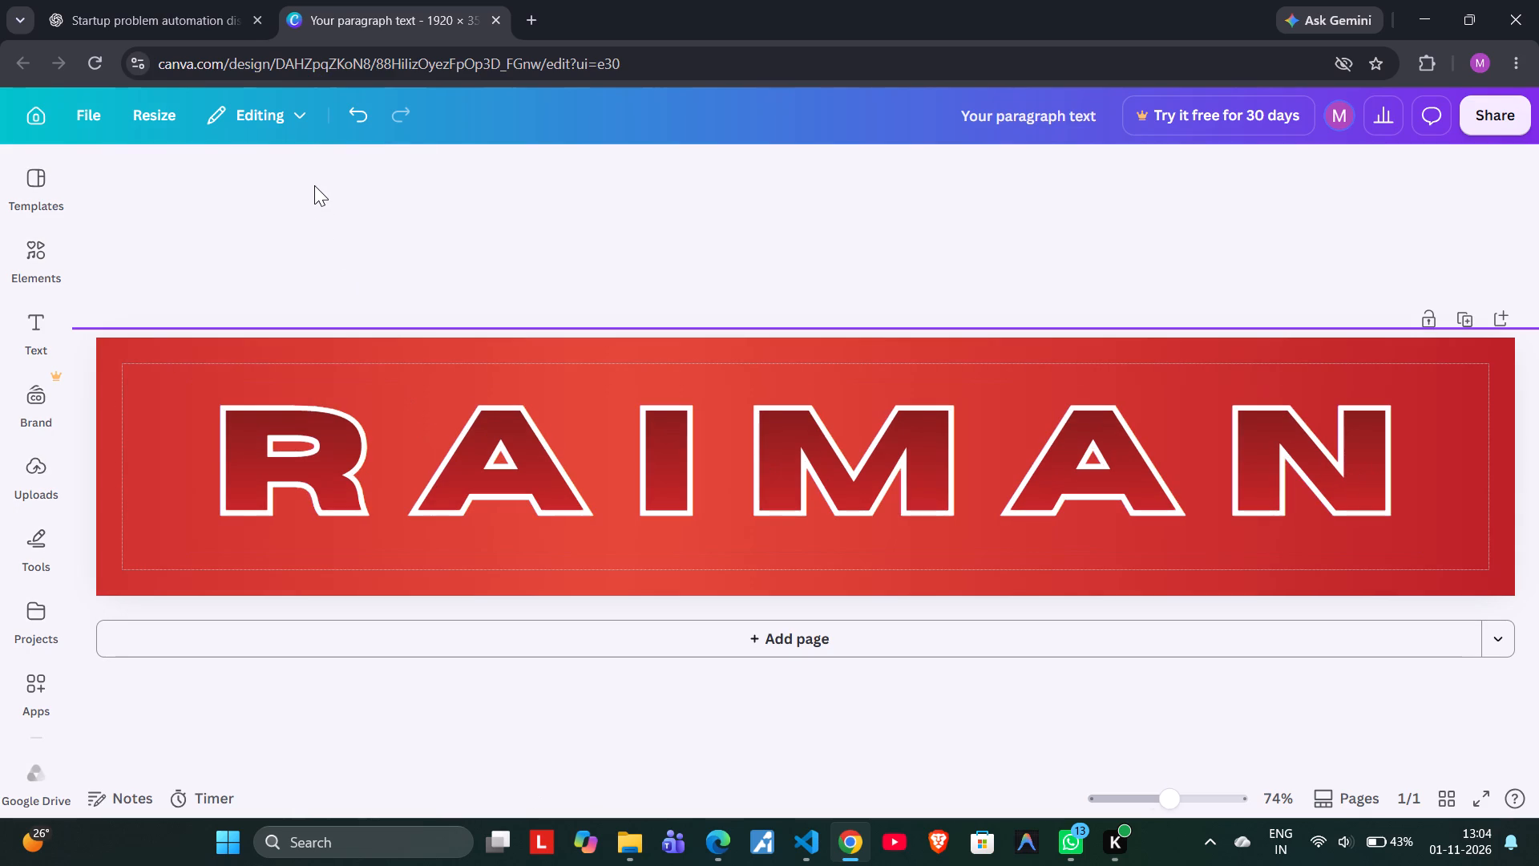
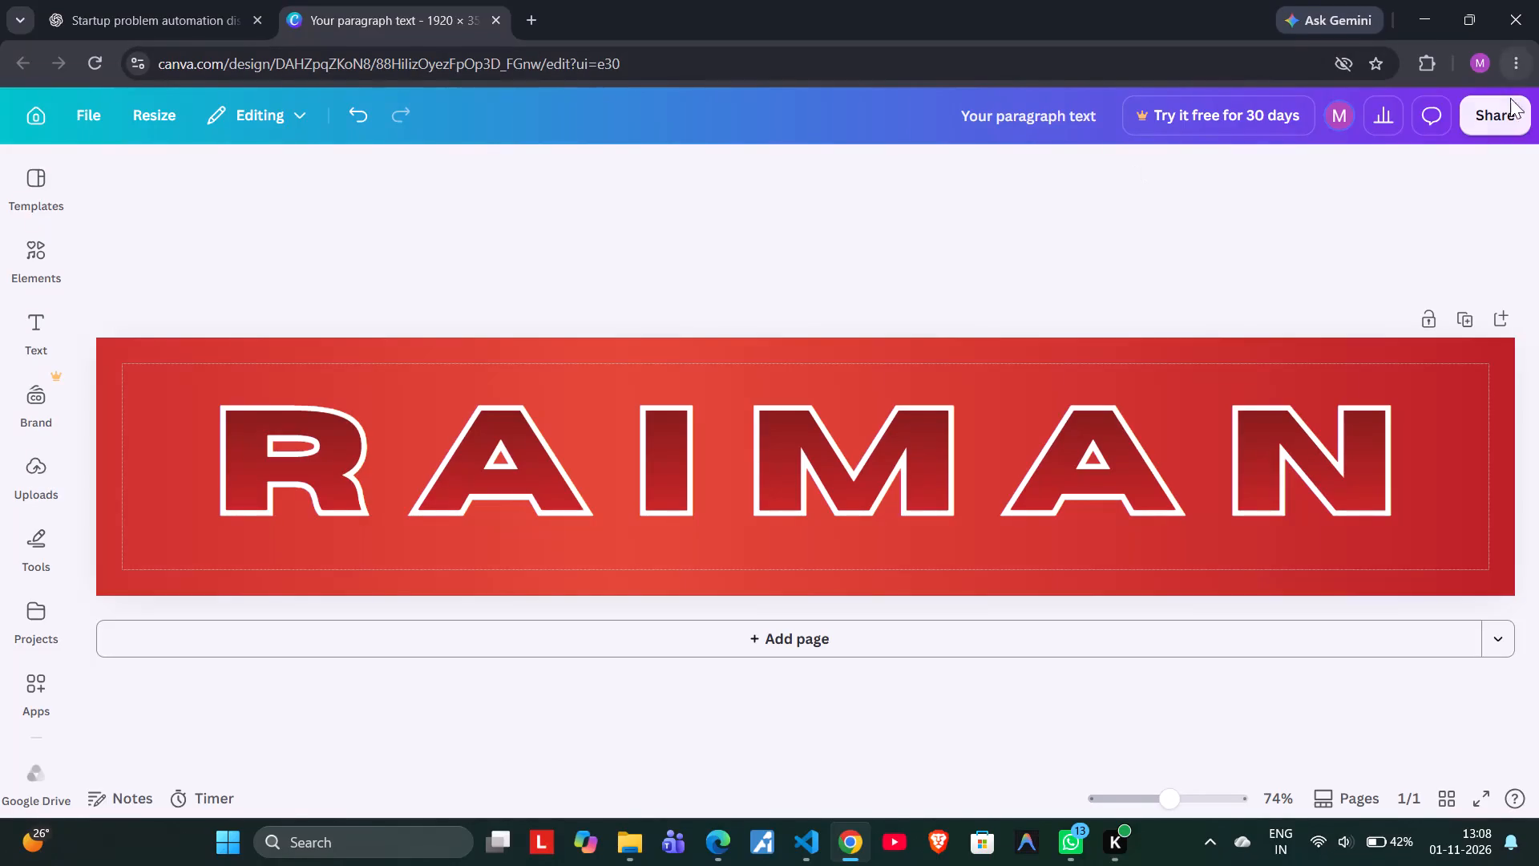
Download the RAIMAN banner as a PNG file at 1,920 × 350 px with High quality.
{"action": "left_click", "coordinate": [1495, 127]}
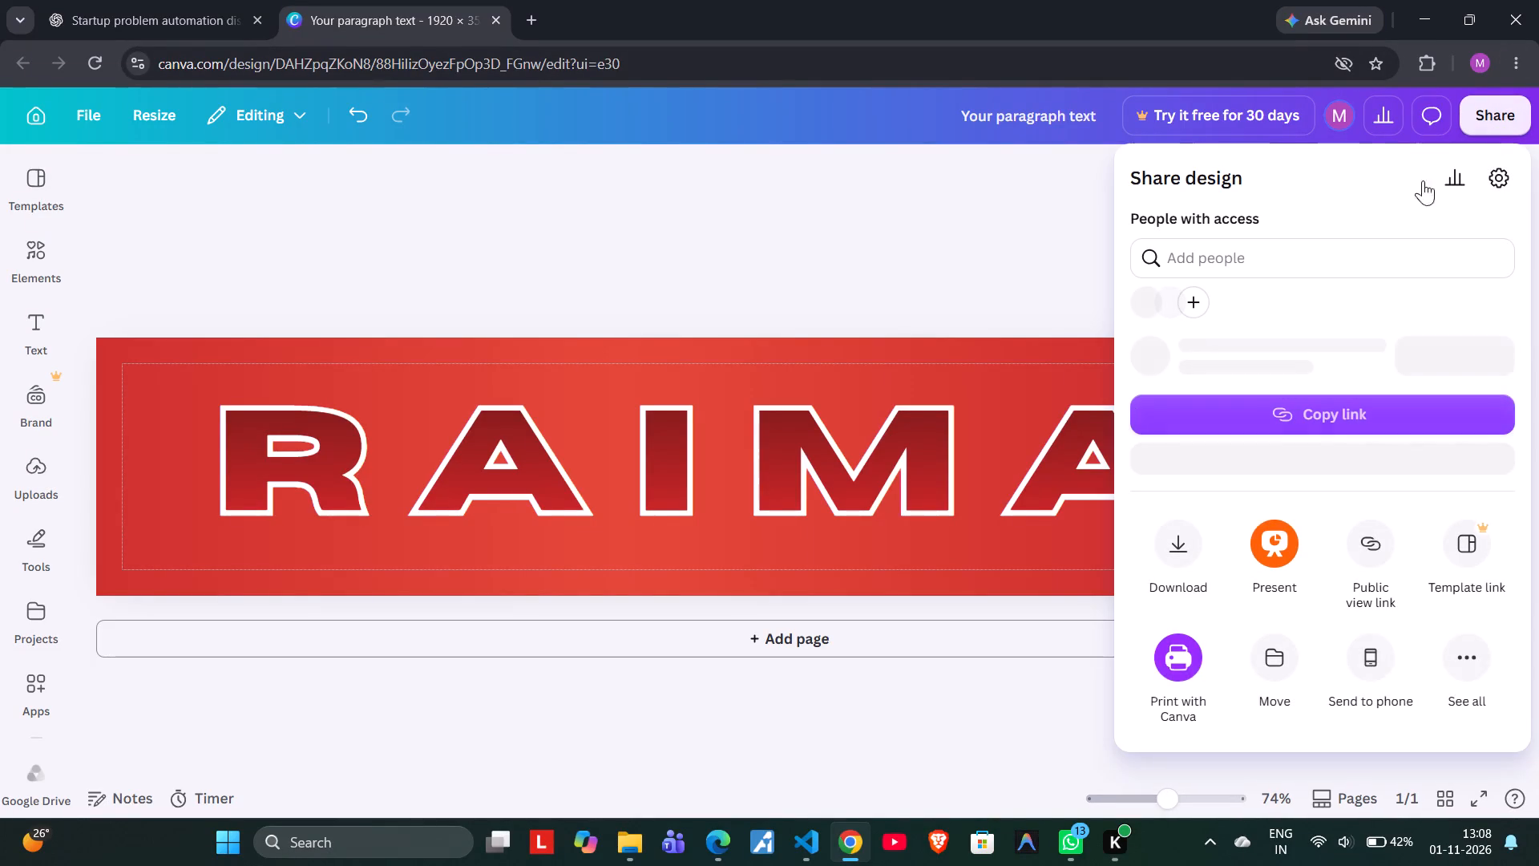
{"action": "left_click", "coordinate": [1181, 593]}
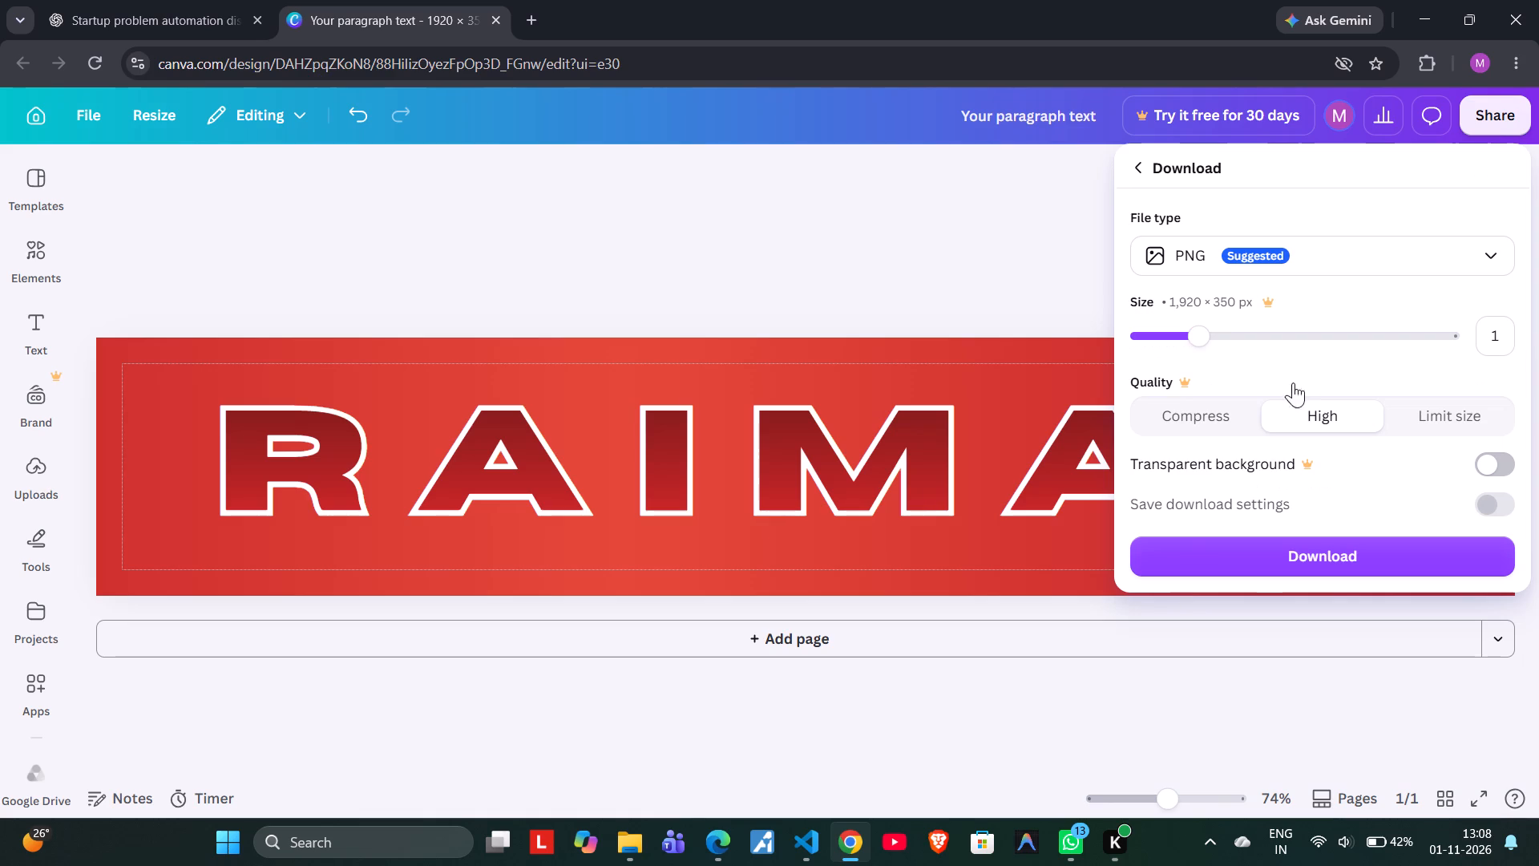
{"action": "left_click", "coordinate": [1365, 259]}
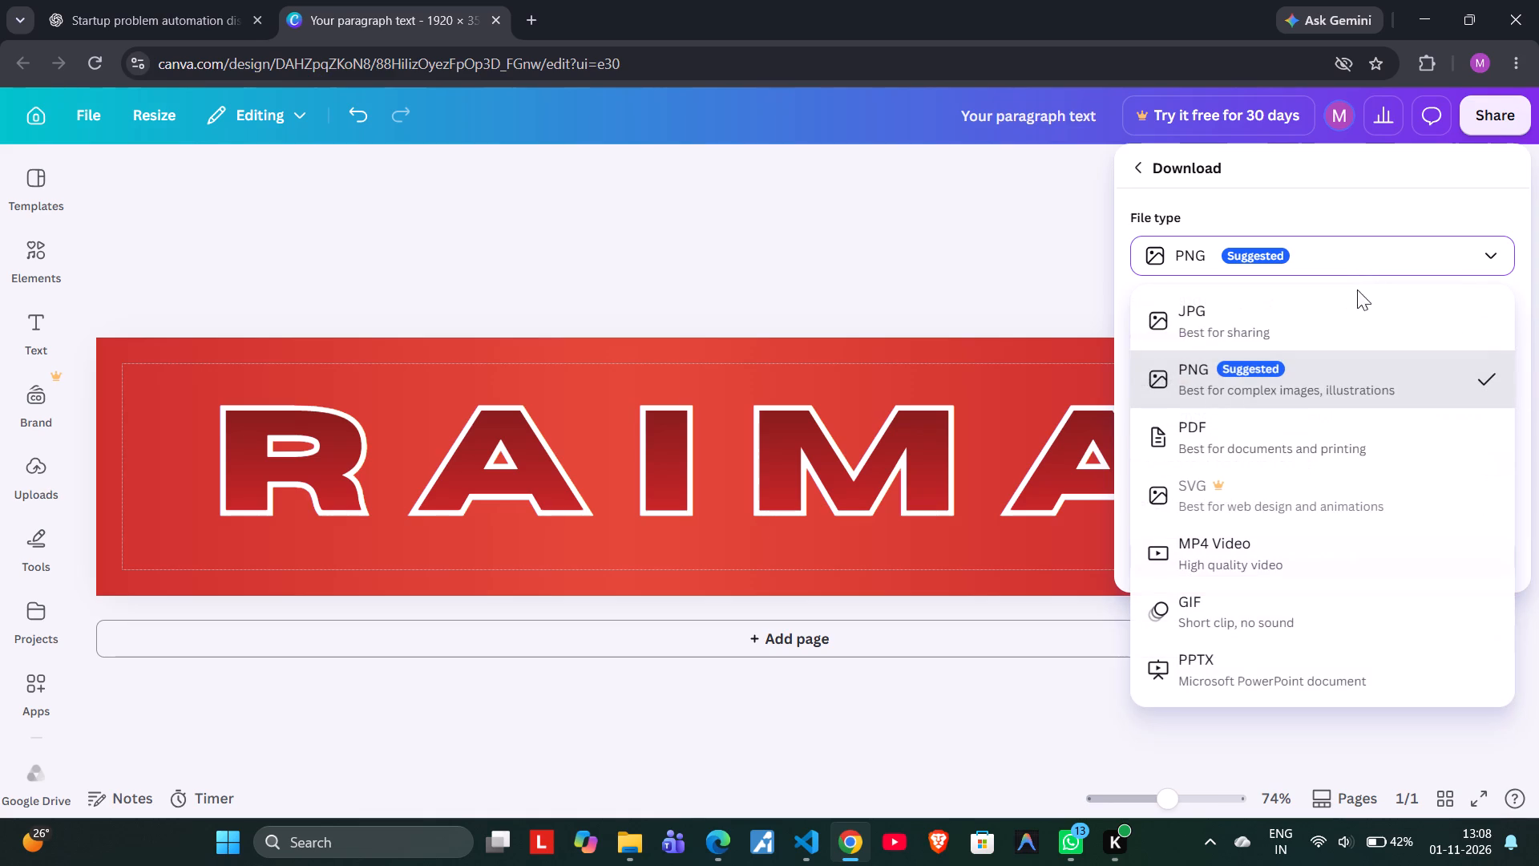
{"action": "left_click", "coordinate": [1238, 435]}
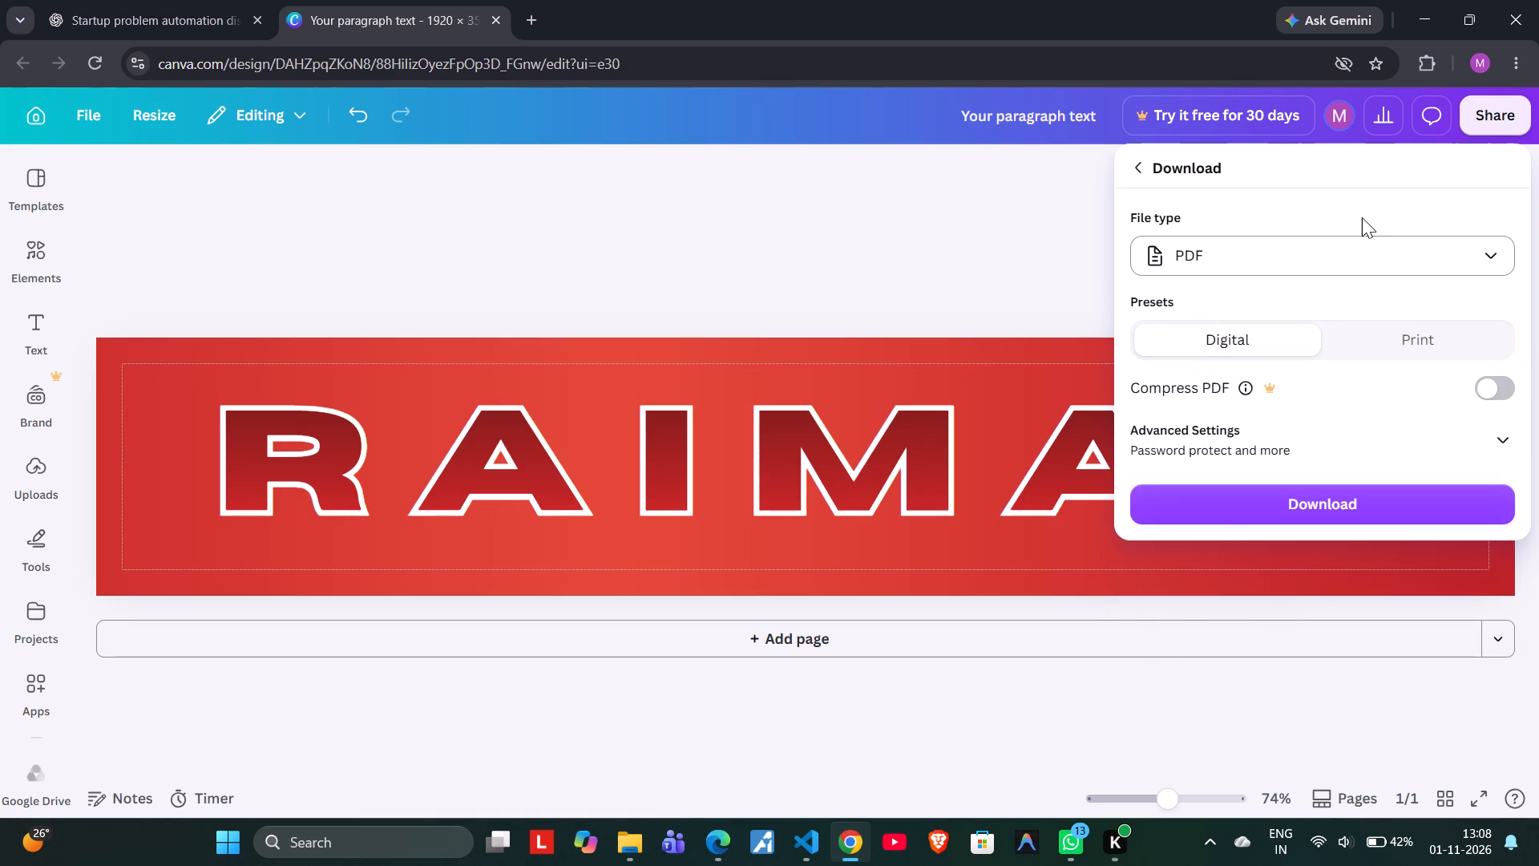
{"action": "left_click", "coordinate": [1331, 240]}
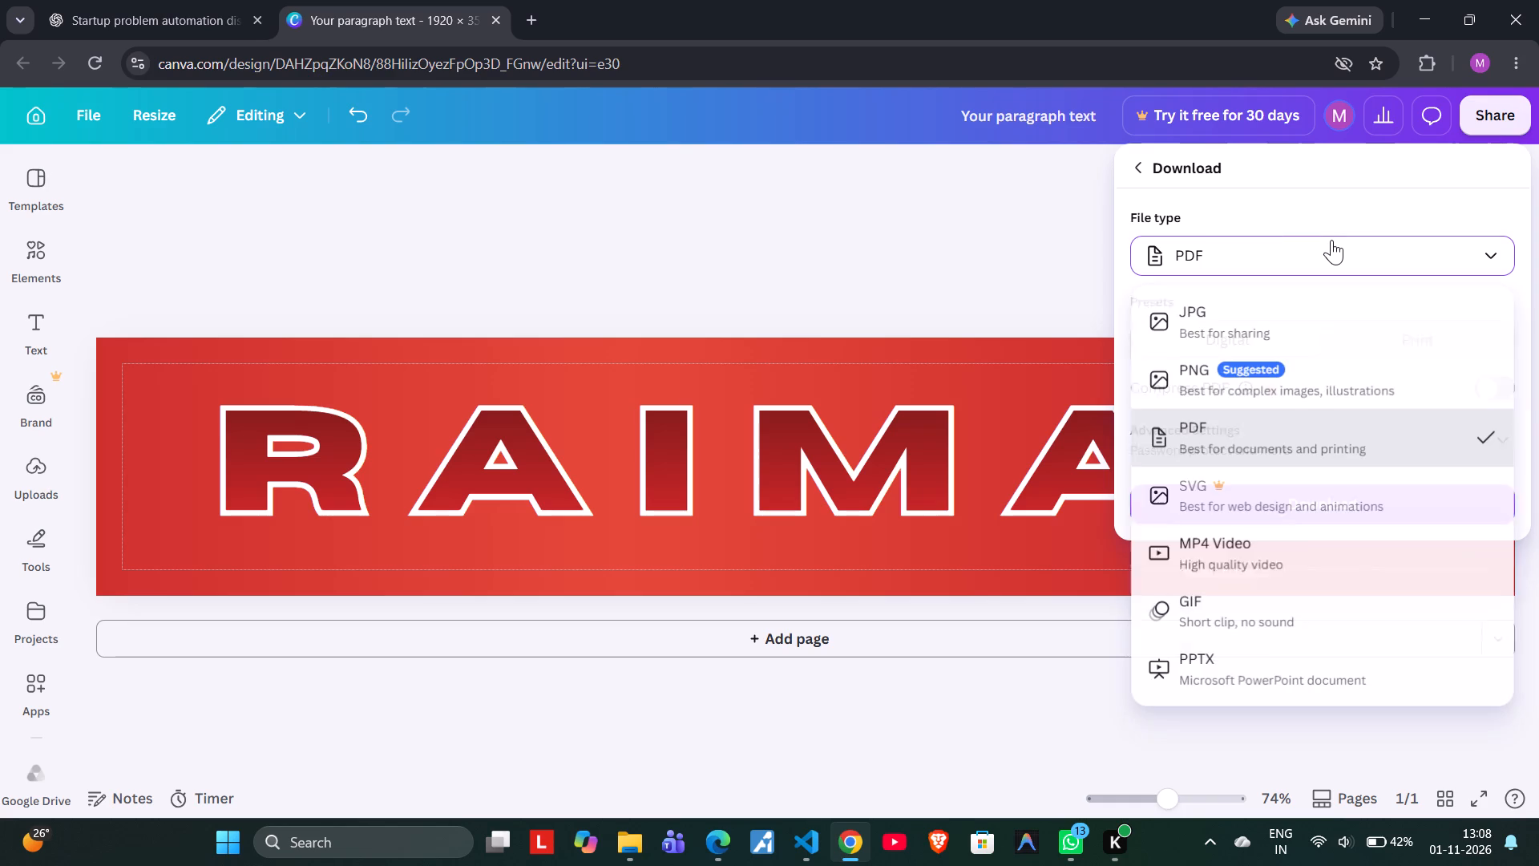
{"action": "left_click", "coordinate": [1318, 374]}
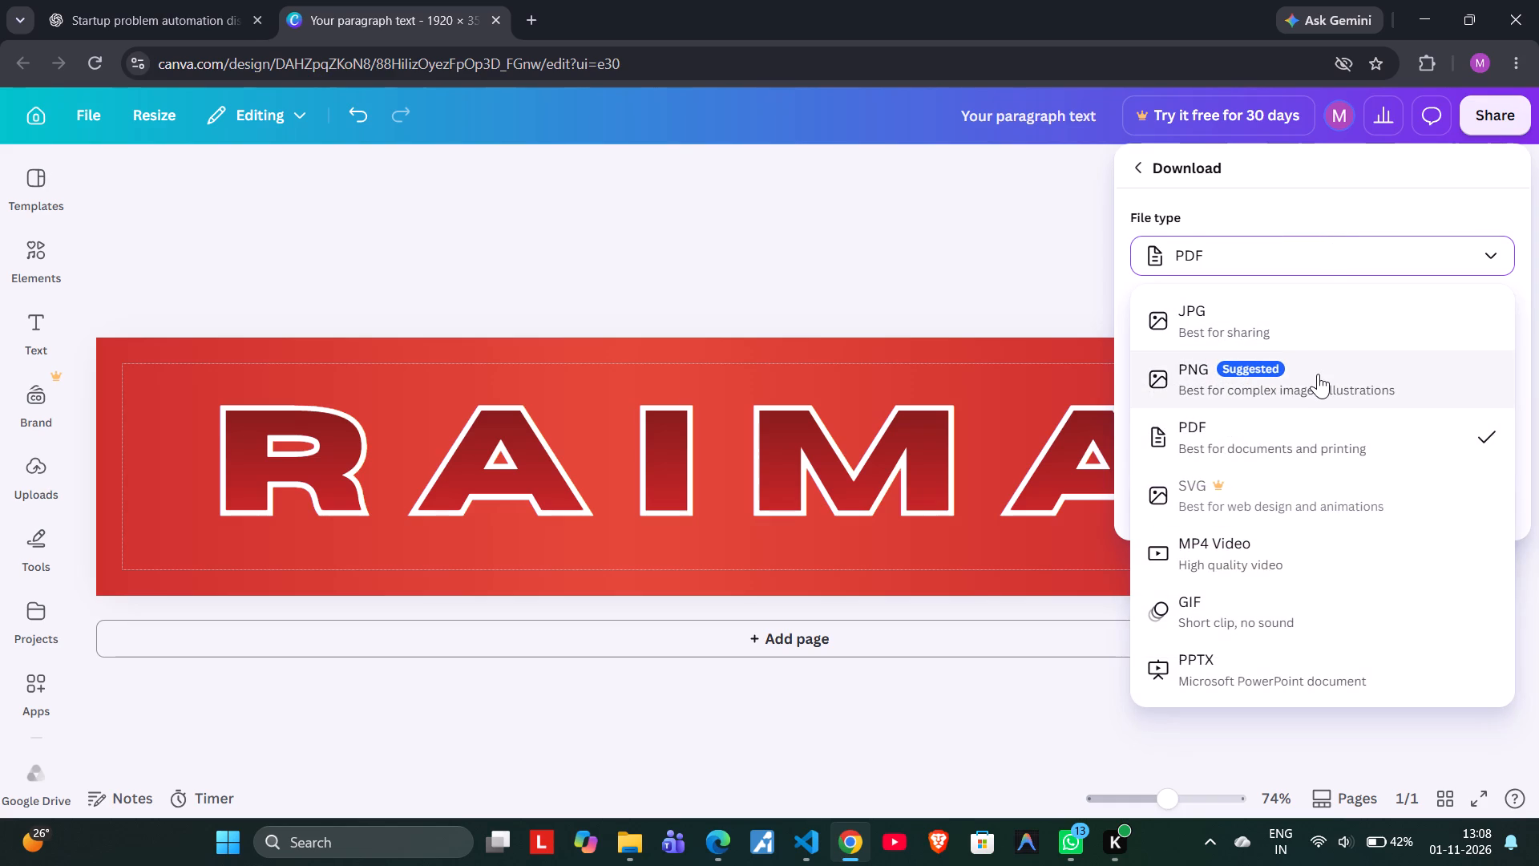
{"action": "left_click", "coordinate": [1221, 561]}
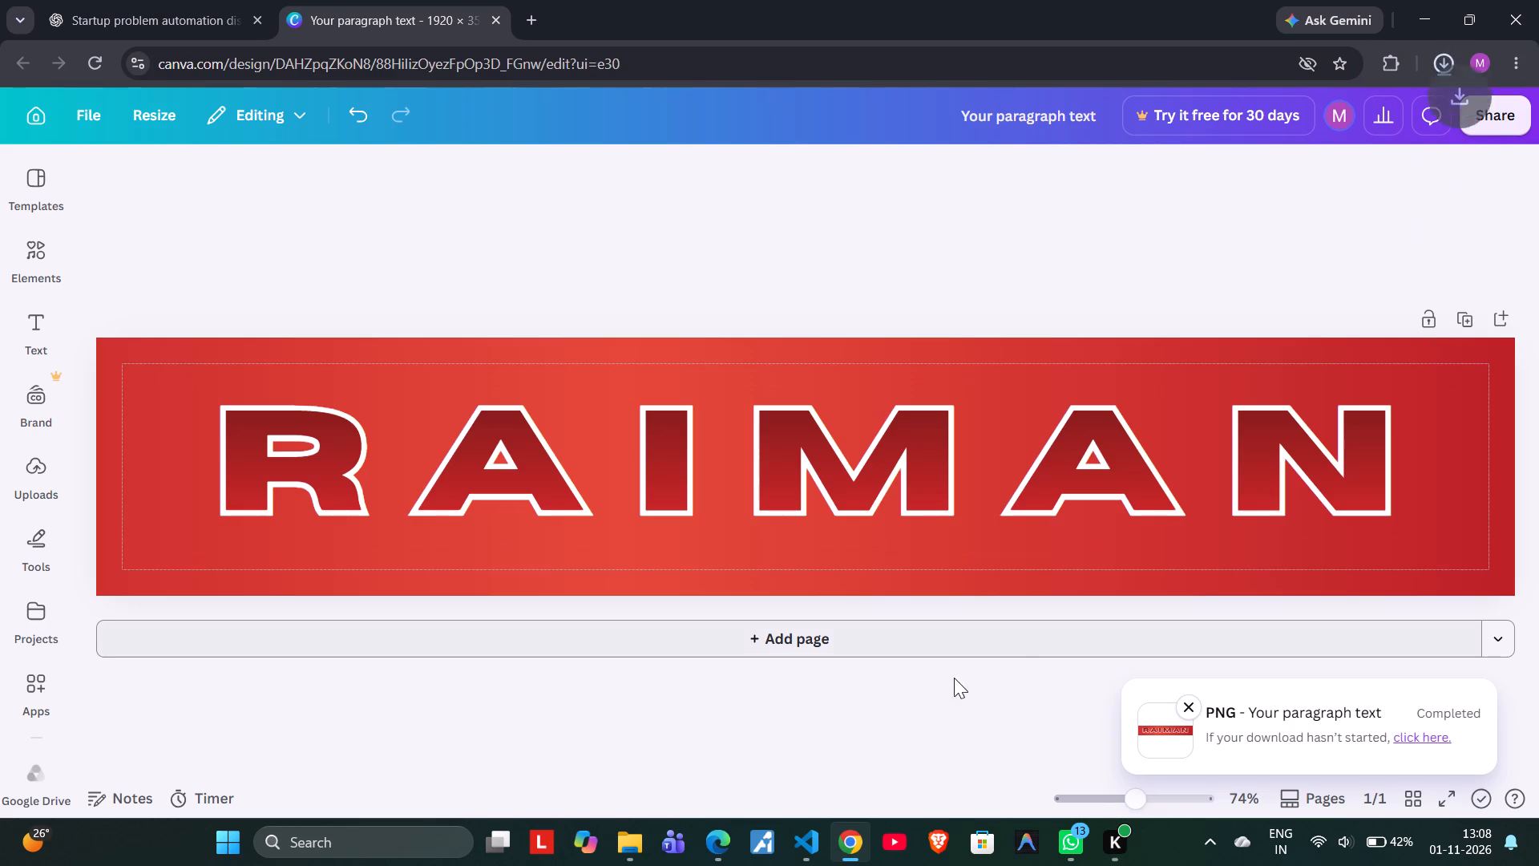